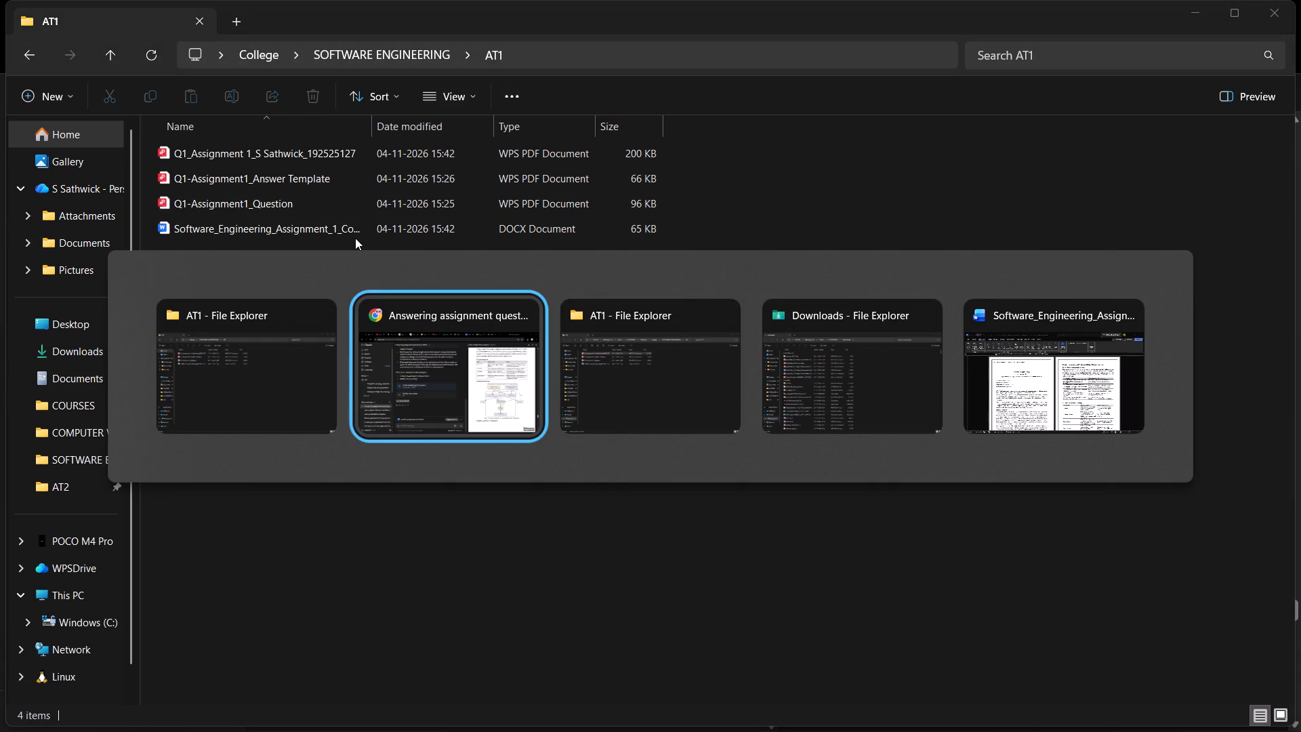
pyautogui.hotkey('alt', 'Tab')
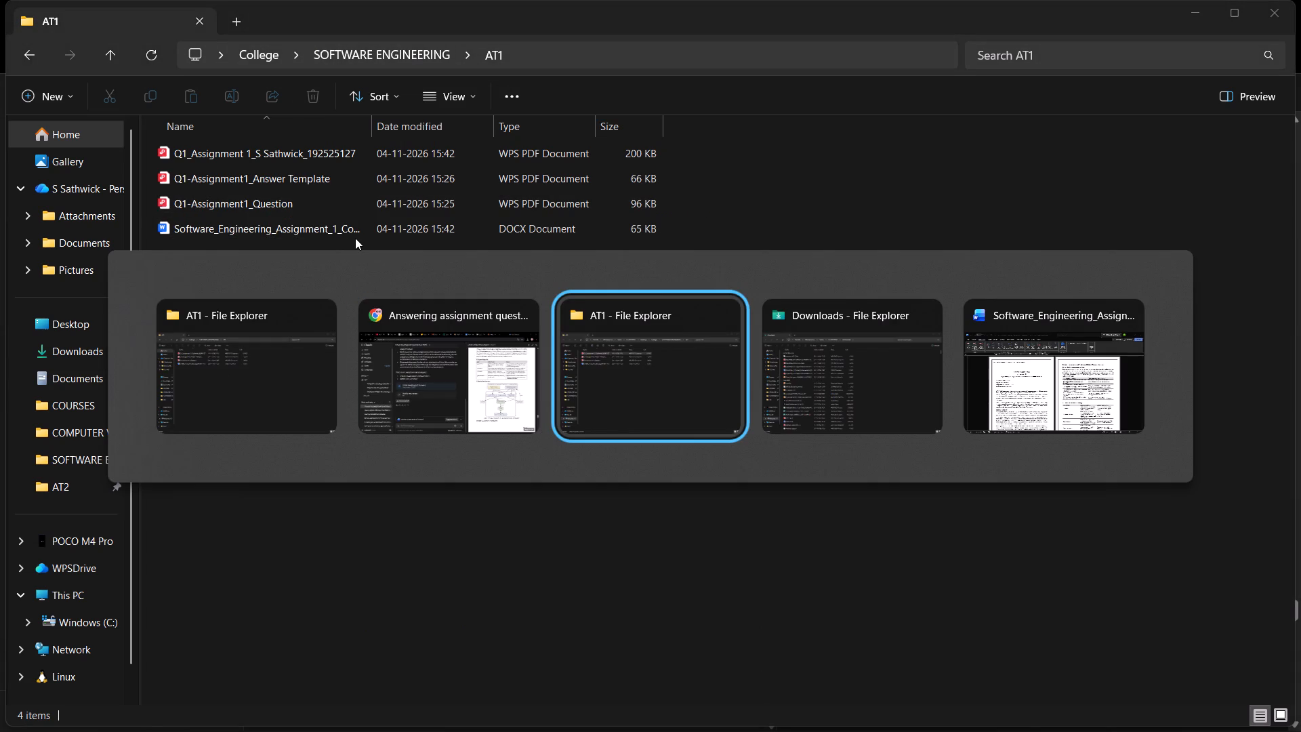
pyautogui.click(114, 52)
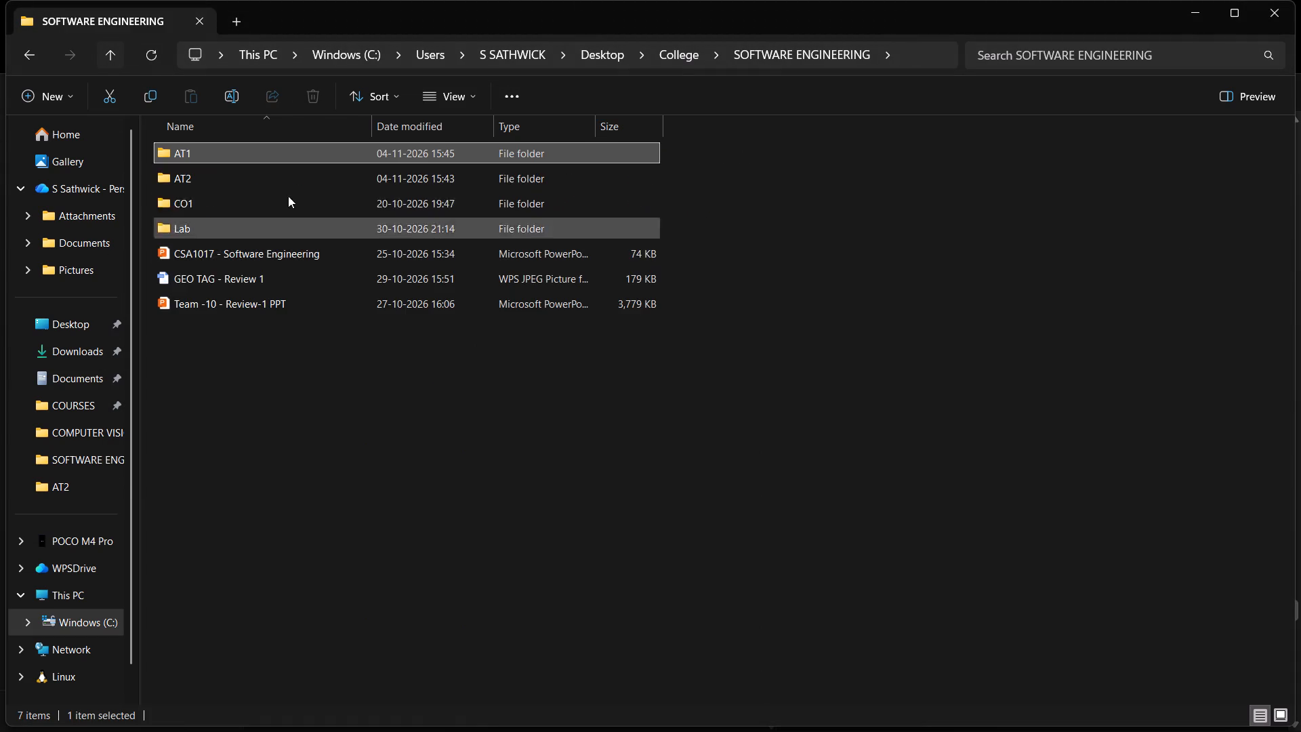
pyautogui.doubleClick(264, 171)
pyautogui.rightClick(337, 160)
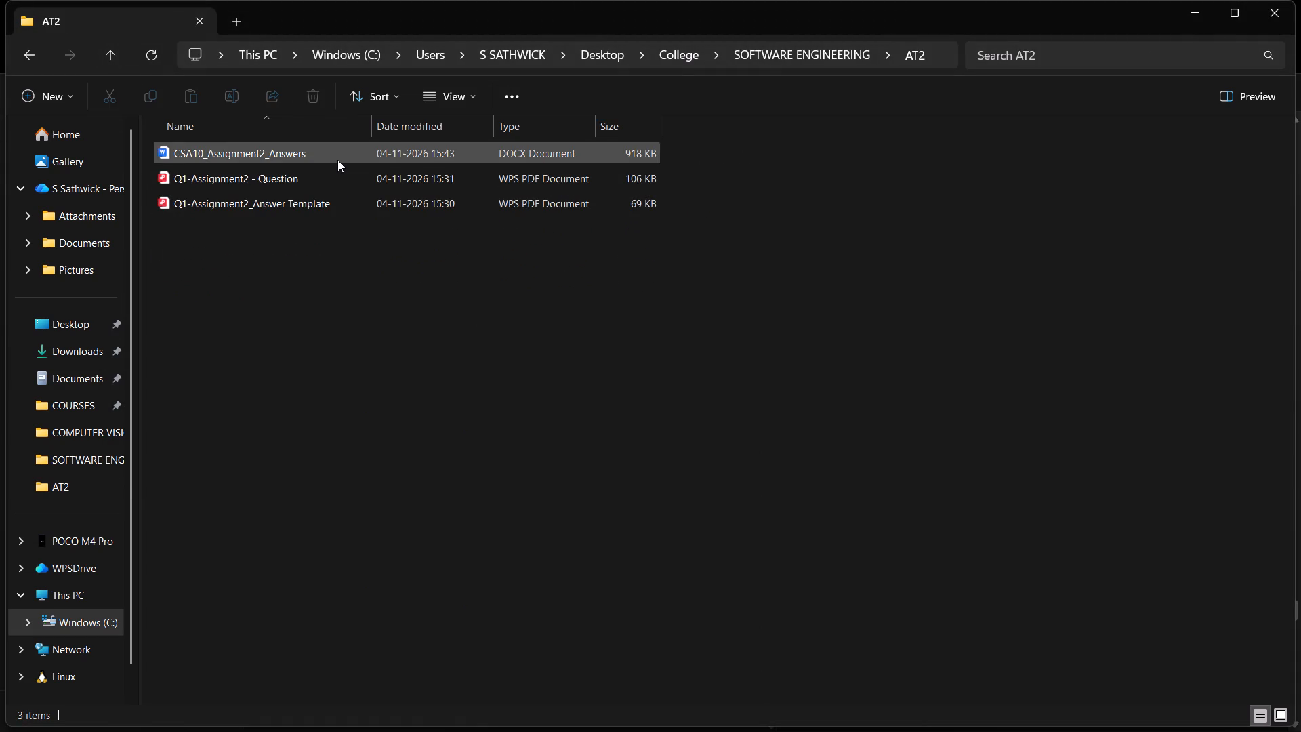
pyautogui.rightClick(287, 159)
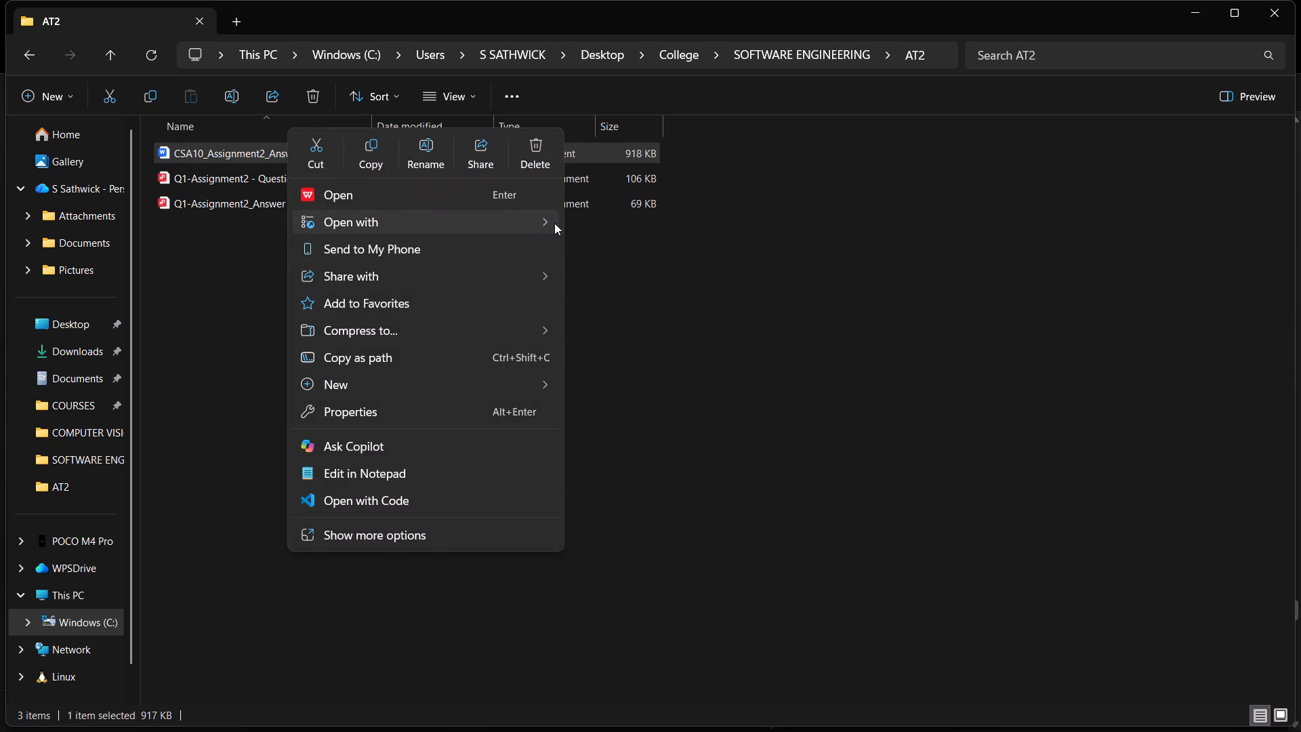
pyautogui.click(607, 241)
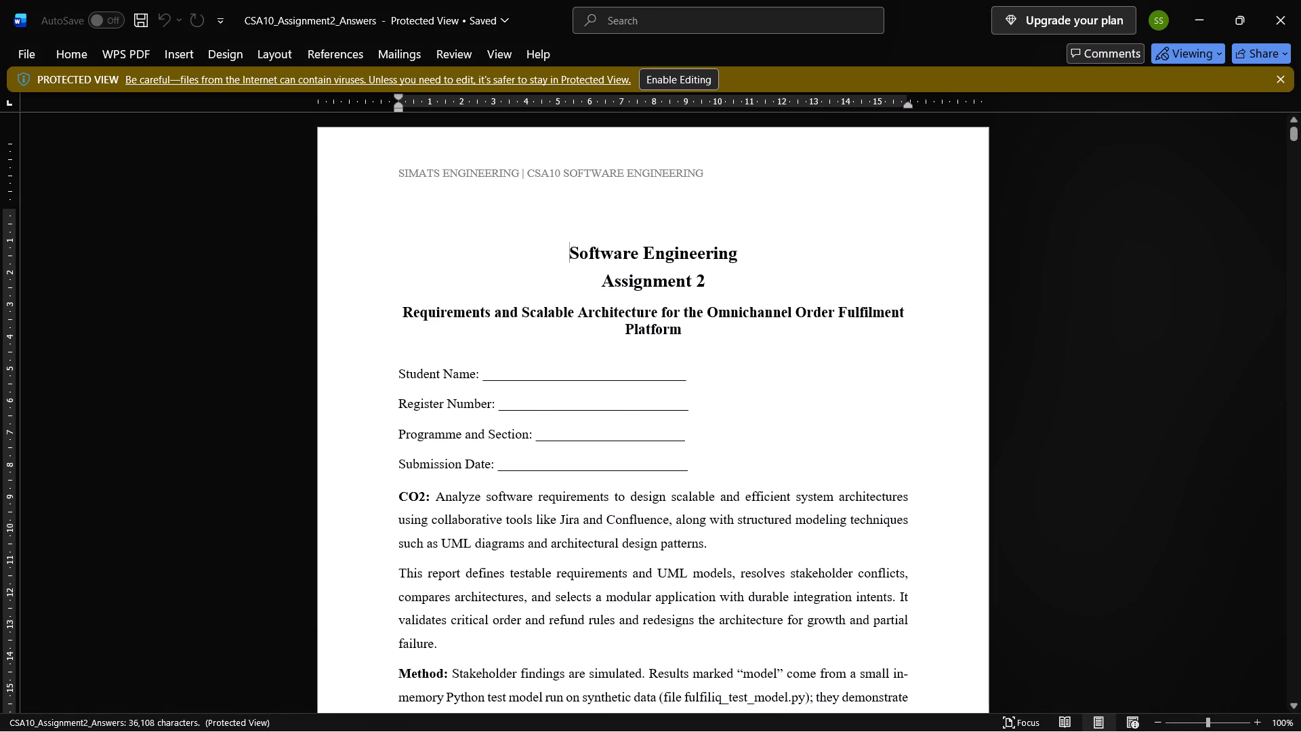
# Review the Assignment 2 answers from the cover page through the requirements tables to the use case diagram in Task 3.
pyautogui.hotkey('alt', 'Tab')
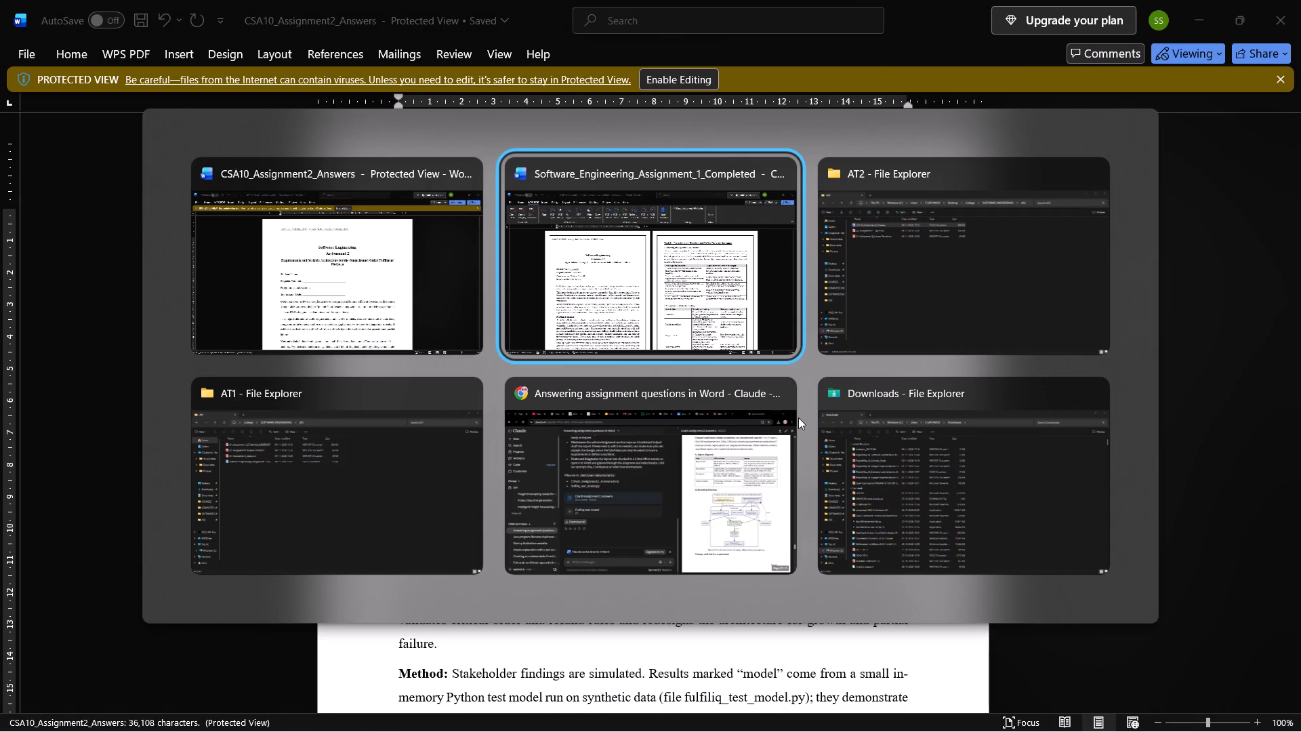
pyautogui.click(1300, 0)
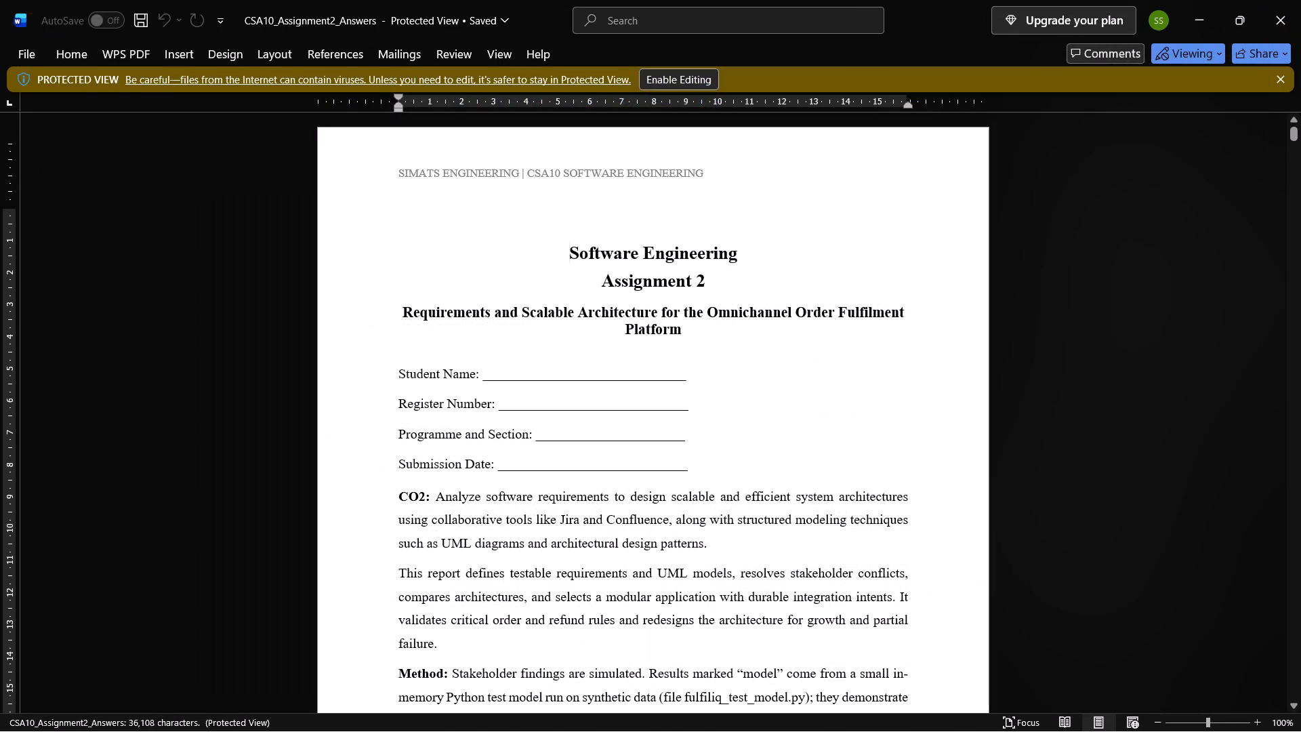
pyautogui.scroll(-17, 610, 294)
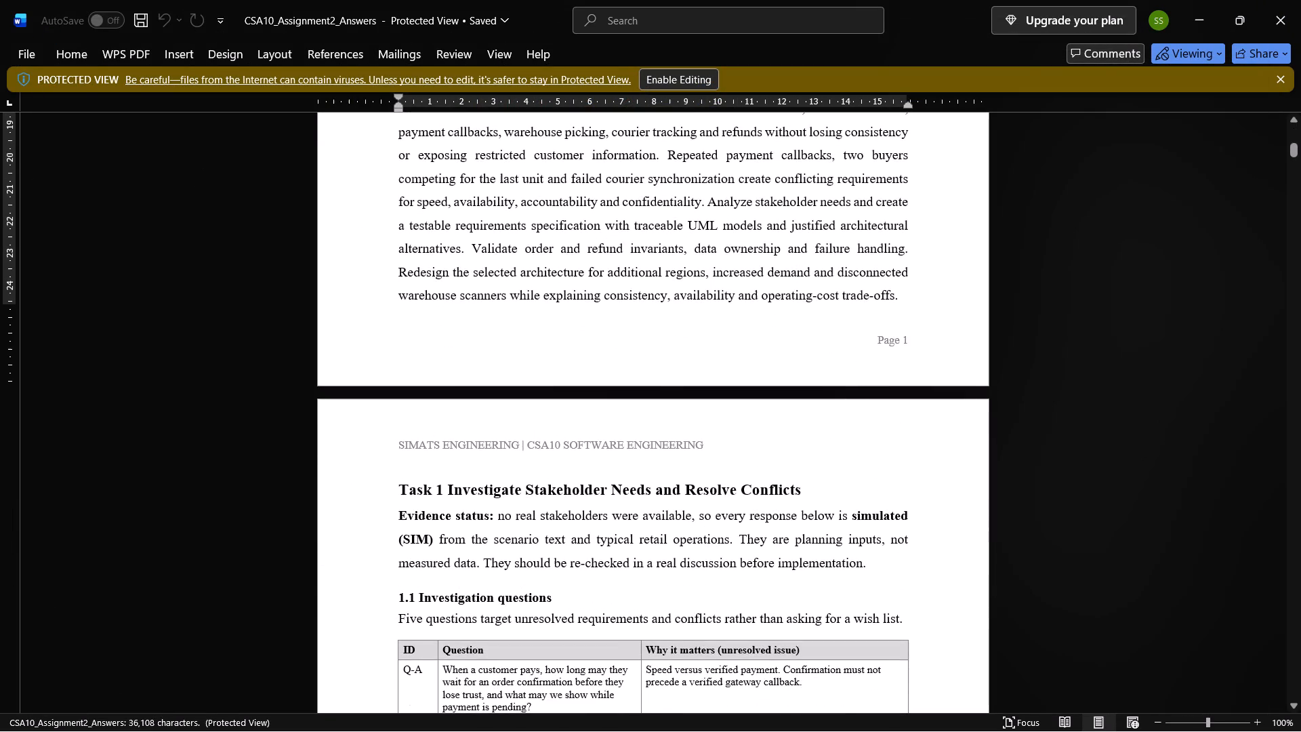
pyautogui.scroll(-7, 883, 465)
pyautogui.scroll(-20, 883, 465)
pyautogui.scroll(-5, 883, 465)
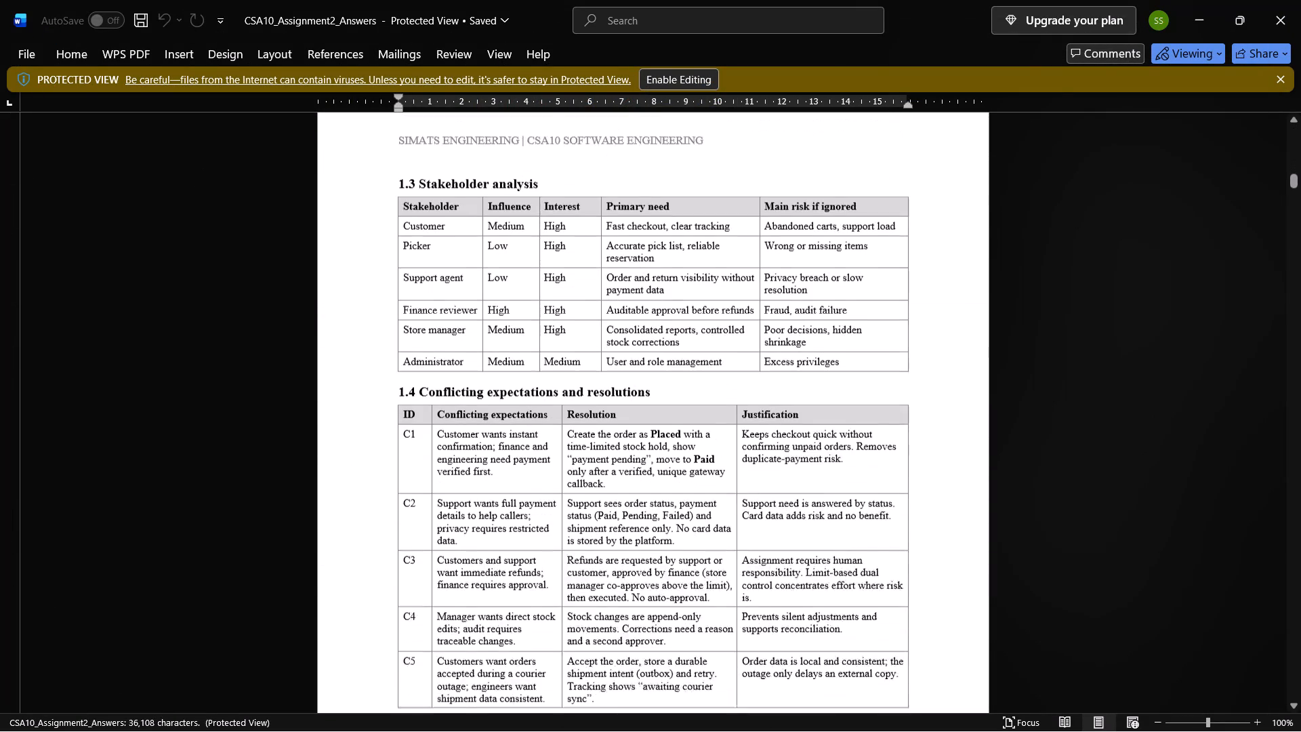
pyautogui.scroll(-7, 883, 464)
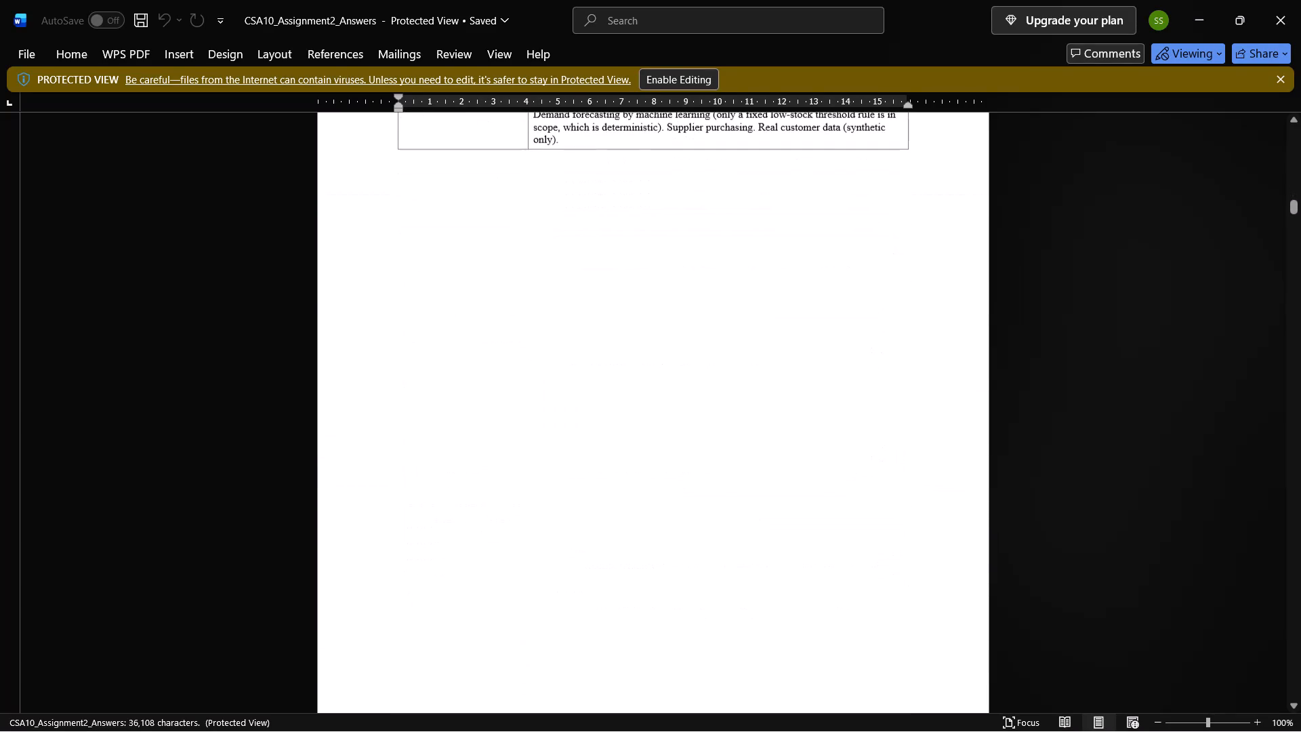
pyautogui.scroll(-12, 878, 441)
pyautogui.scroll(2, 878, 441)
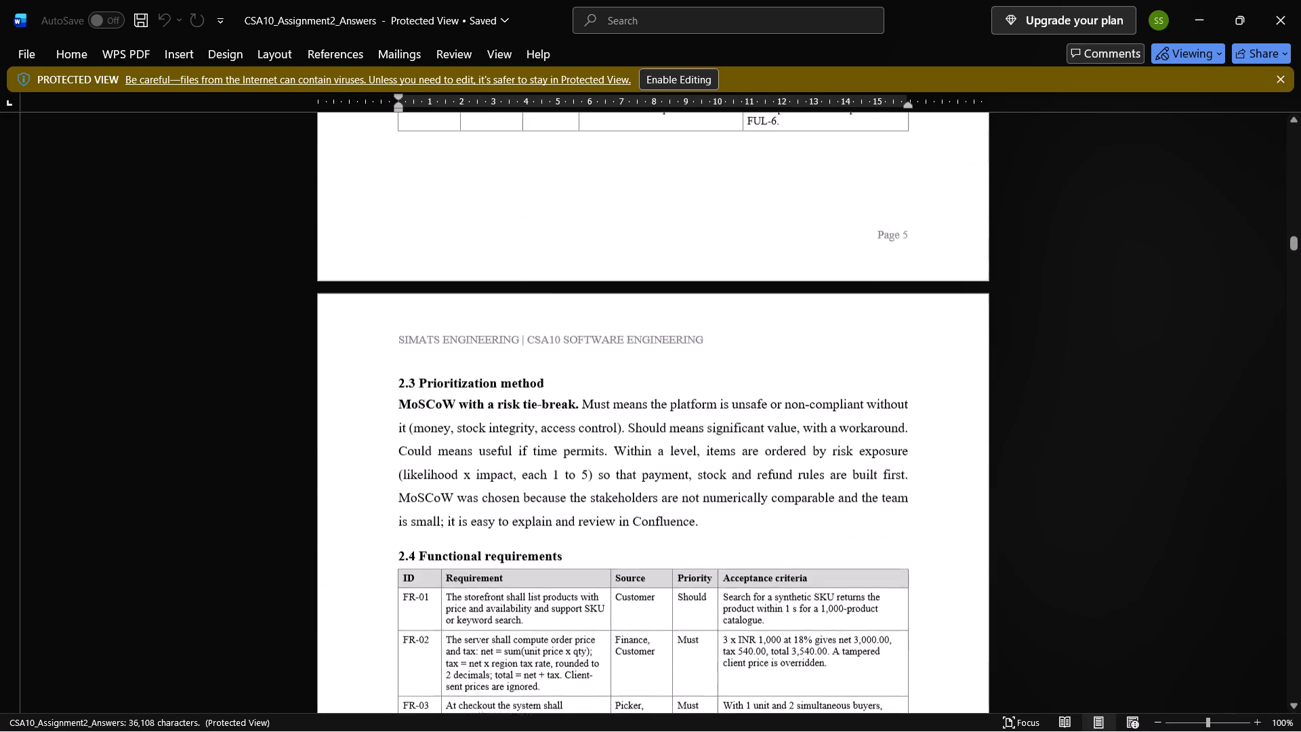
pyautogui.scroll(1, 878, 441)
pyautogui.scroll(-1, 878, 441)
pyautogui.scroll(1, 878, 441)
pyautogui.scroll(-4, 878, 441)
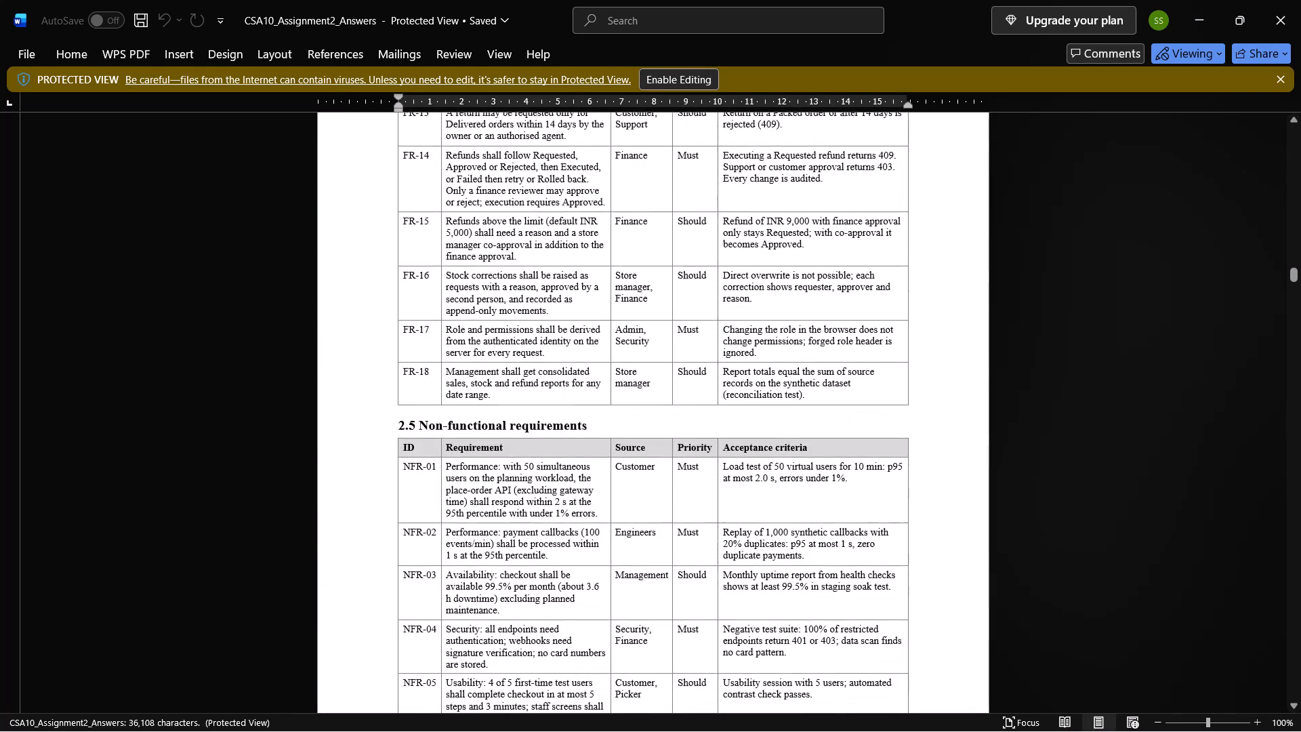
pyautogui.scroll(-3, 878, 441)
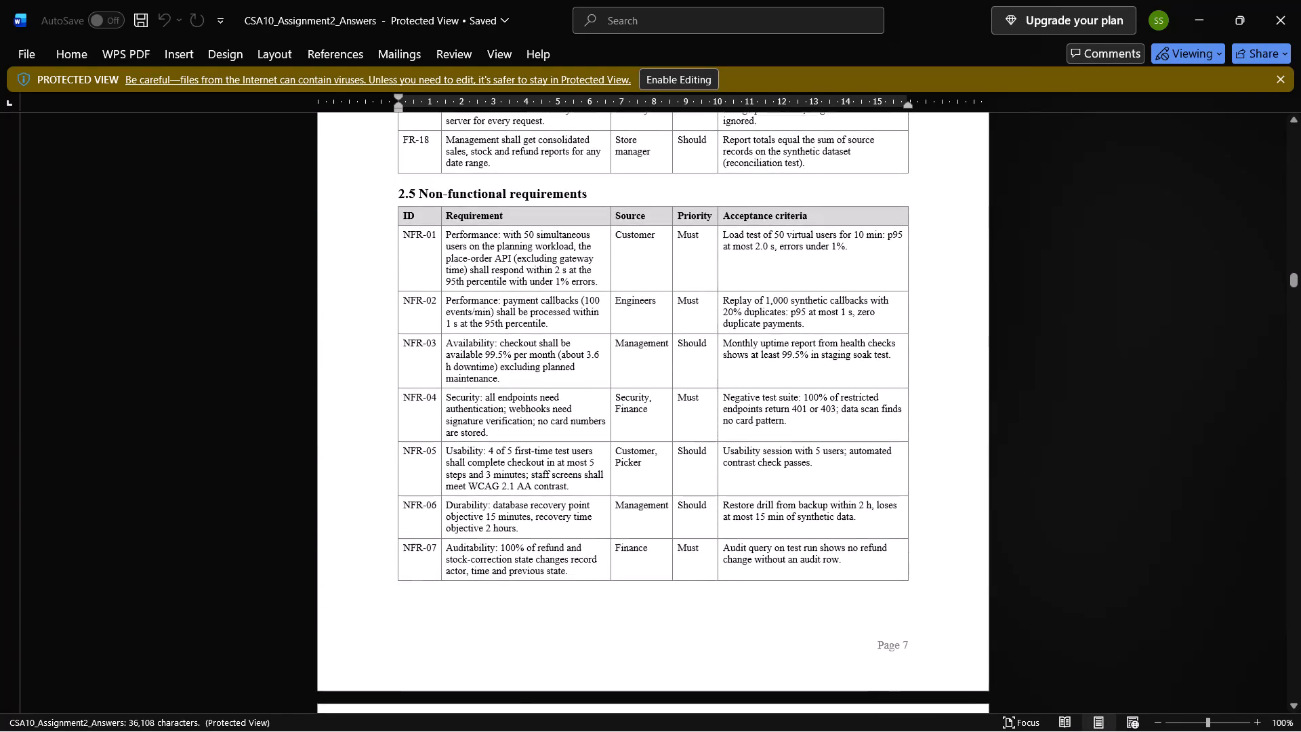
pyautogui.scroll(-2, 878, 441)
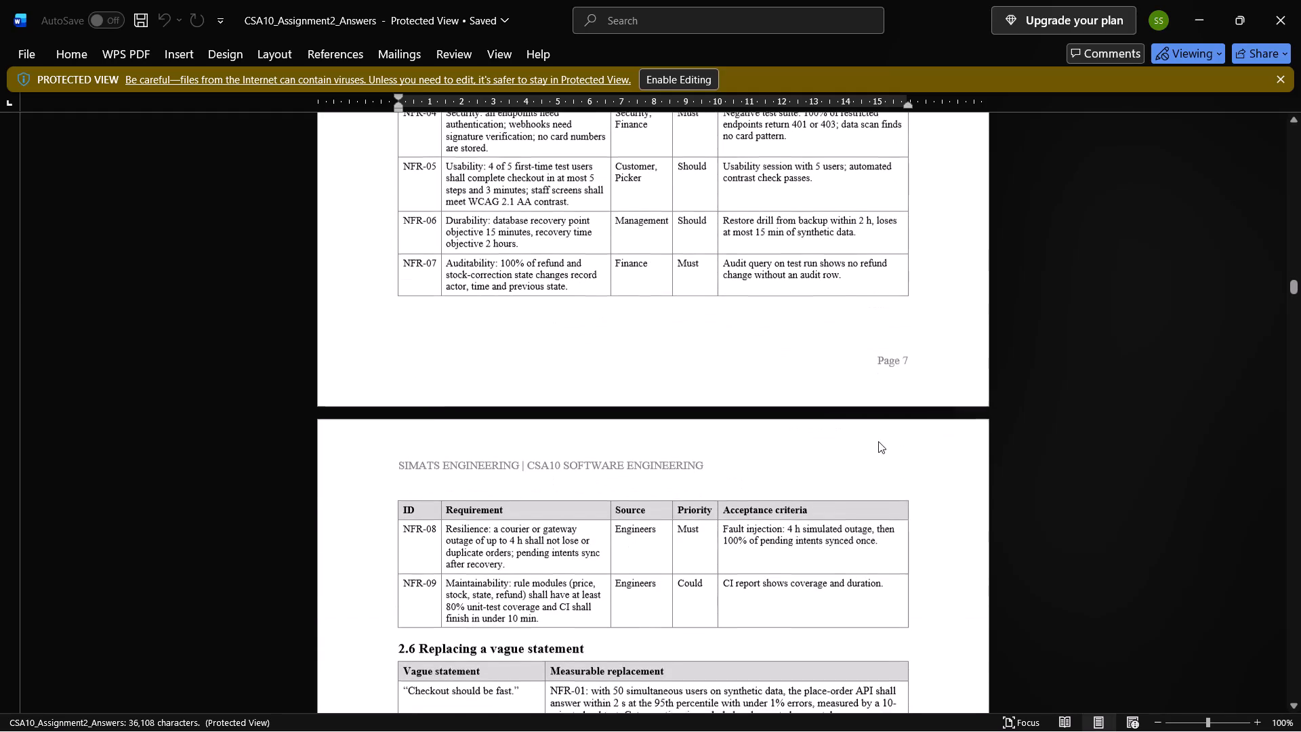
pyautogui.scroll(-6, 878, 441)
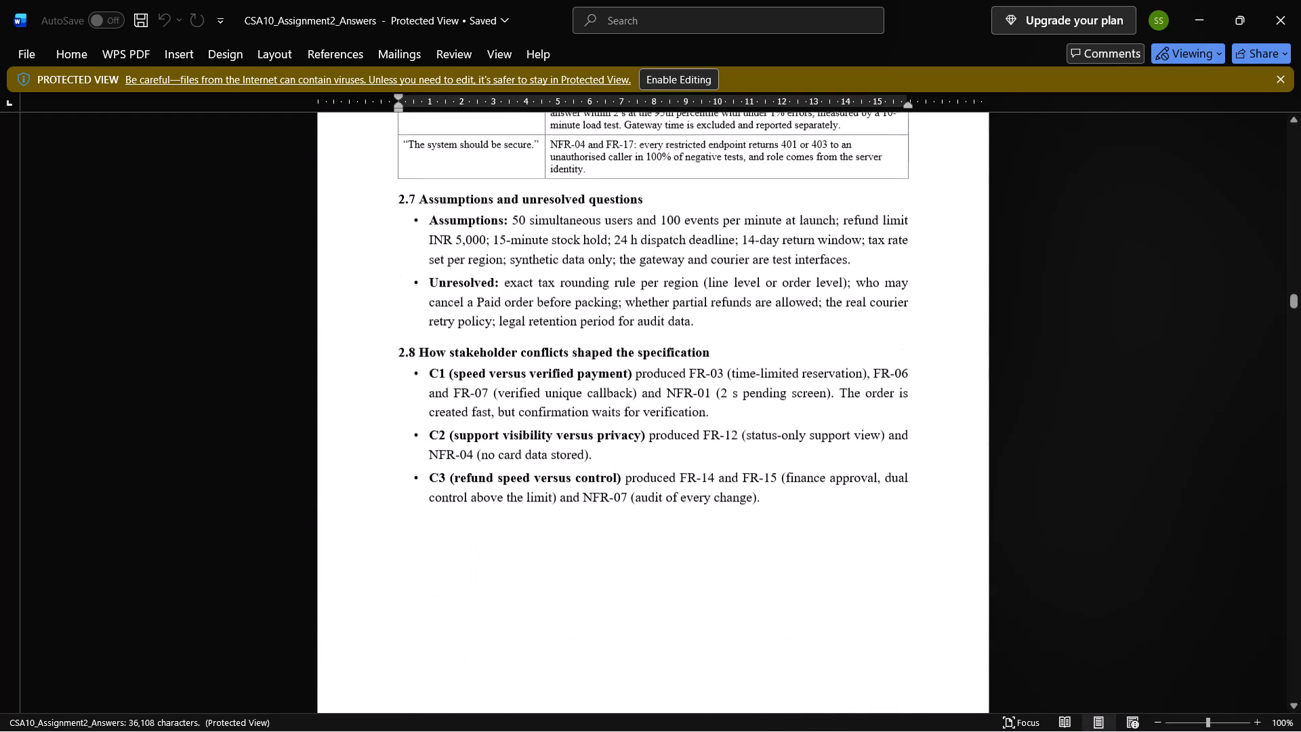
pyautogui.scroll(-3, 878, 441)
pyautogui.scroll(2, 878, 441)
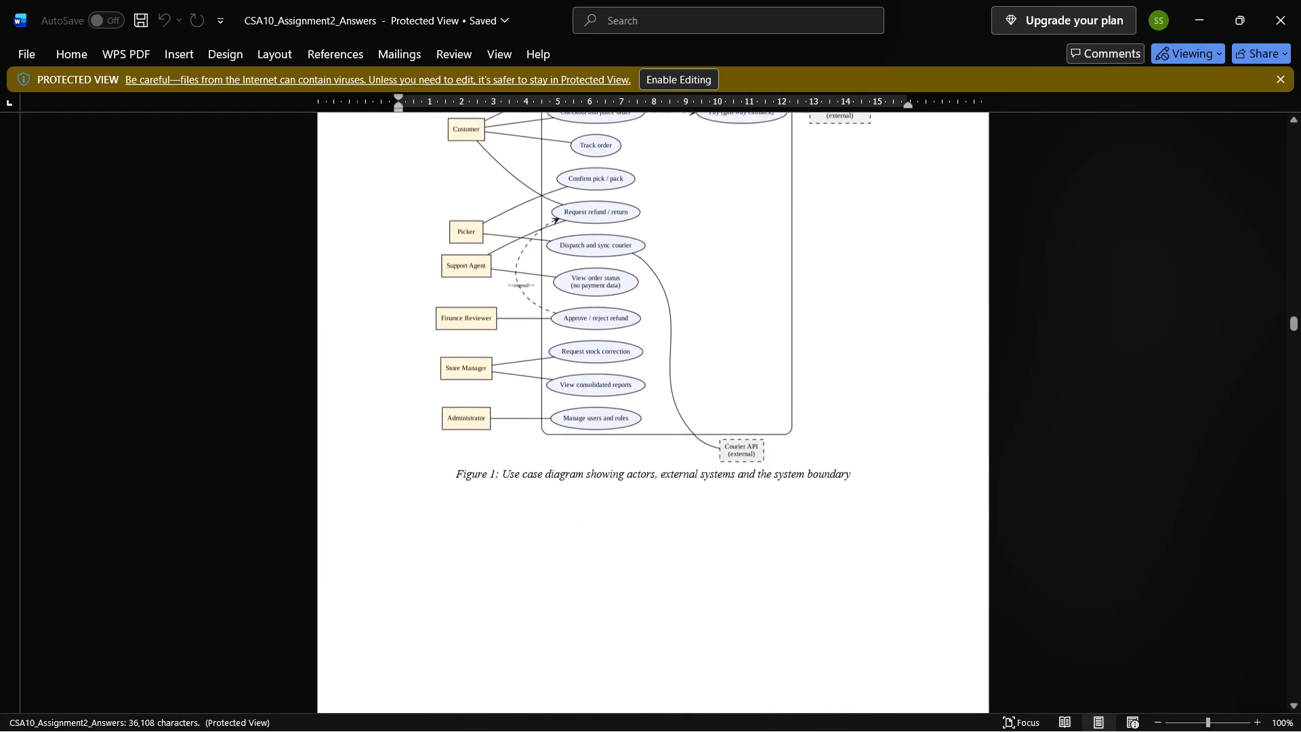
pyautogui.scroll(1, 878, 441)
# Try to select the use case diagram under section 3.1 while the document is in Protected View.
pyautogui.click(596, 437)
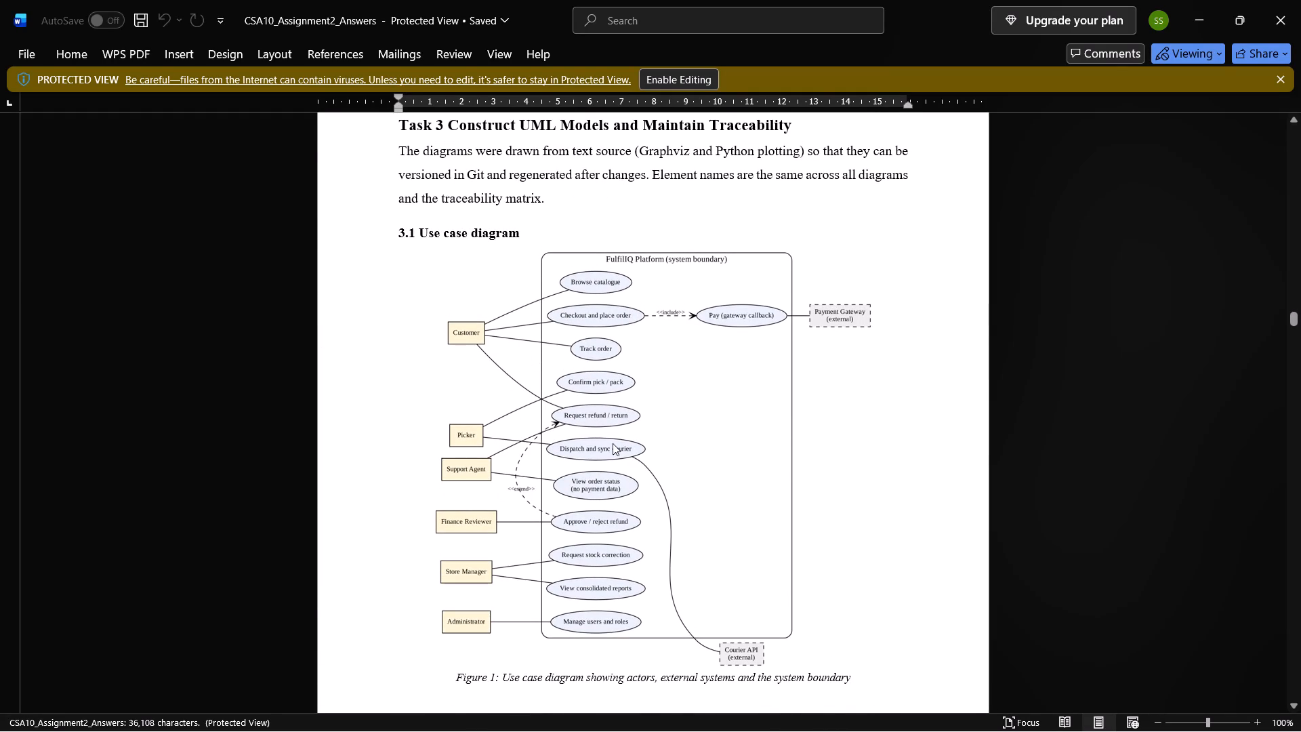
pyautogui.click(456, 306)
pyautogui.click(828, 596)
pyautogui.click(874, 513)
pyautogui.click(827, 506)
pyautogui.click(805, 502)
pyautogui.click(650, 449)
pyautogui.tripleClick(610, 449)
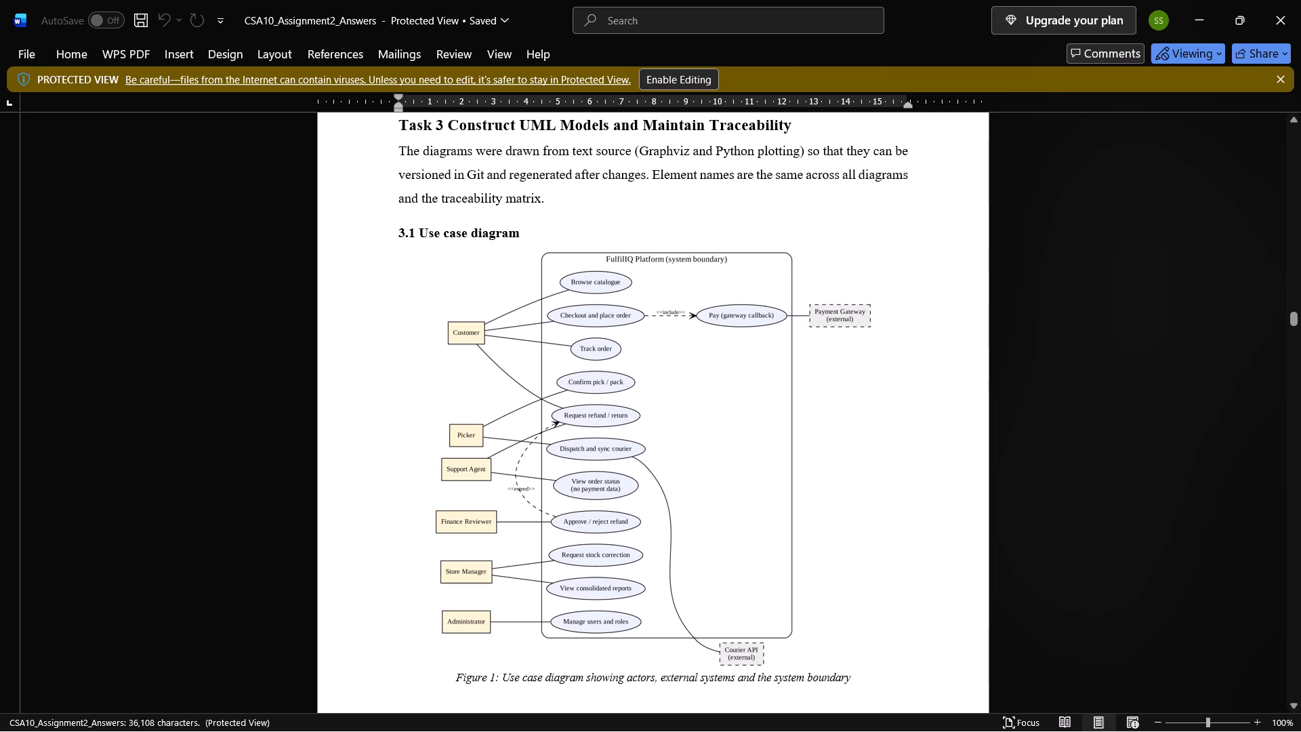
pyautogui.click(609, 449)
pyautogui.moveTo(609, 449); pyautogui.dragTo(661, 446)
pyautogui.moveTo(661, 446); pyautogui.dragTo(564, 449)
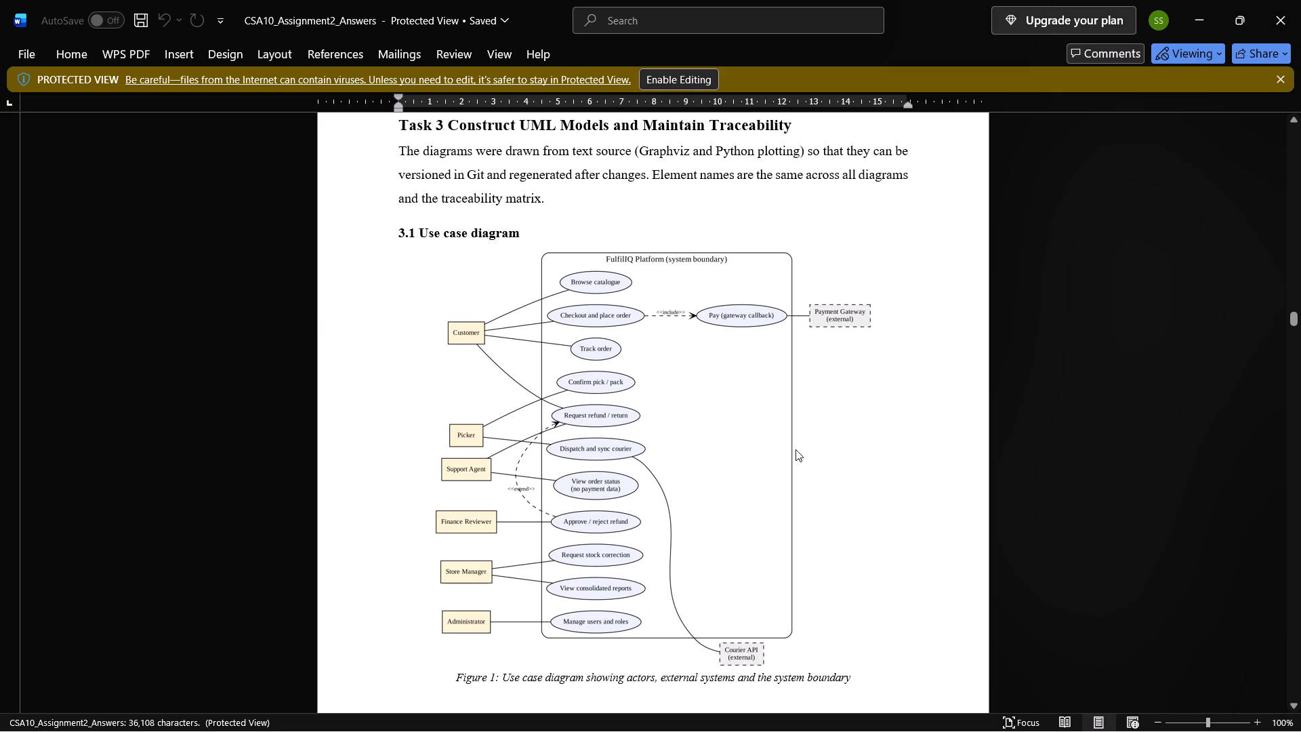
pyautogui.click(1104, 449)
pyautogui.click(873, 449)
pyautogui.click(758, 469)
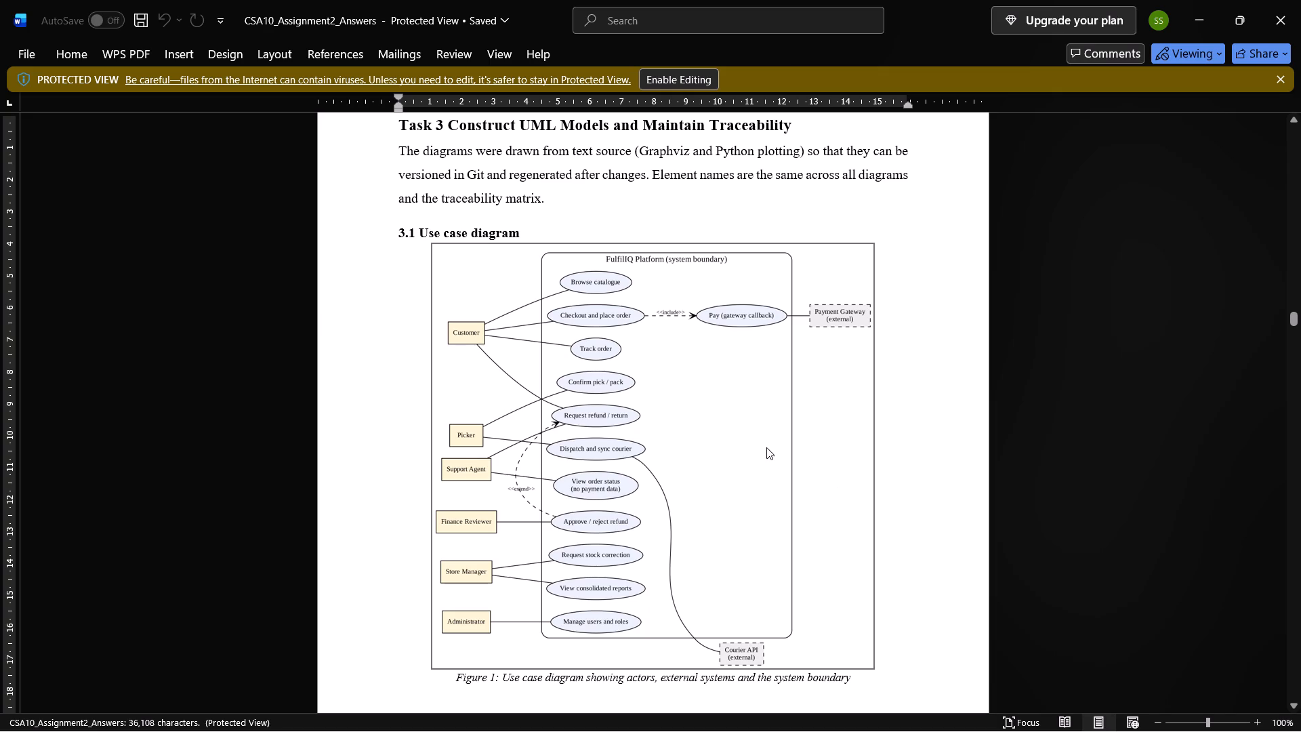
# Enable editing for the protected CSA10_Assignment2_Answers document.
pyautogui.click(659, 81)
# Stretch the Figure 1 use case diagram horizontally to about 17 cm wide, slightly past the right text margin.
pyautogui.scroll(-10, 755, 390)
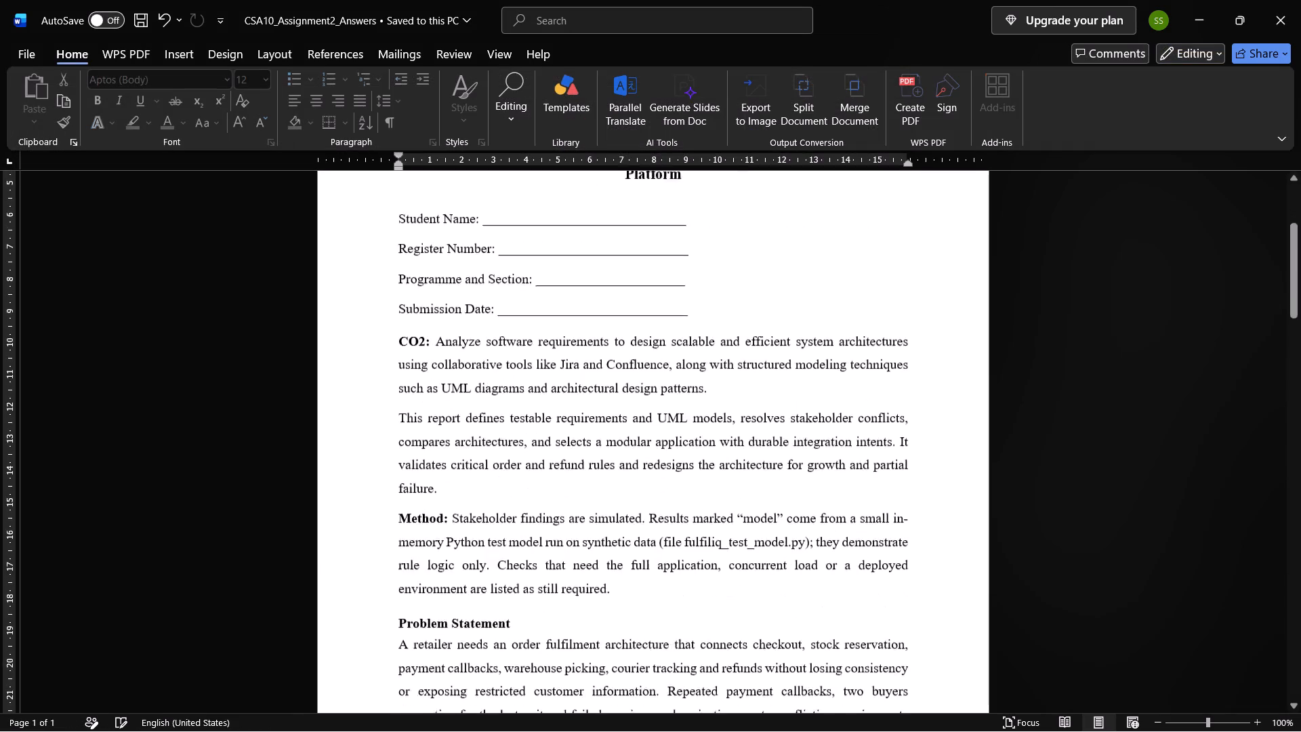
pyautogui.scroll(-16, 755, 390)
pyautogui.scroll(-12, 755, 390)
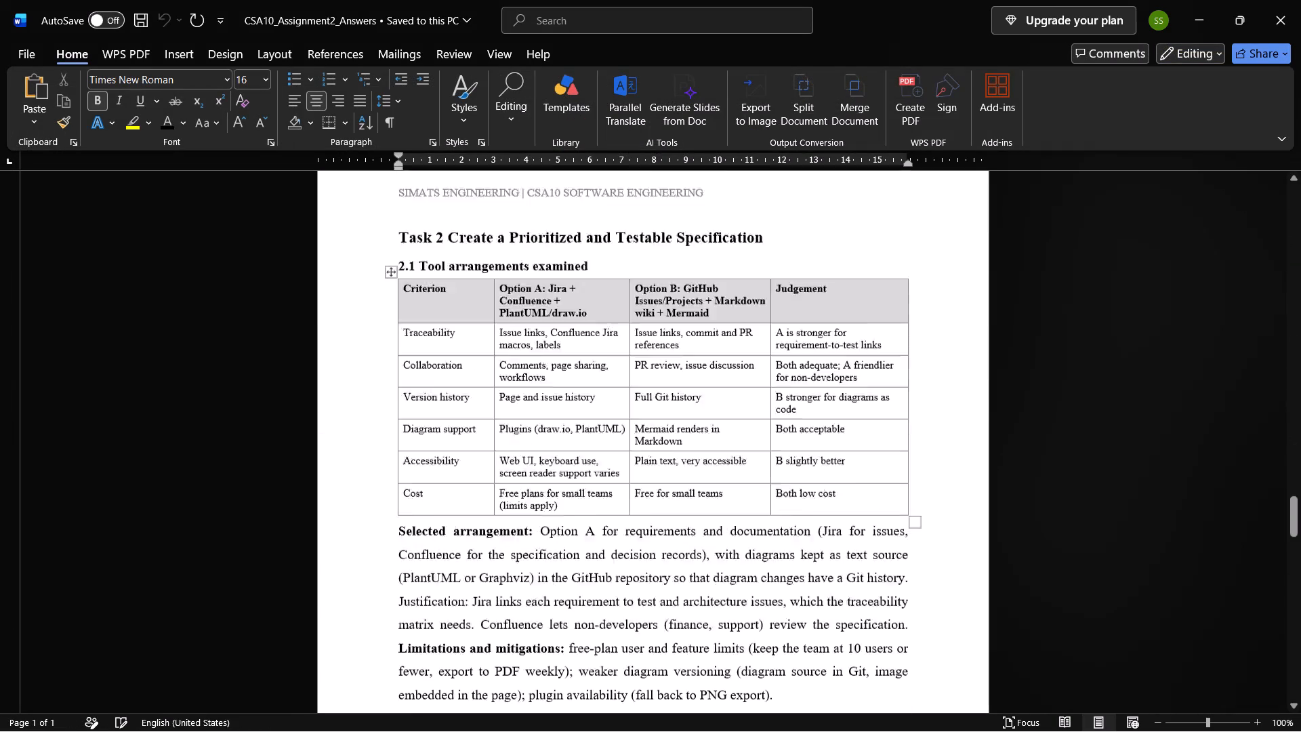
pyautogui.scroll(-19, 755, 390)
pyautogui.scroll(-4, 755, 390)
pyautogui.click(745, 386)
pyautogui.scroll(4, 745, 386)
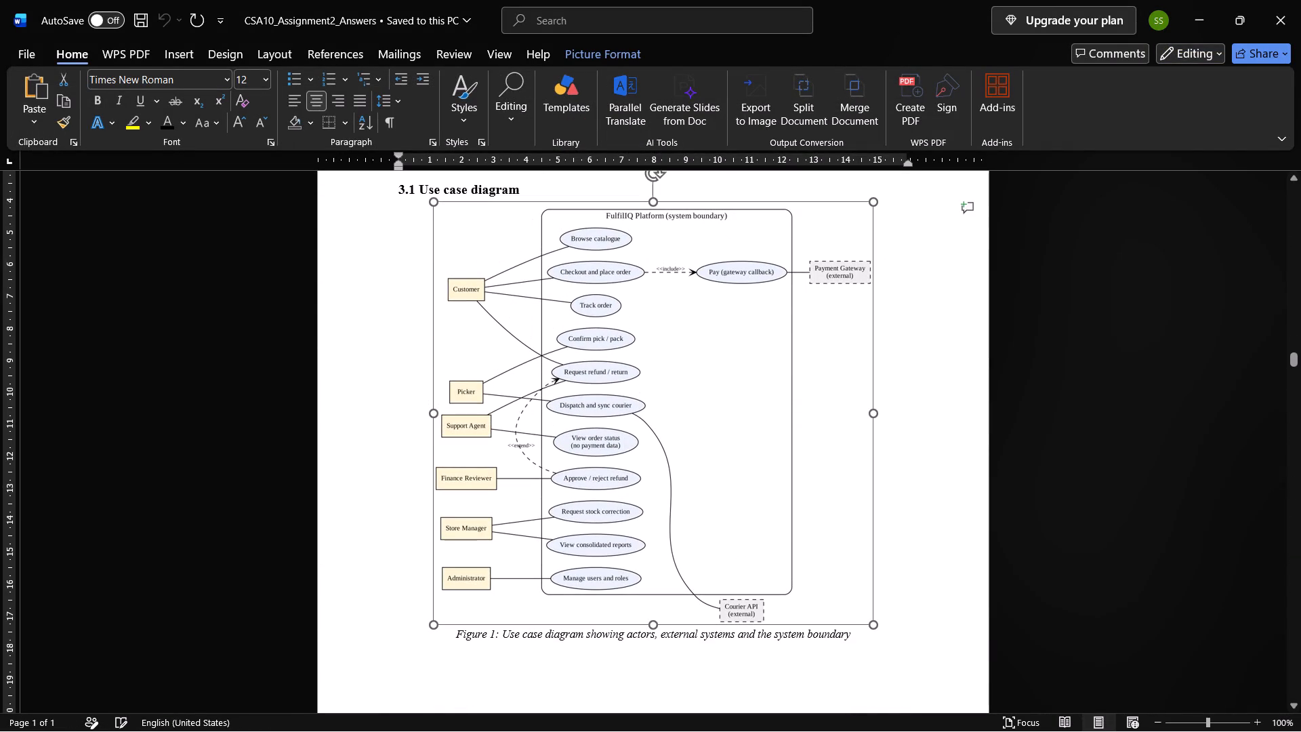
pyautogui.moveTo(874, 412); pyautogui.dragTo(897, 409)
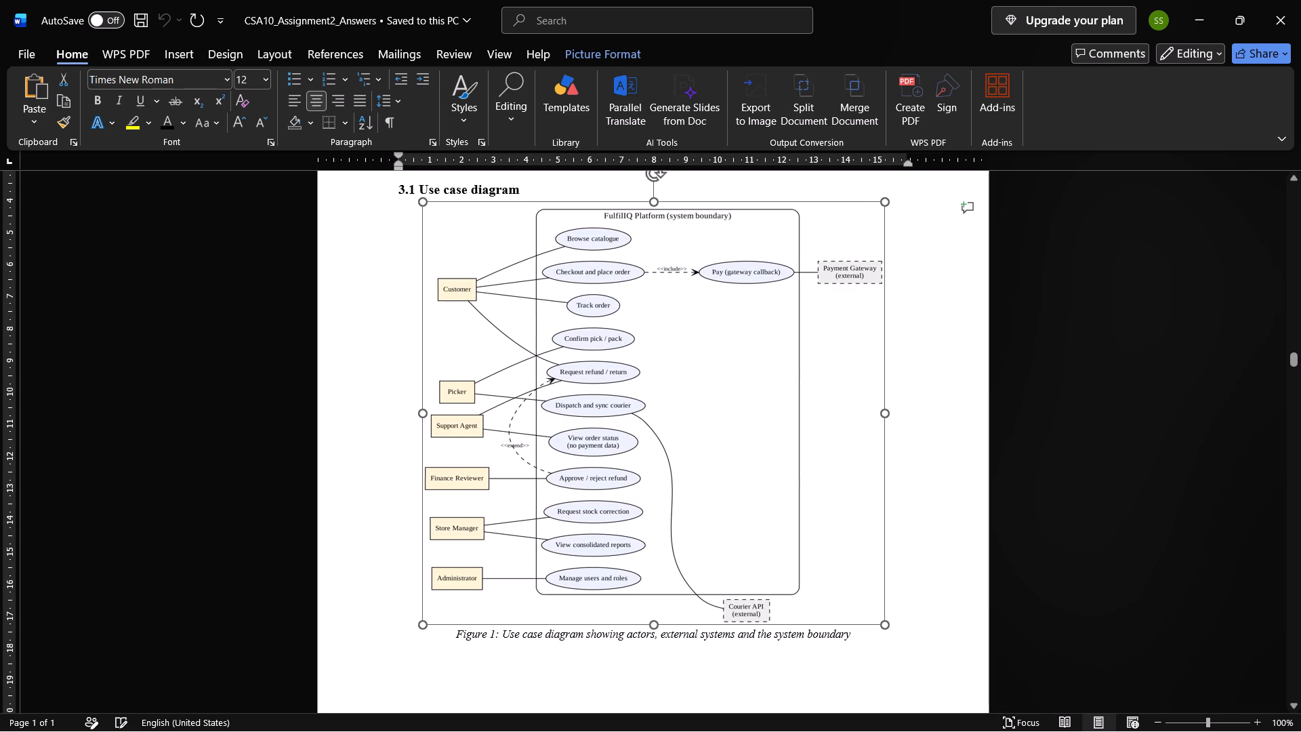
pyautogui.moveTo(897, 409); pyautogui.dragTo(951, 401)
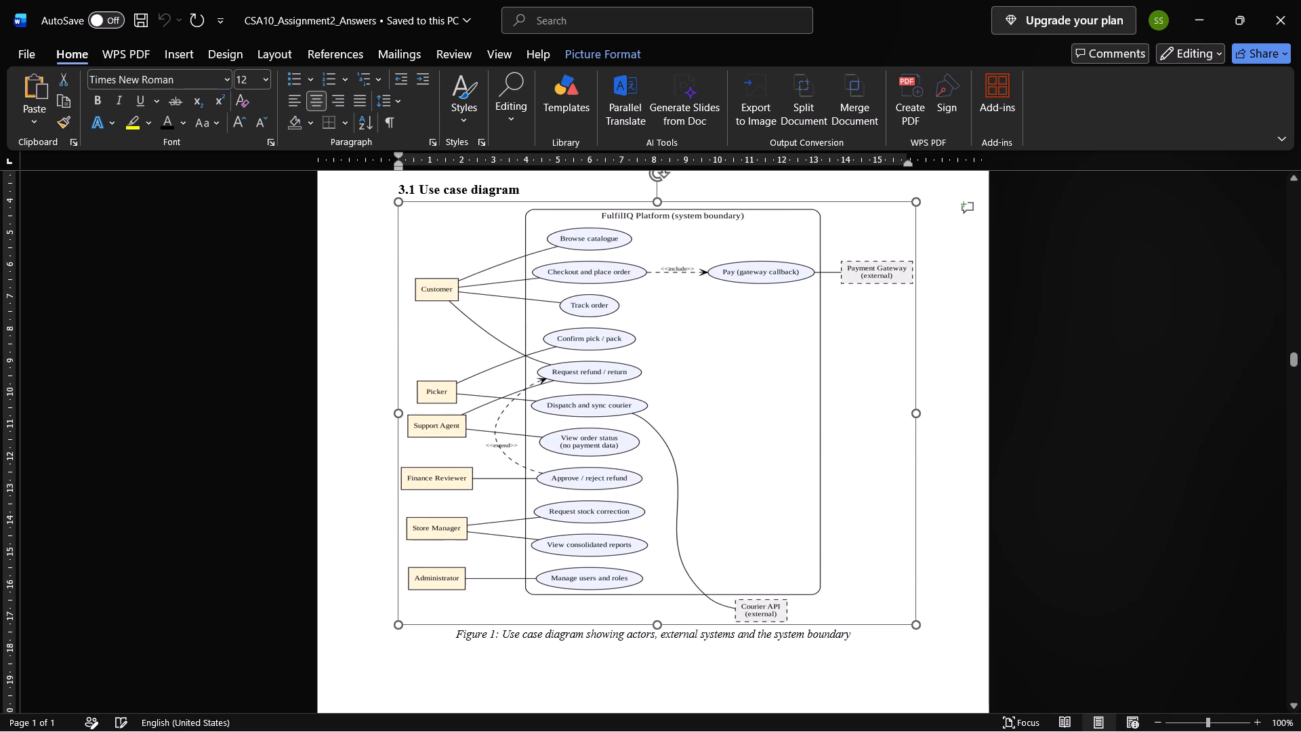
pyautogui.moveTo(951, 401); pyautogui.dragTo(971, 401)
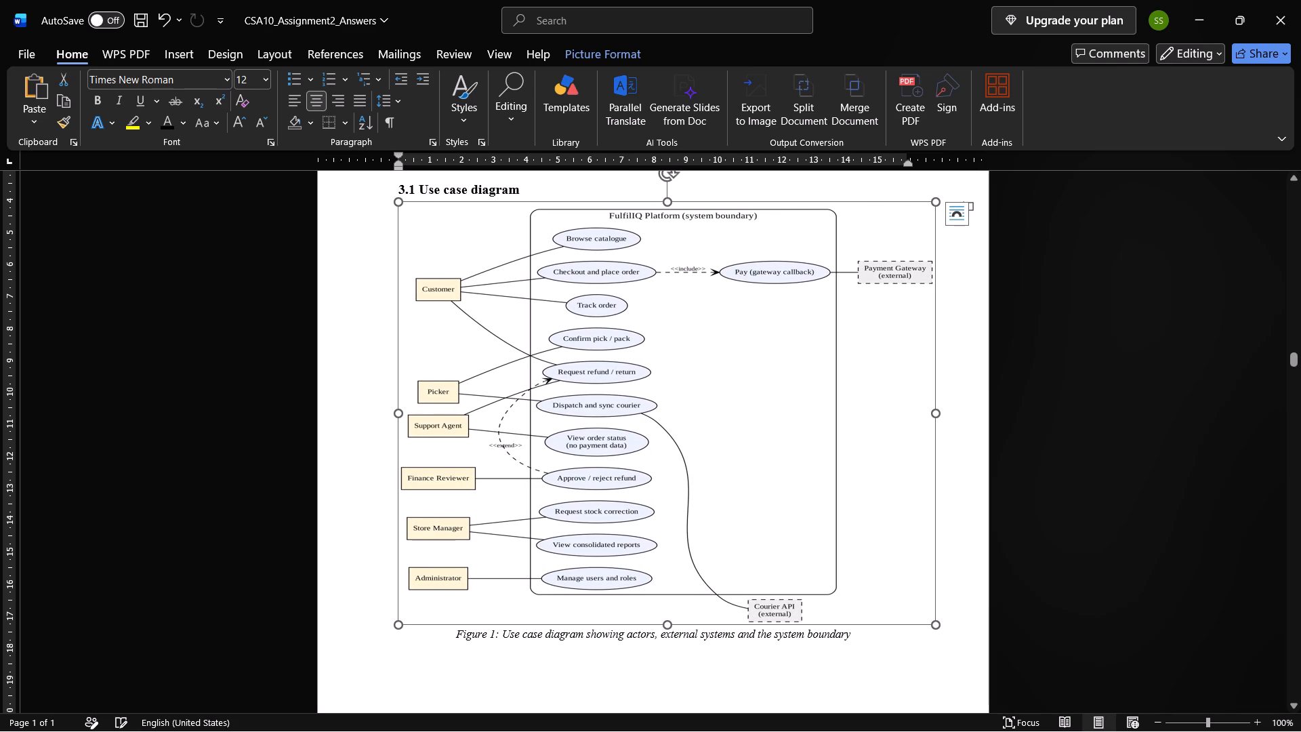
# Shift the first-line indent of the use case diagram's paragraph slightly into the left page margin.
pyautogui.moveTo(400, 154); pyautogui.dragTo(385, 155)
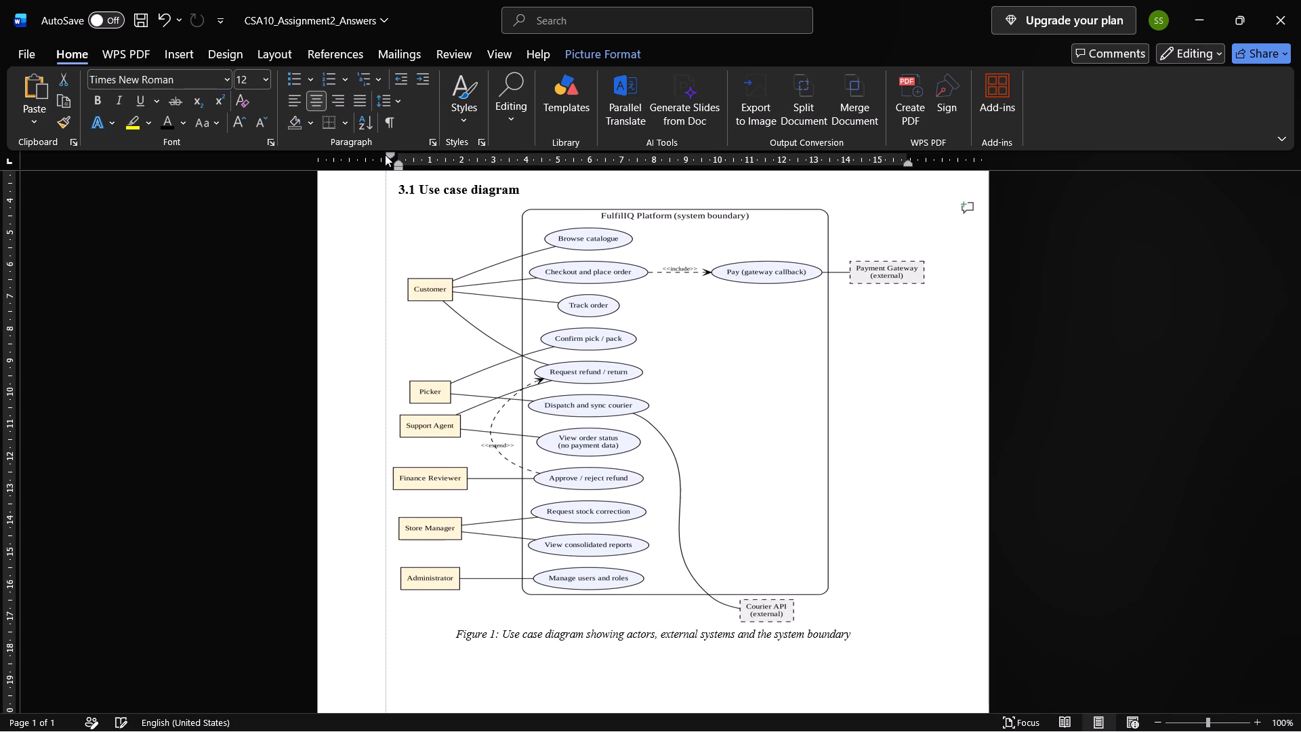
# Move the use case diagram's first-line indent about 0.8 cm into the left margin and widen the diagram to about 17.4 cm.
pyautogui.moveTo(385, 155); pyautogui.dragTo(373, 157)
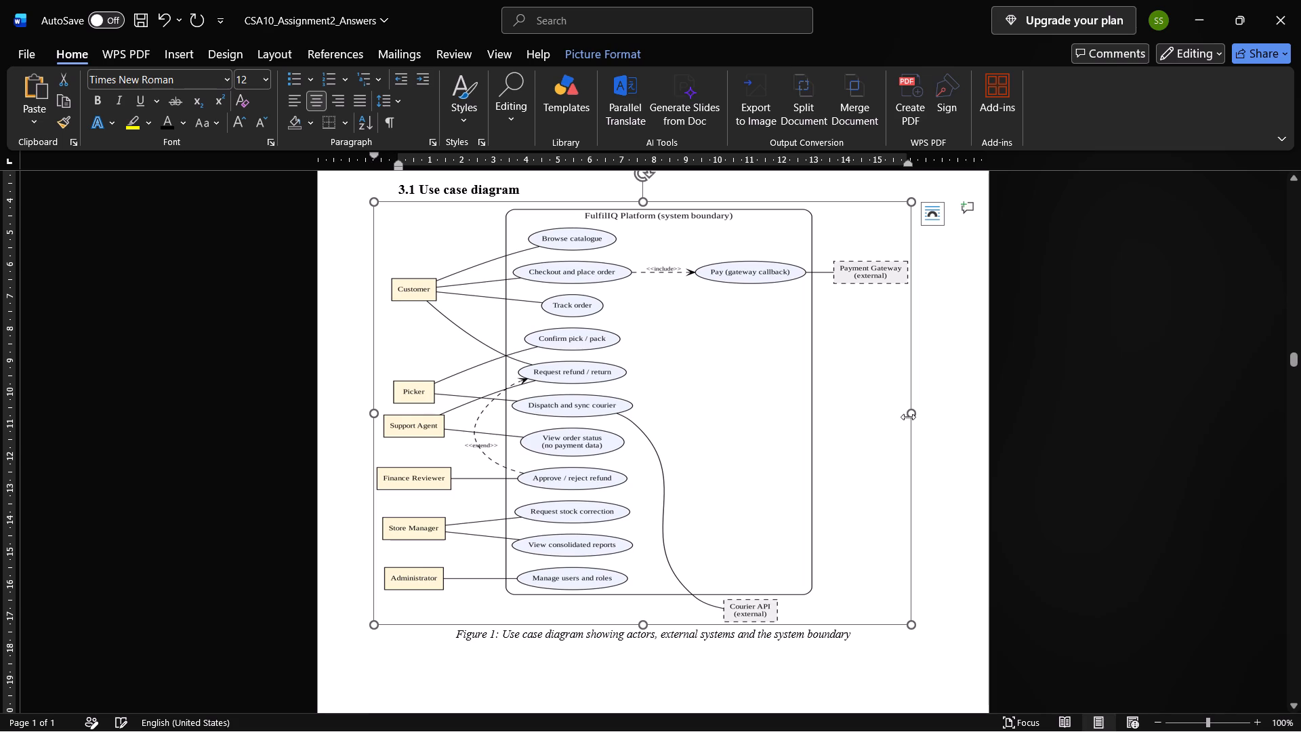
pyautogui.moveTo(915, 413); pyautogui.dragTo(930, 409)
pyautogui.click(964, 511)
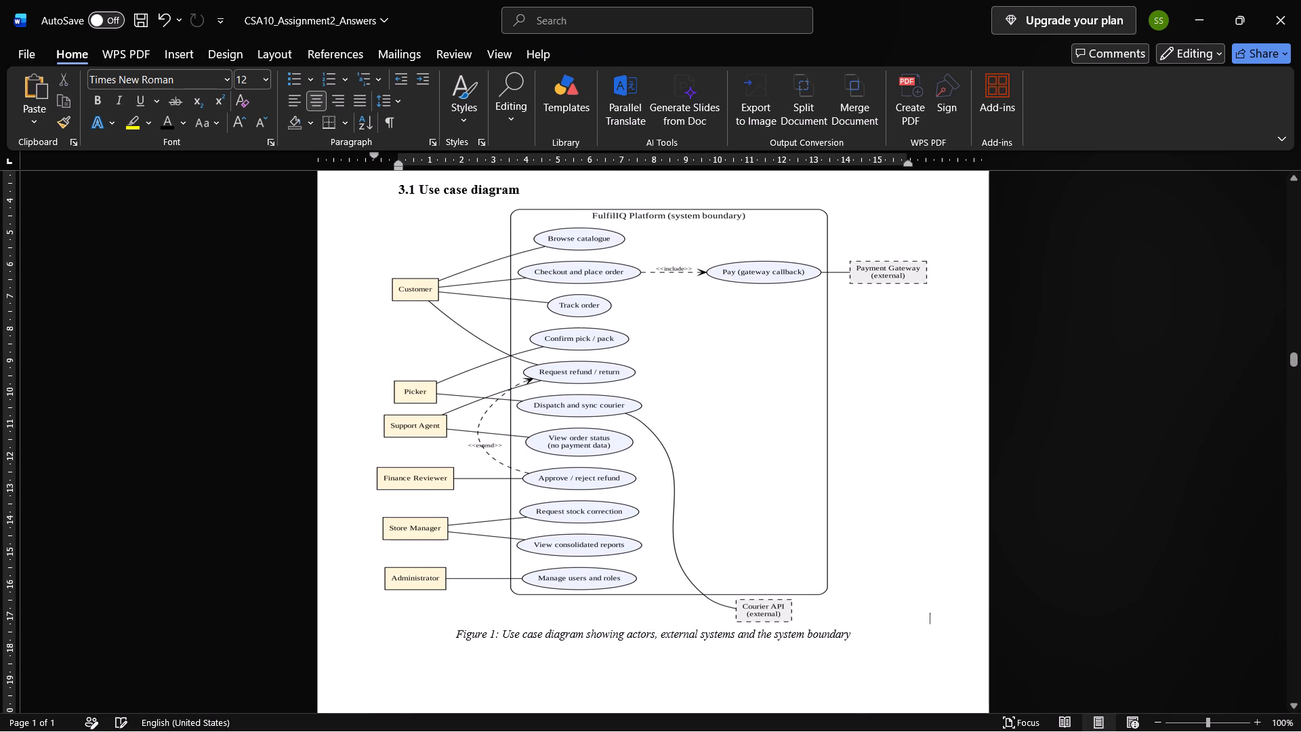
# Stretch the Figure 1 use case diagram vertically to about 15 cm tall, leaving its width as is.
pyautogui.scroll(2, 927, 522)
pyautogui.click(690, 405)
pyautogui.scroll(-3, 683, 492)
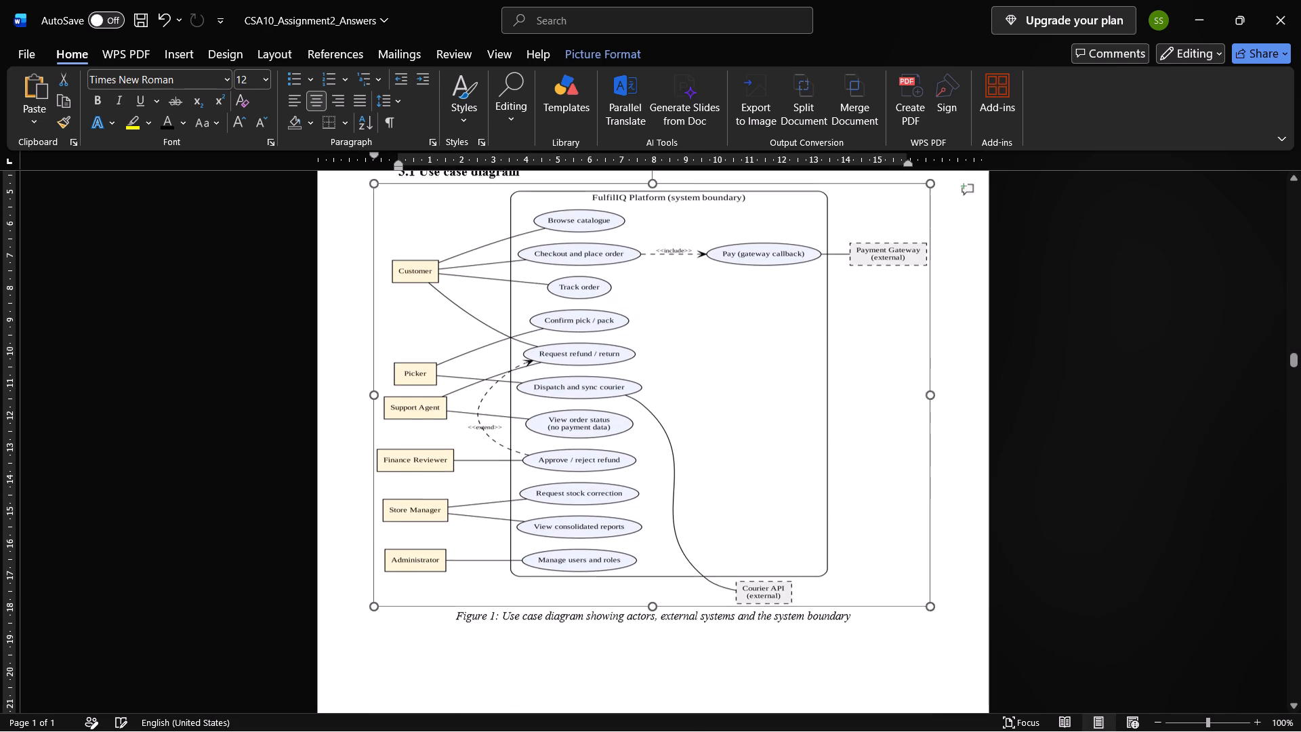
pyautogui.moveTo(651, 583); pyautogui.dragTo(655, 601)
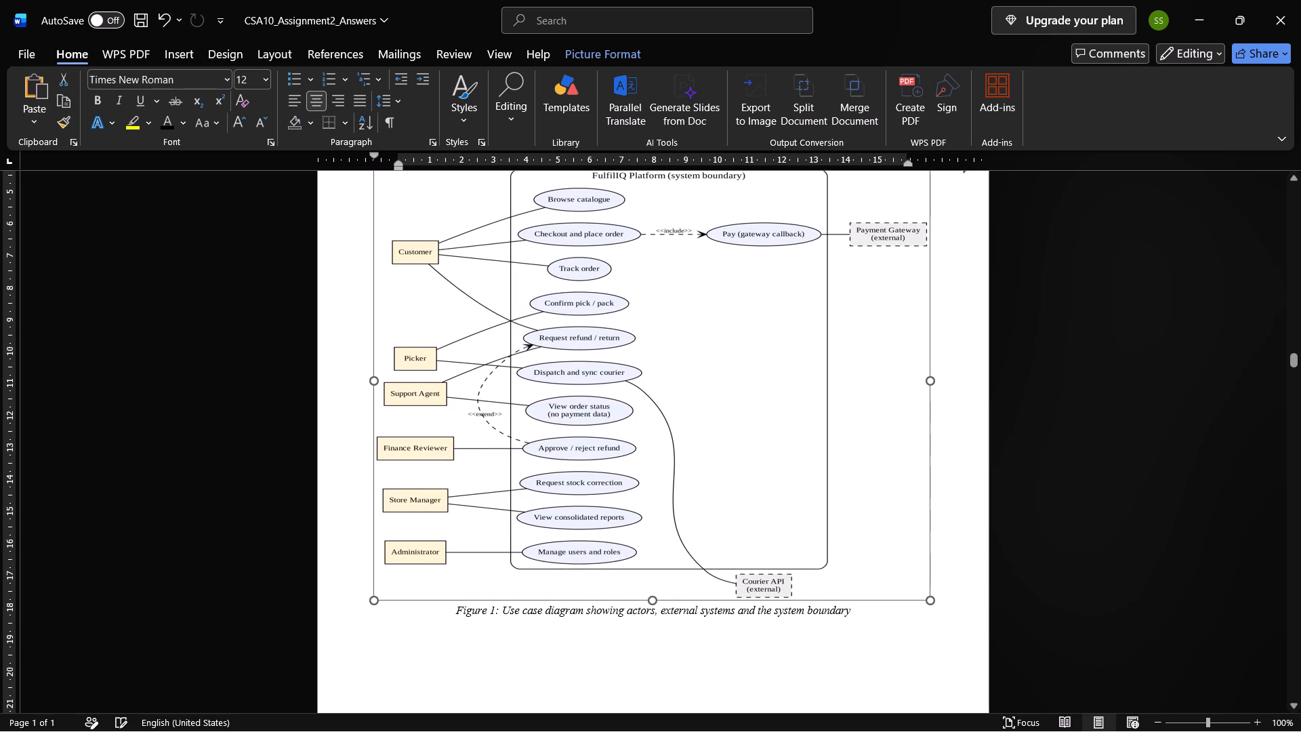
pyautogui.moveTo(655, 601); pyautogui.dragTo(658, 622)
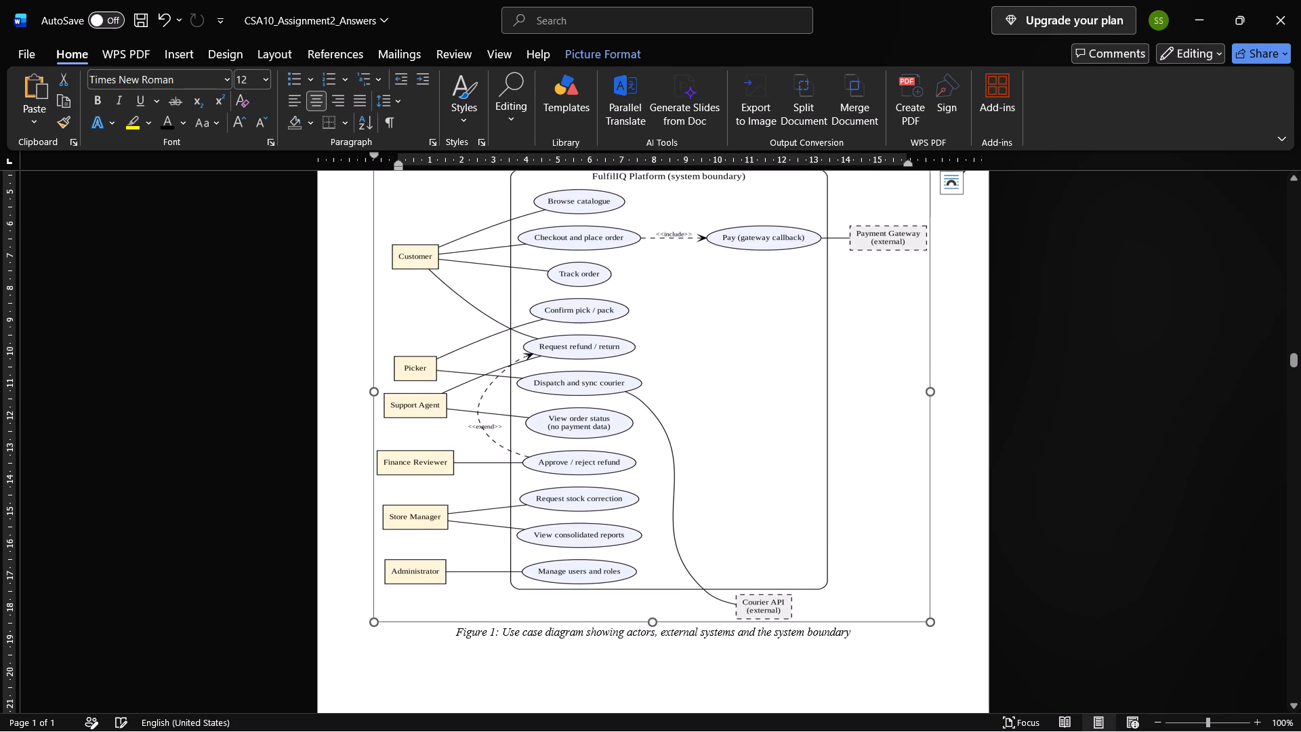
pyautogui.moveTo(651, 621); pyautogui.dragTo(651, 638)
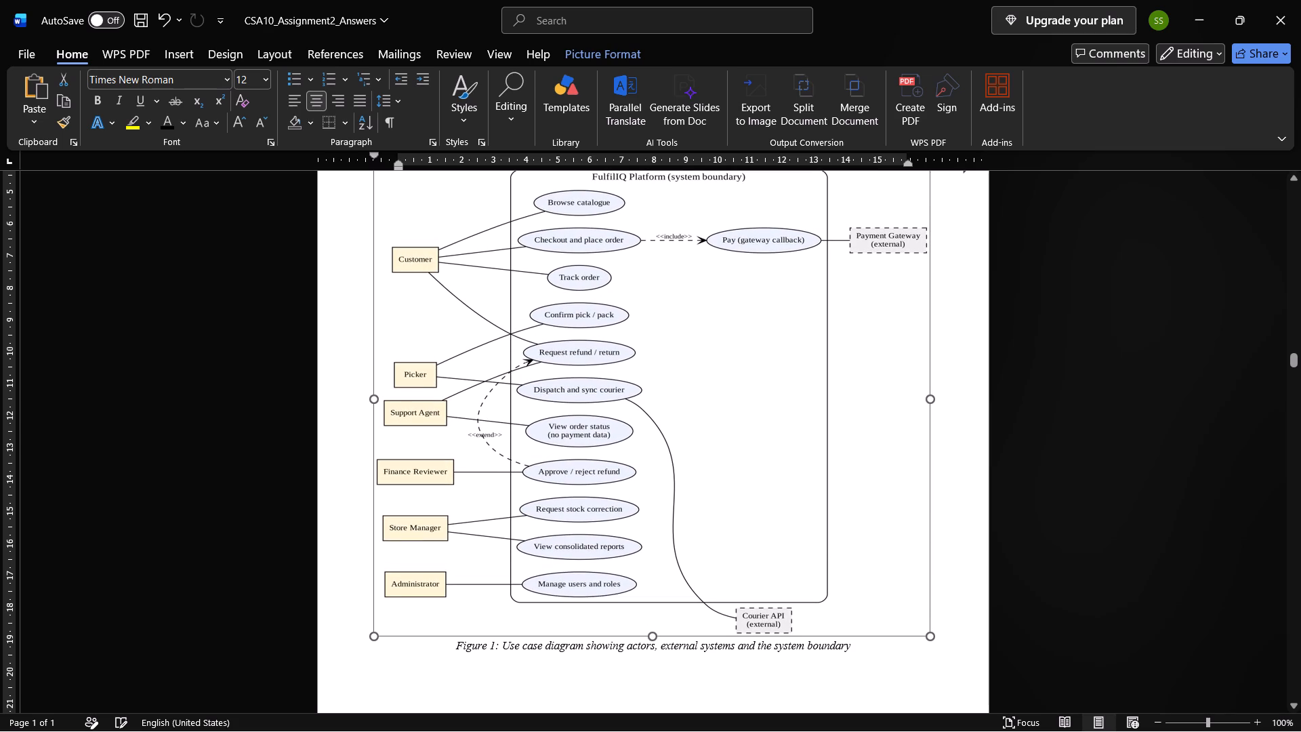
pyautogui.click(1014, 506)
pyautogui.scroll(4, 1010, 503)
pyautogui.scroll(-3, 913, 523)
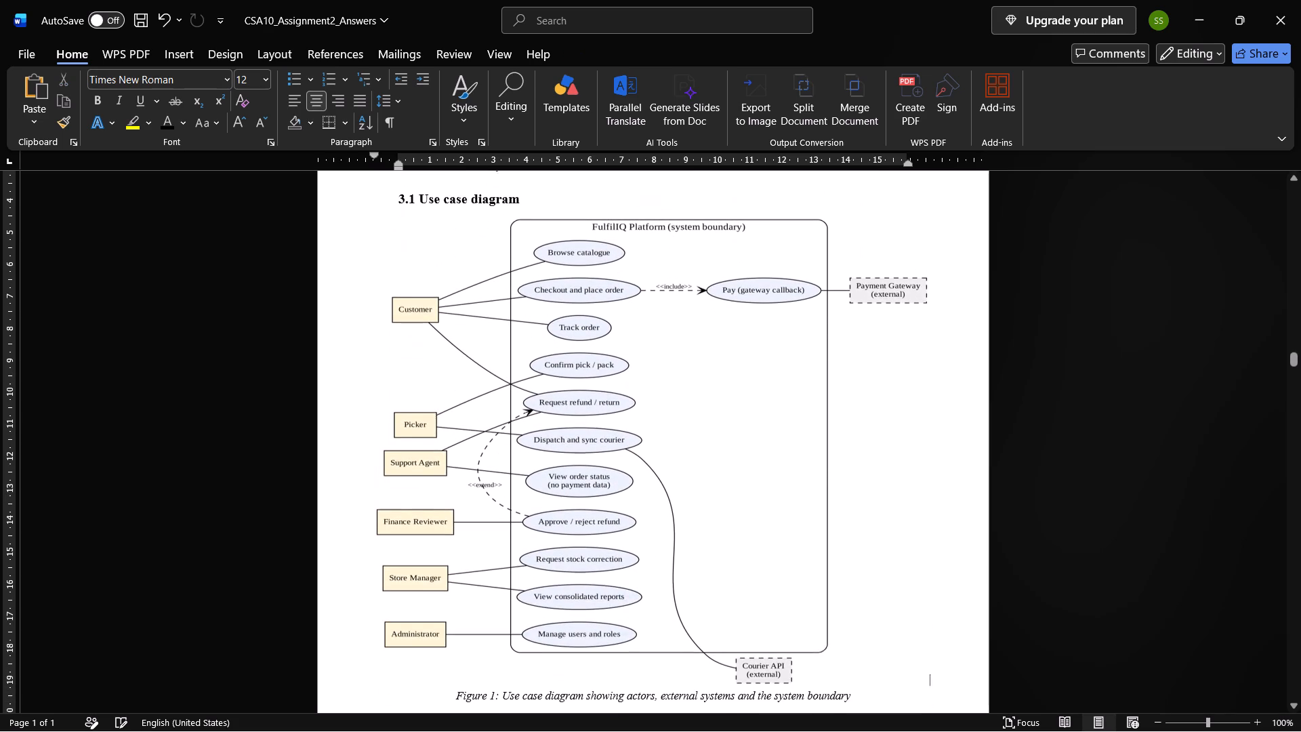
pyautogui.scroll(2, 913, 523)
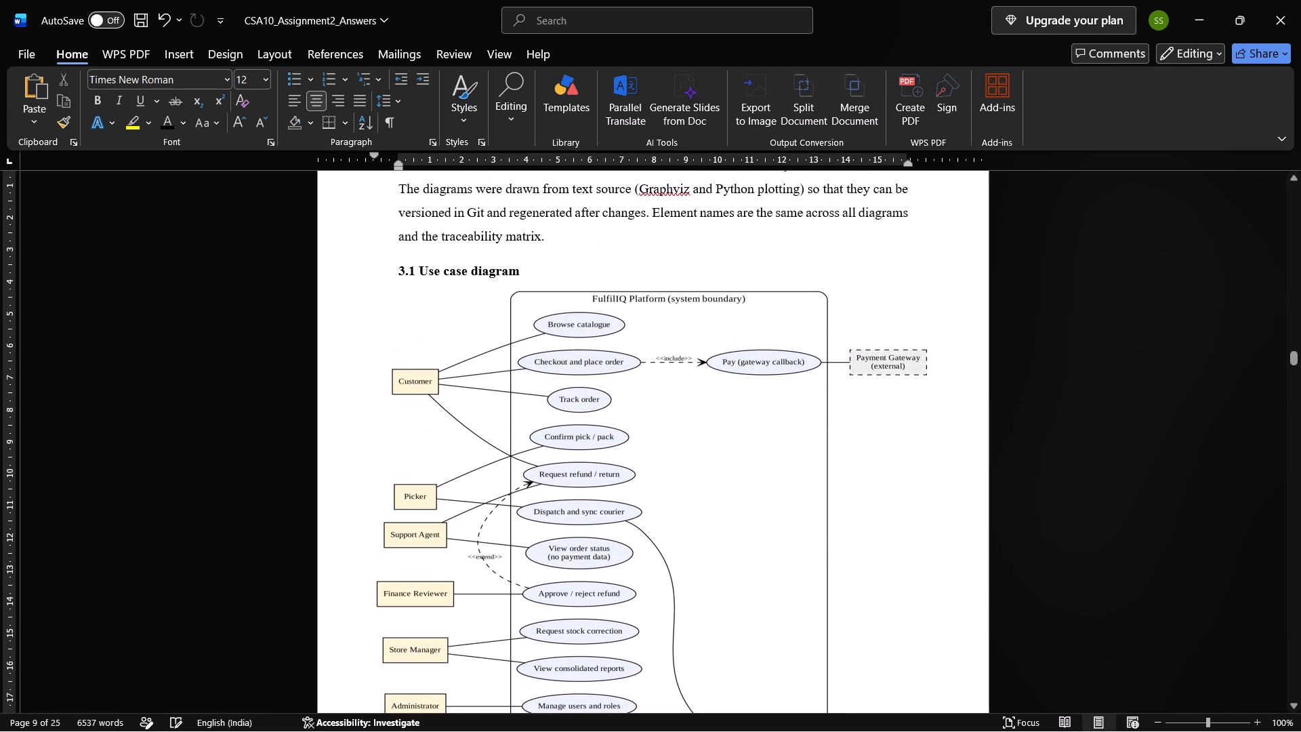
pyautogui.scroll(-12, 913, 523)
pyautogui.scroll(3, 906, 512)
# Stretch the use case diagram further down page 9 to about 17 cm tall, then check its fit above the caption.
pyautogui.click(684, 297)
pyautogui.moveTo(653, 392); pyautogui.dragTo(653, 422)
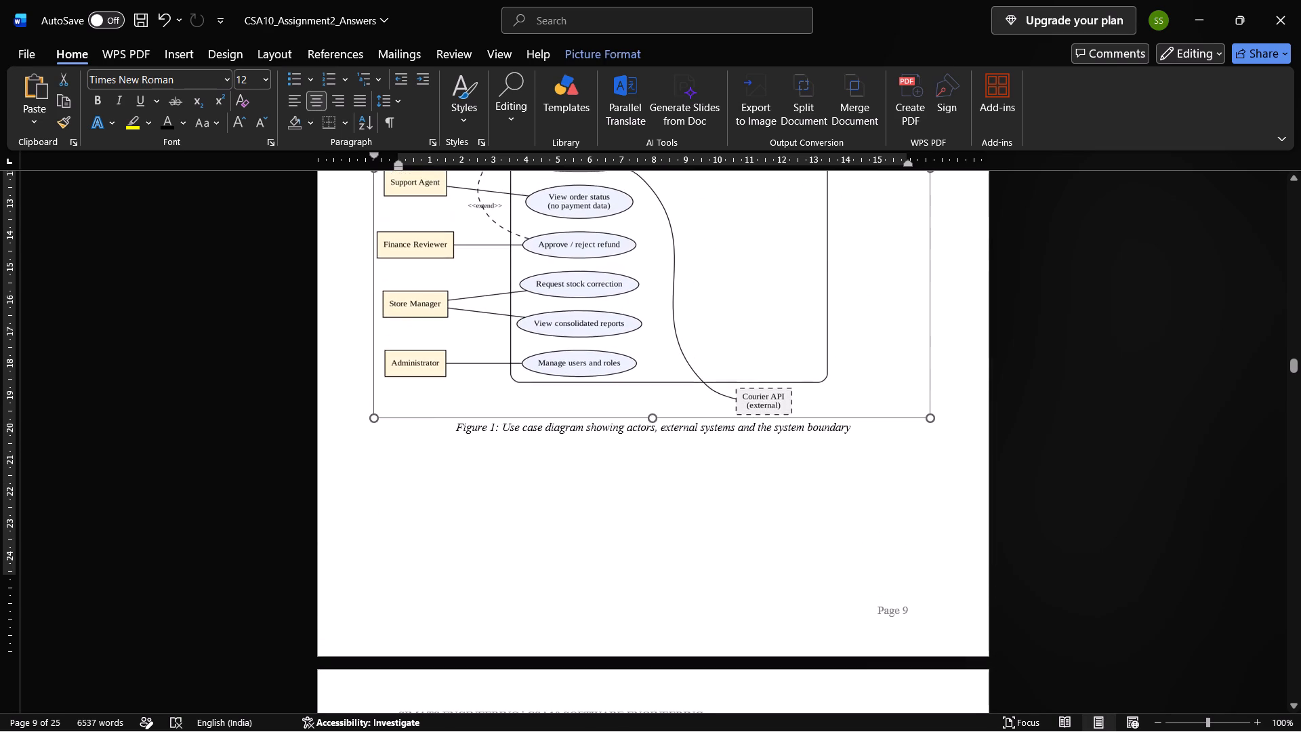
pyautogui.moveTo(653, 422); pyautogui.dragTo(654, 477)
pyautogui.scroll(5, 717, 418)
pyautogui.scroll(-5, 717, 418)
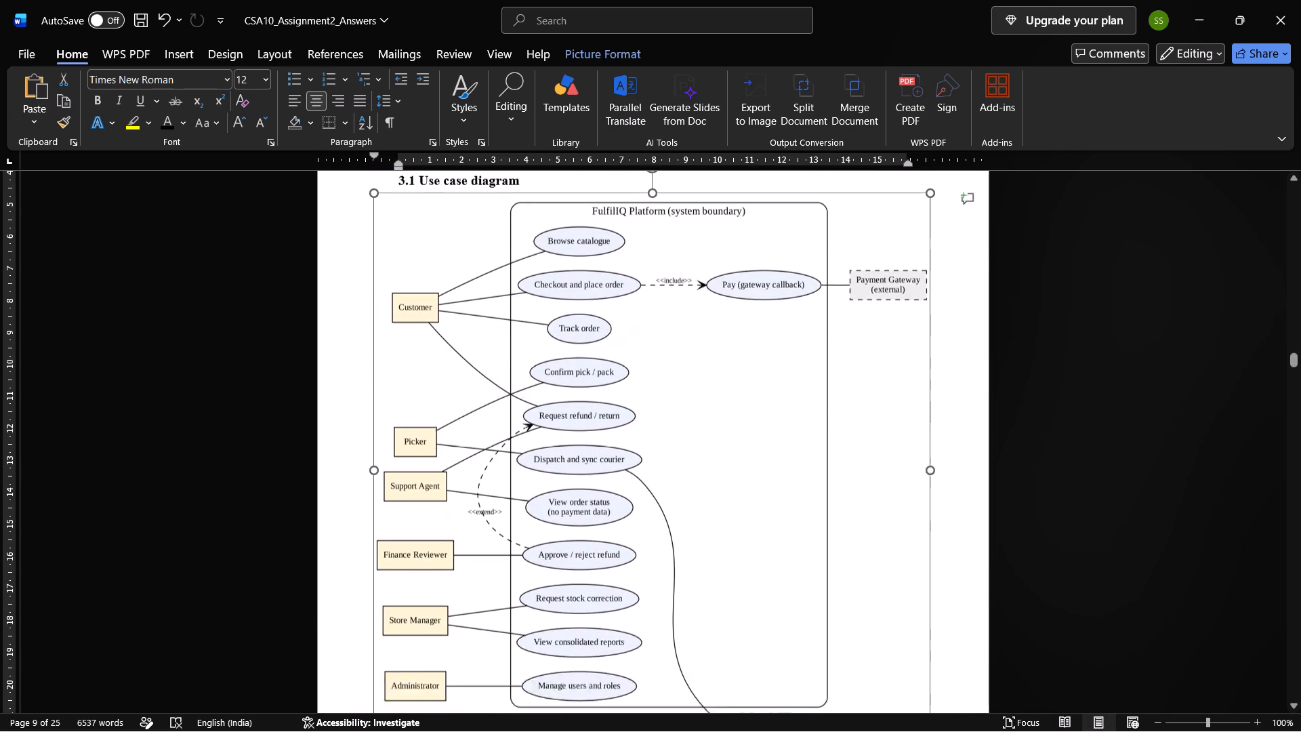
pyautogui.click(1134, 506)
pyautogui.scroll(4, 794, 471)
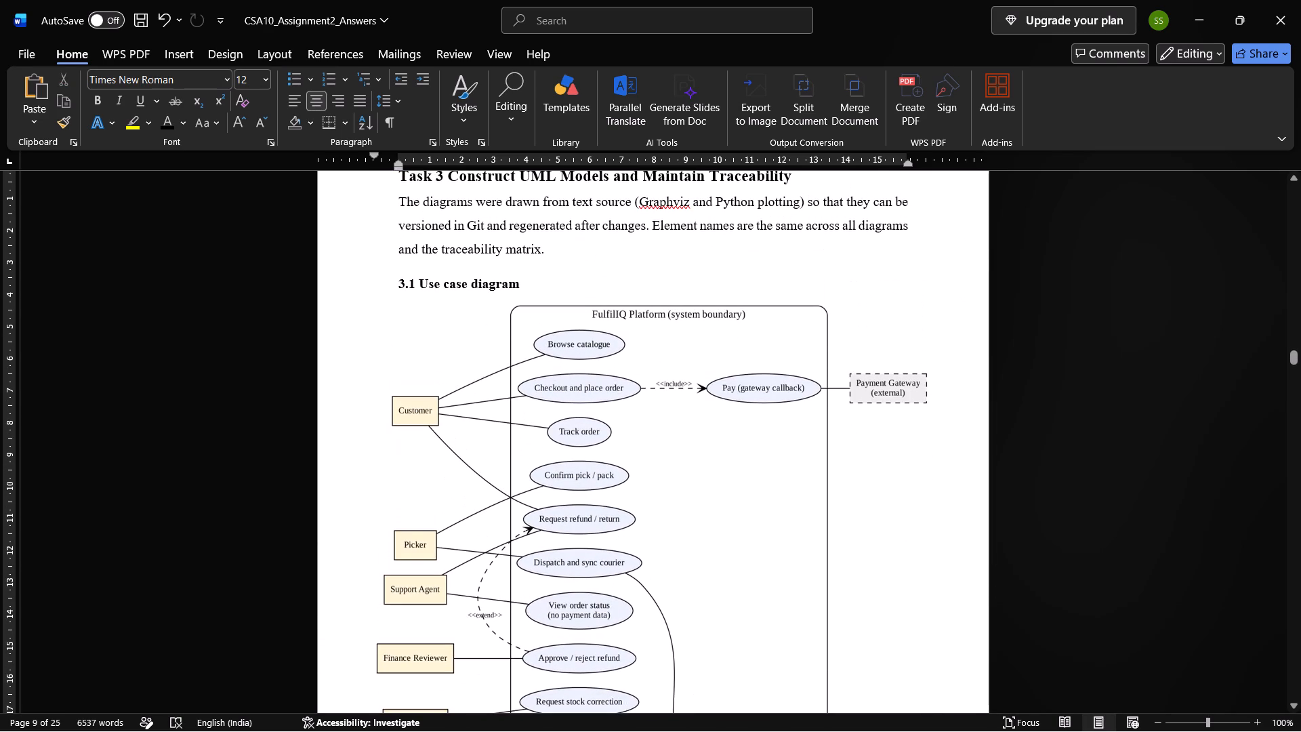
pyautogui.scroll(-14, 794, 470)
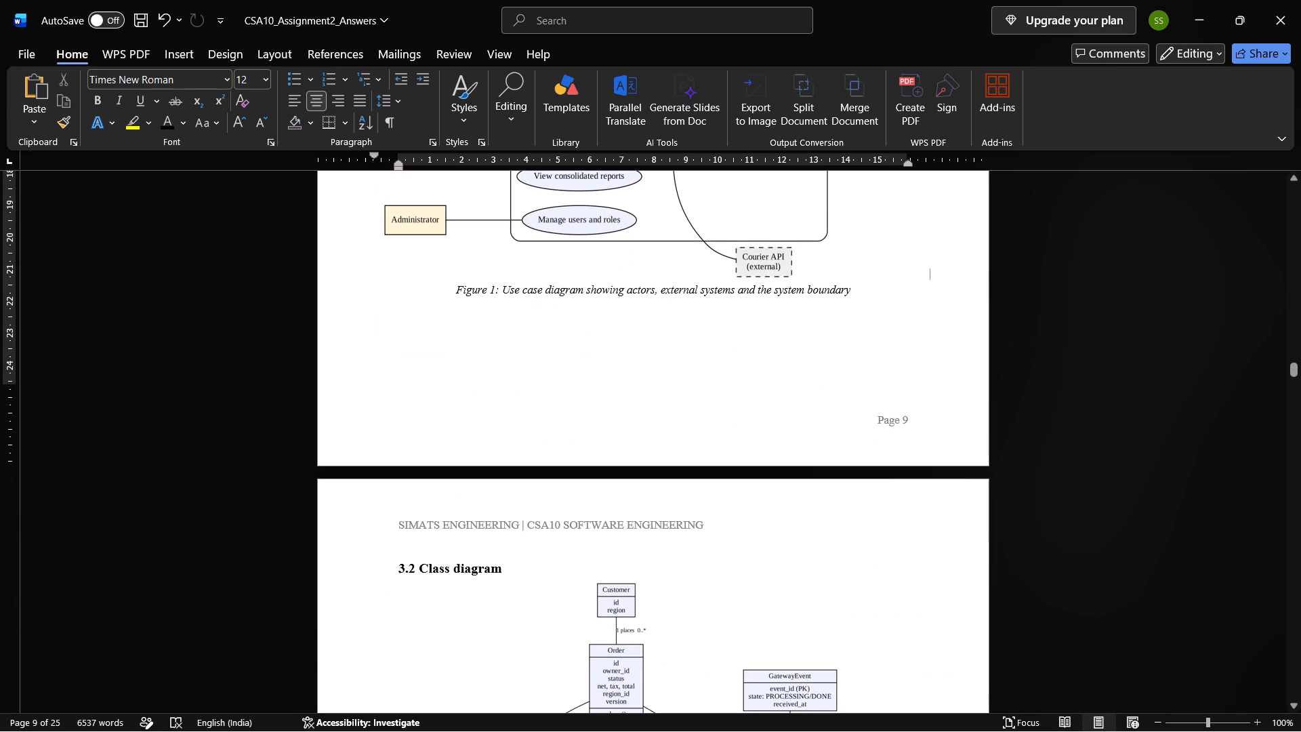
pyautogui.click(771, 260)
pyautogui.scroll(6, 779, 375)
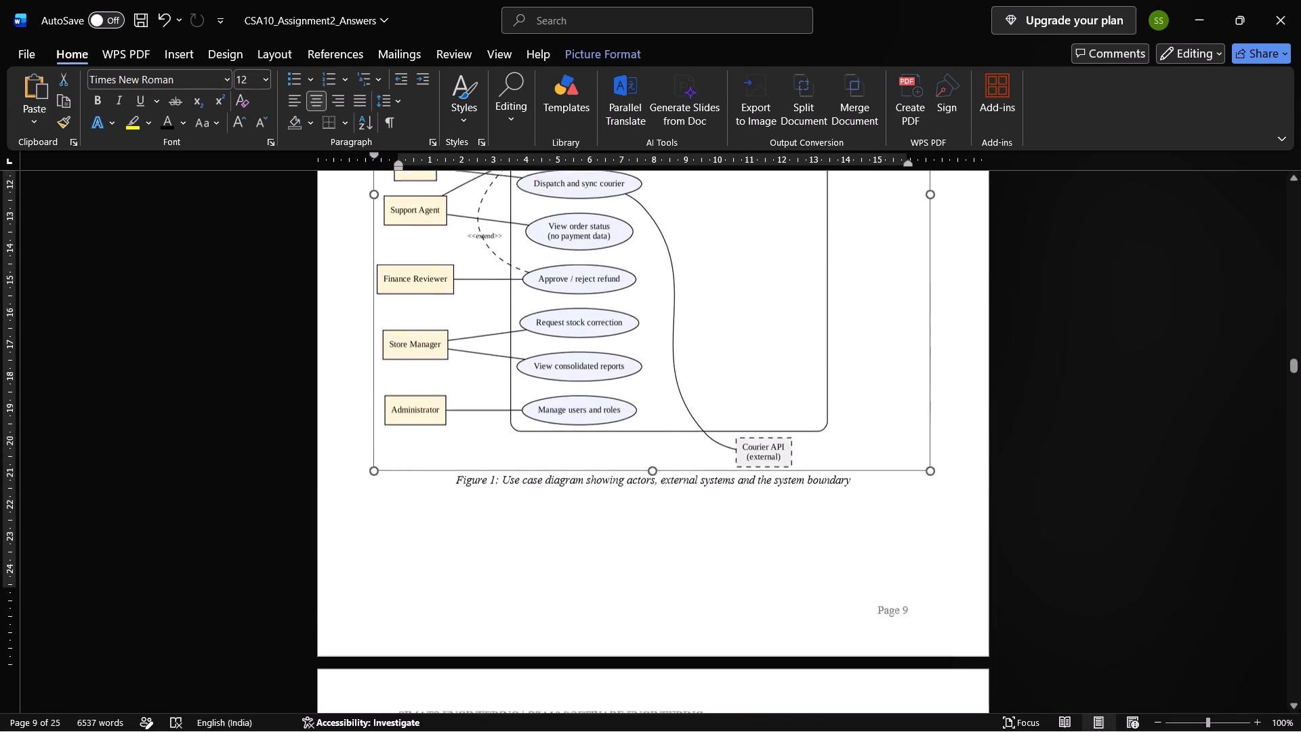
pyautogui.scroll(8, 779, 375)
pyautogui.scroll(-14, 779, 375)
pyautogui.scroll(1, 779, 375)
pyautogui.scroll(-6, 779, 375)
# Widen the Figure 2 class diagram to about 16 cm and pull its first-line indent about 1.3 cm into the left margin.
pyautogui.scroll(-2, 779, 375)
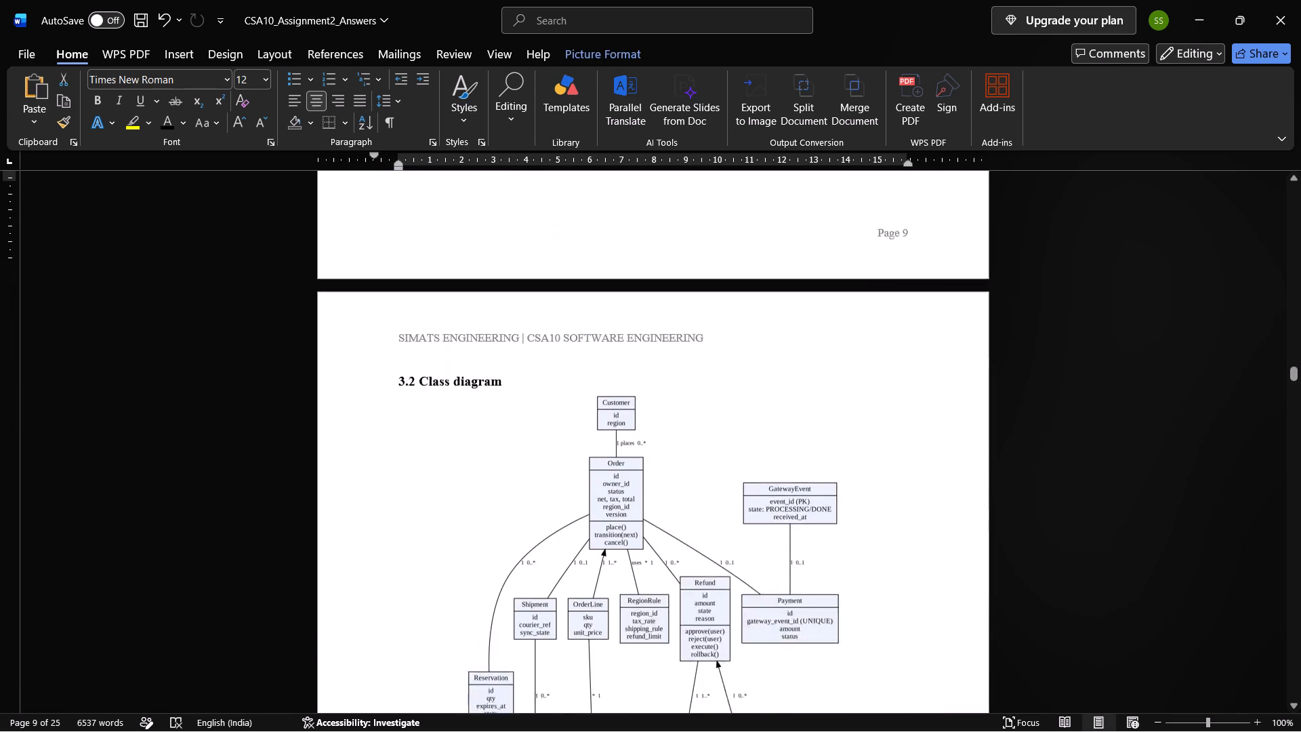
pyautogui.scroll(-3, 779, 375)
pyautogui.click(695, 390)
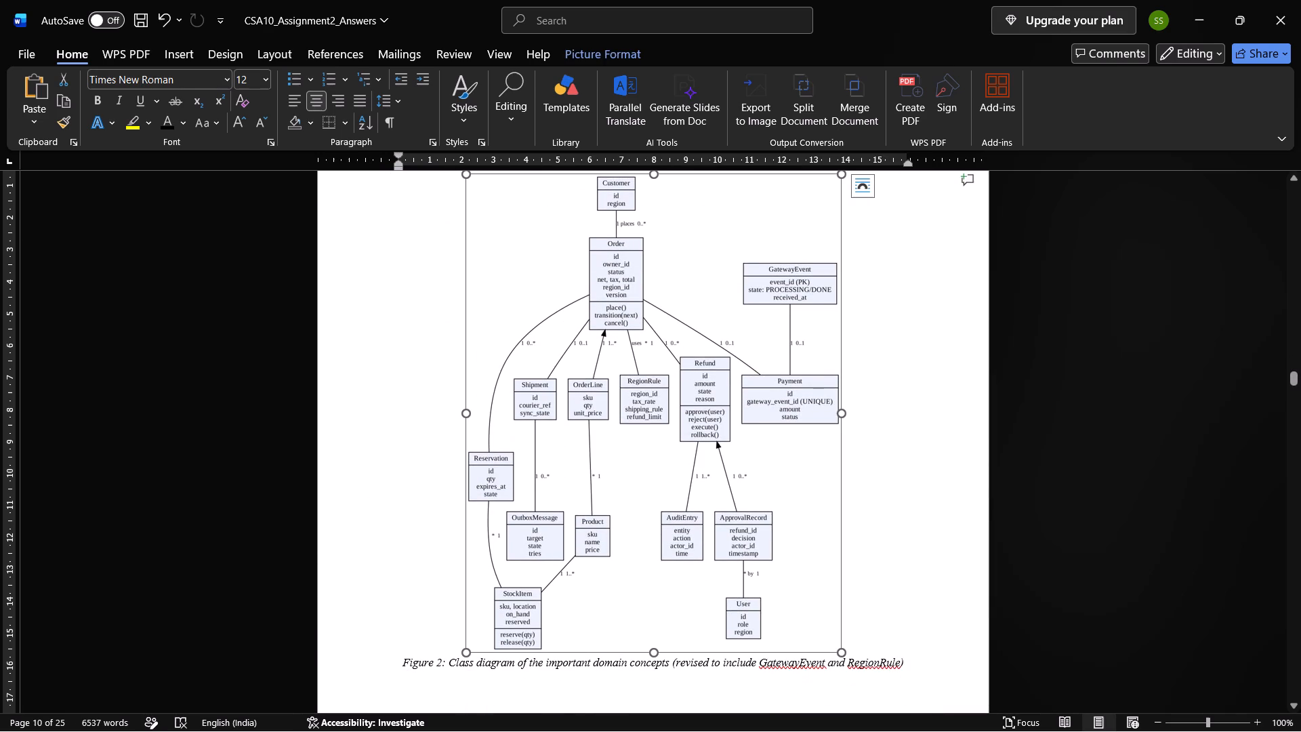
pyautogui.moveTo(471, 411); pyautogui.dragTo(409, 410)
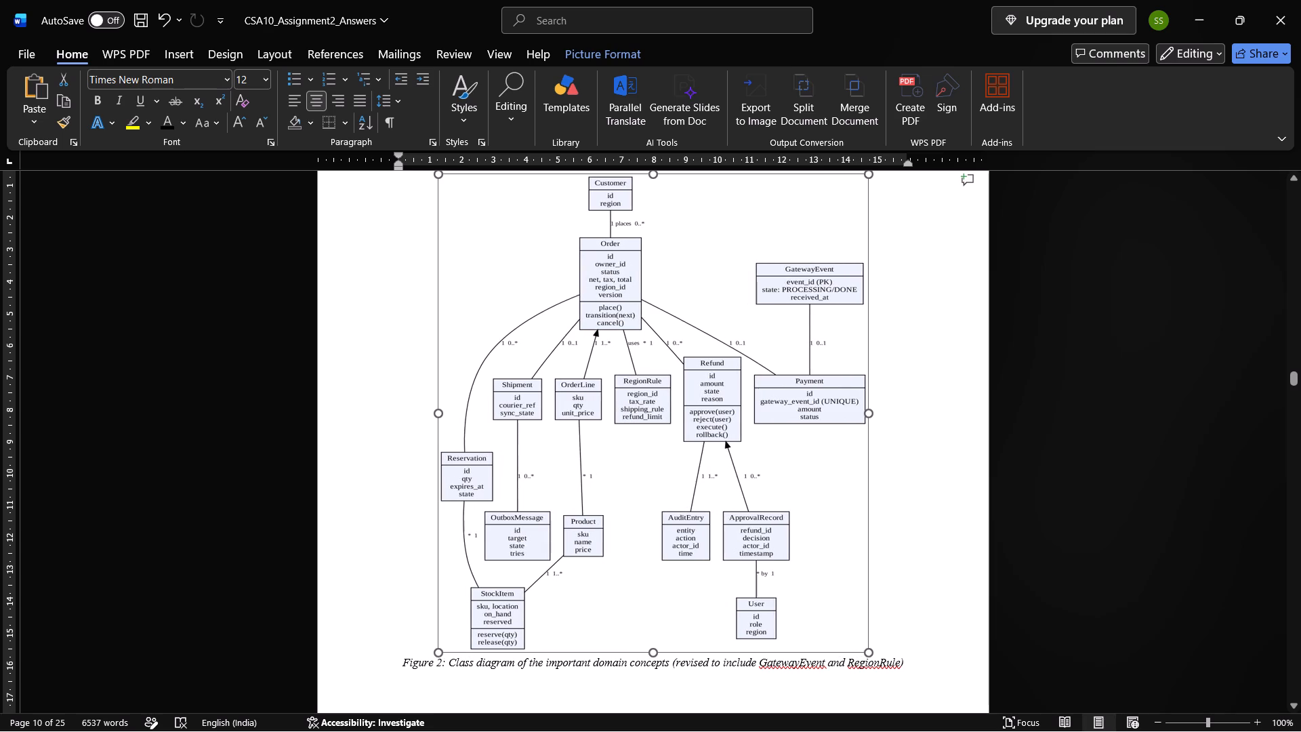
pyautogui.moveTo(409, 410); pyautogui.dragTo(327, 411)
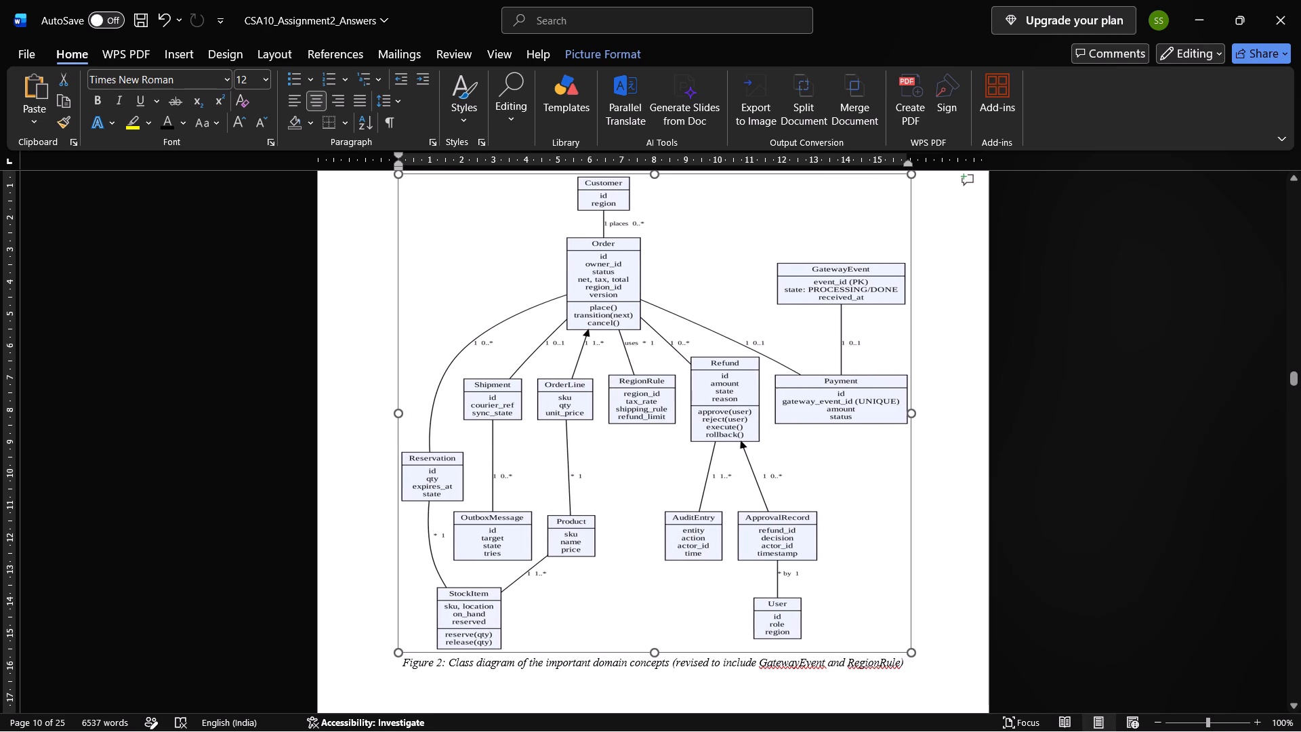
pyautogui.moveTo(327, 411); pyautogui.dragTo(325, 411)
pyautogui.scroll(6, 526, 453)
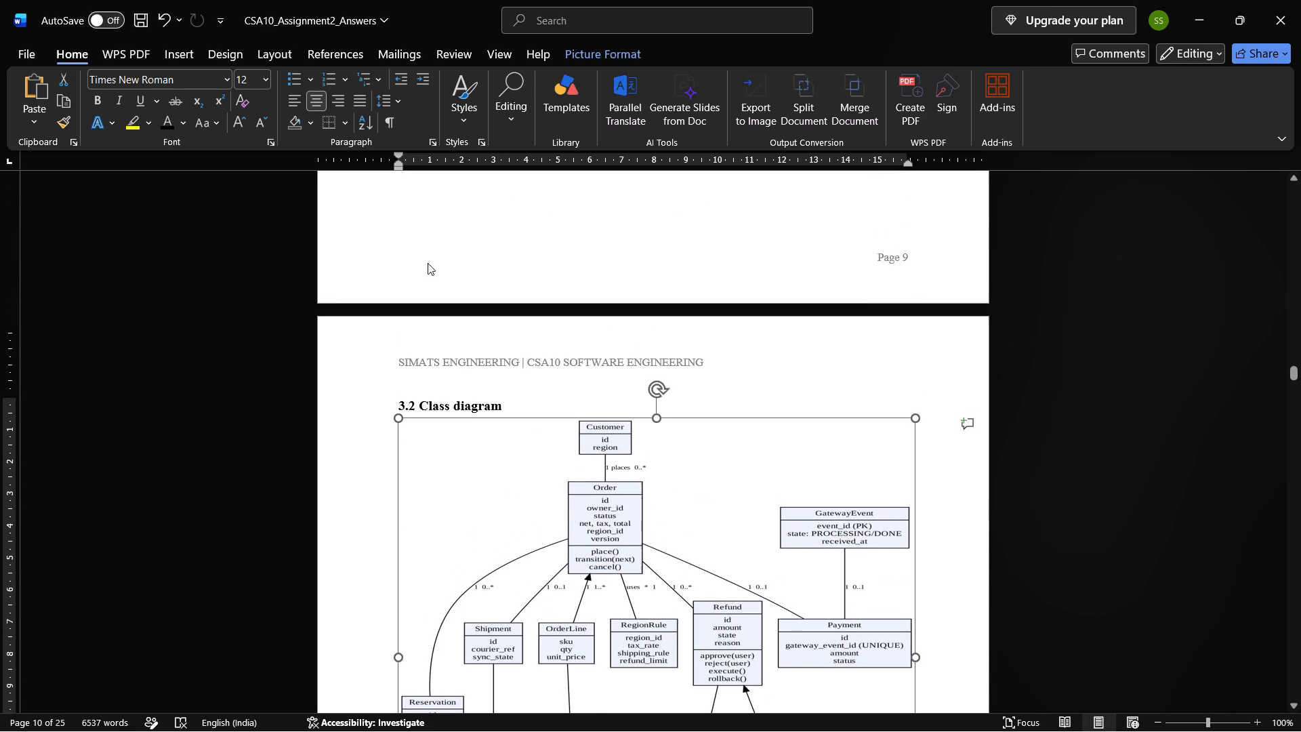
pyautogui.moveTo(398, 155); pyautogui.dragTo(363, 155)
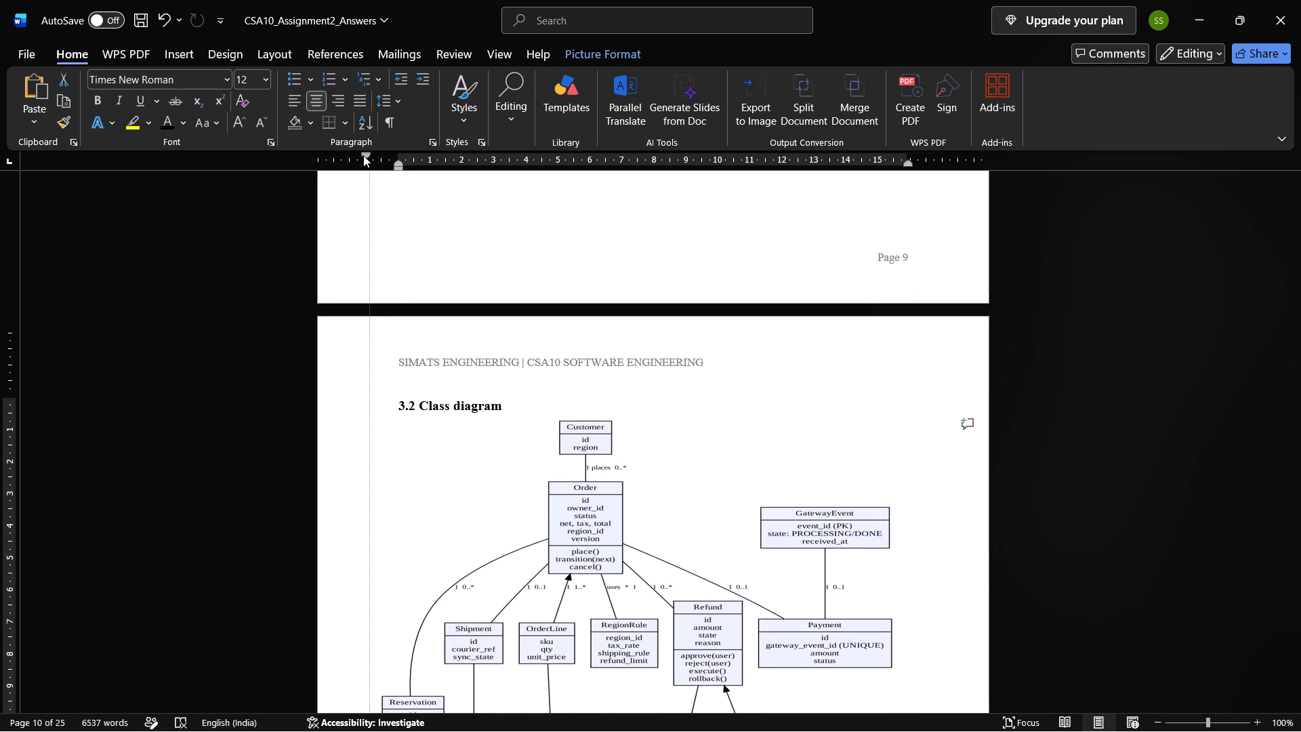
pyautogui.moveTo(363, 155); pyautogui.dragTo(357, 155)
# Stretch the class diagram vertically to about 20 cm tall.
pyautogui.scroll(-4, 594, 357)
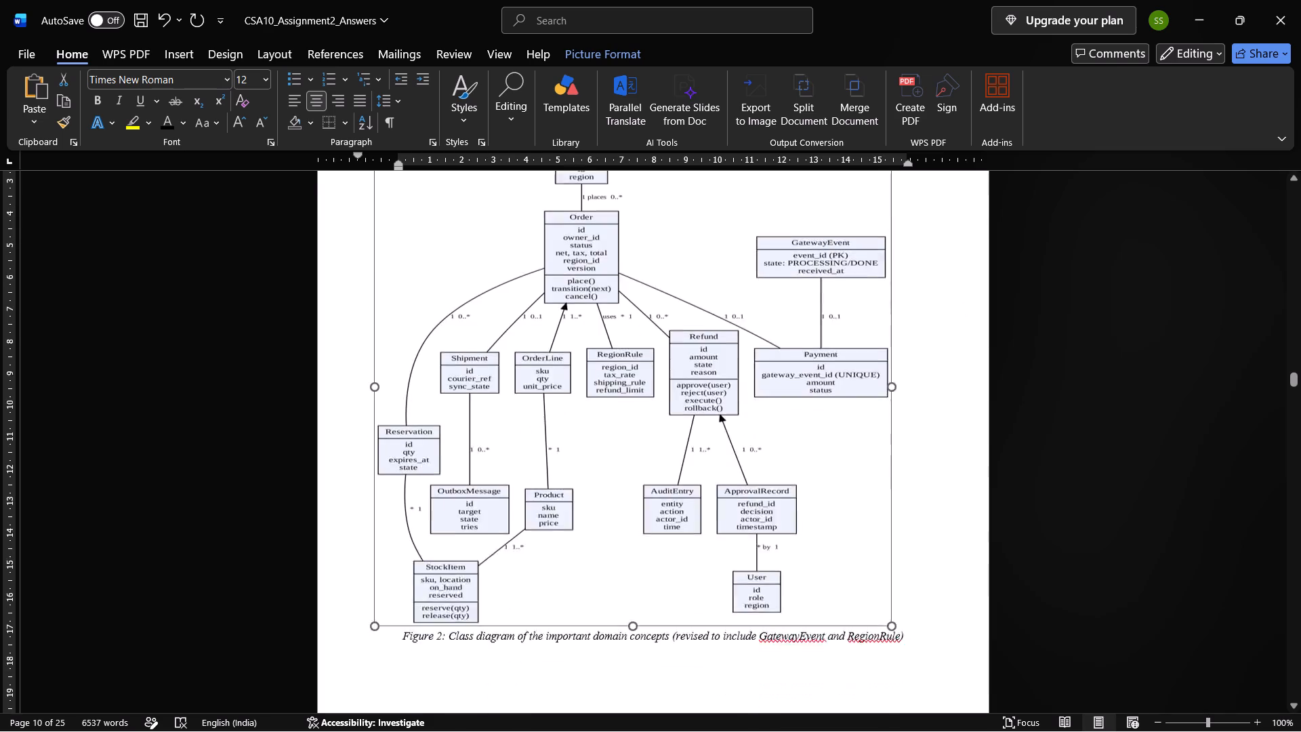
pyautogui.scroll(-5, 594, 357)
pyautogui.moveTo(633, 420); pyautogui.dragTo(645, 469)
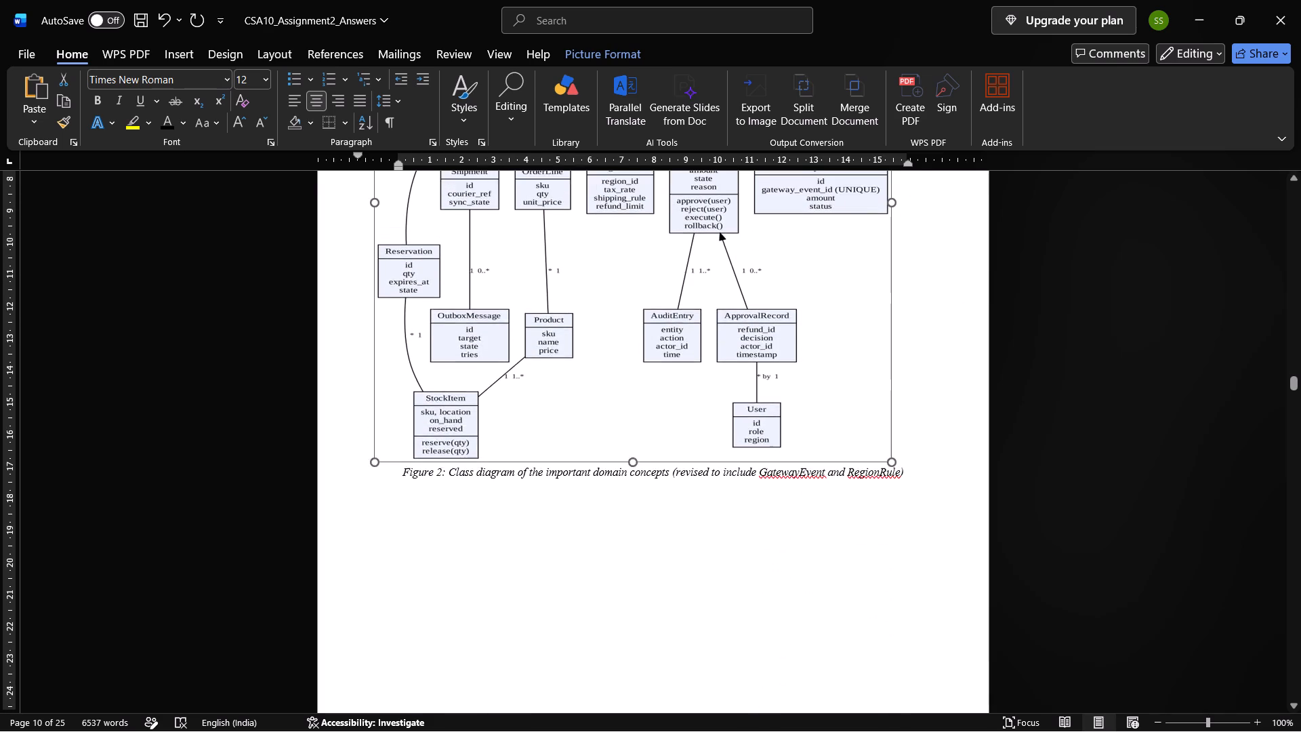
pyautogui.moveTo(645, 469); pyautogui.dragTo(645, 585)
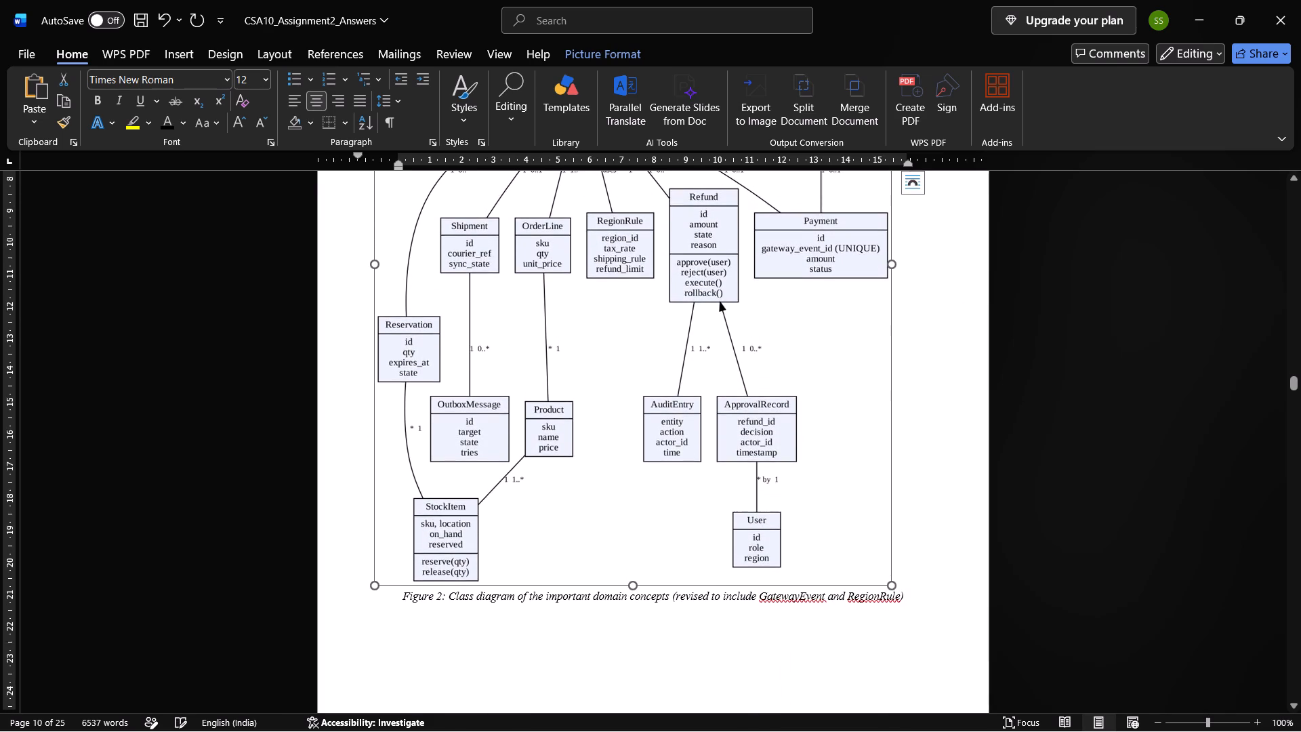
pyautogui.scroll(8, 680, 498)
pyautogui.scroll(-5, 680, 497)
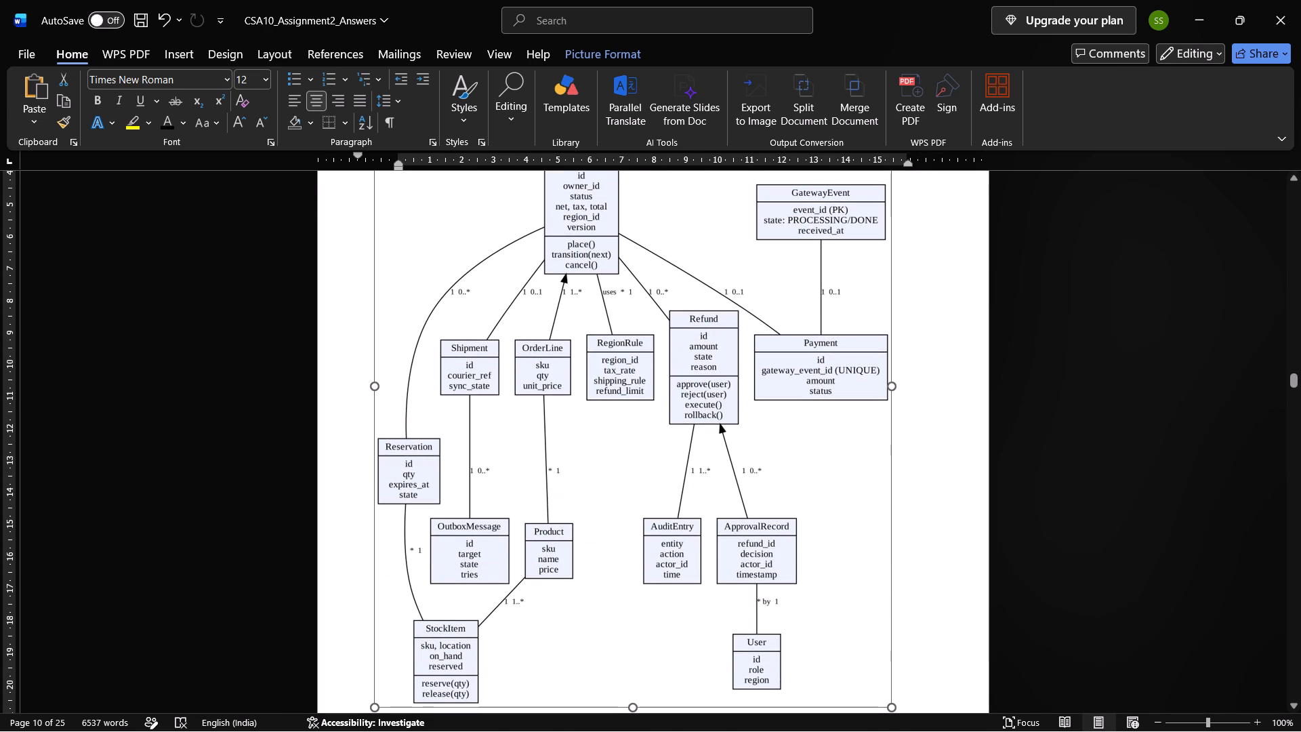
# Widen the class diagram to about 17 cm and set its first-line indent about 0.8 cm into the left margin.
pyautogui.moveTo(887, 384); pyautogui.dragTo(922, 384)
pyautogui.moveTo(356, 151); pyautogui.dragTo(372, 154)
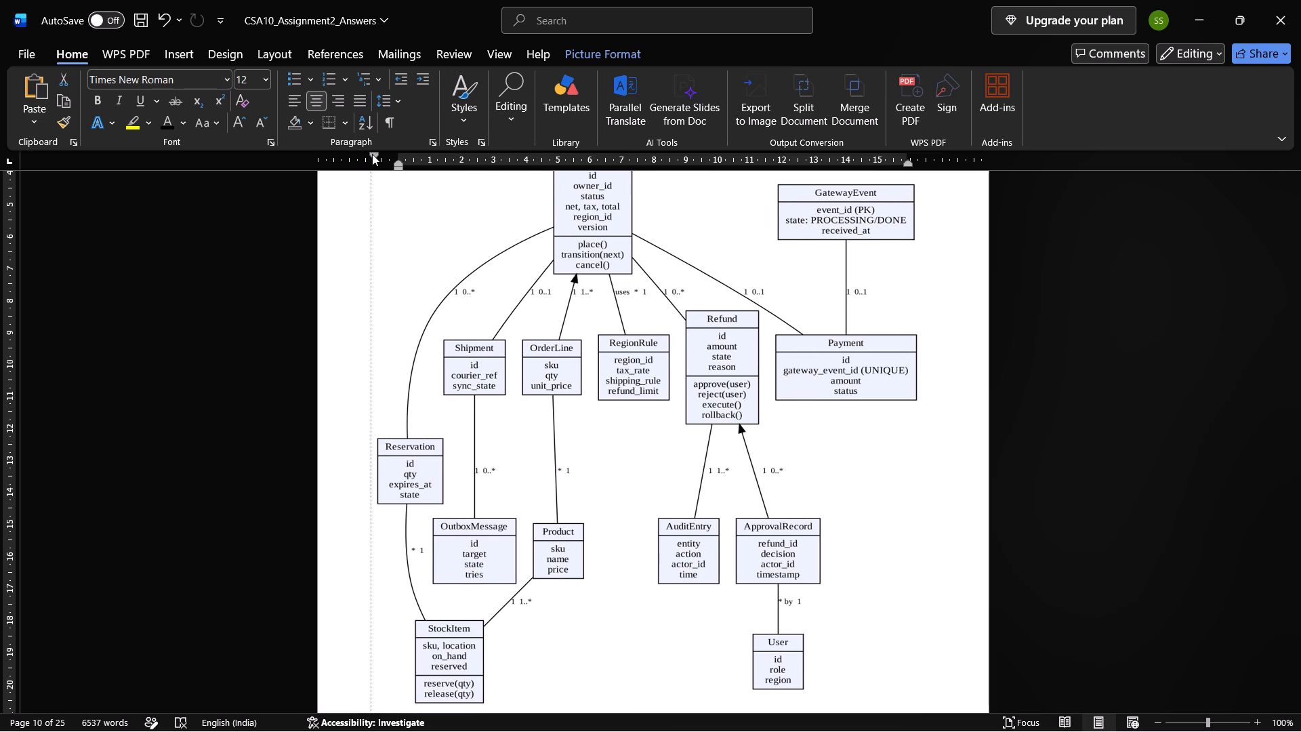
pyautogui.moveTo(372, 154); pyautogui.dragTo(371, 155)
# Stretch the class diagram further down page 10 to about 22 cm tall and check the whole figure.
pyautogui.scroll(-6, 540, 460)
pyautogui.moveTo(645, 463); pyautogui.dragTo(653, 501)
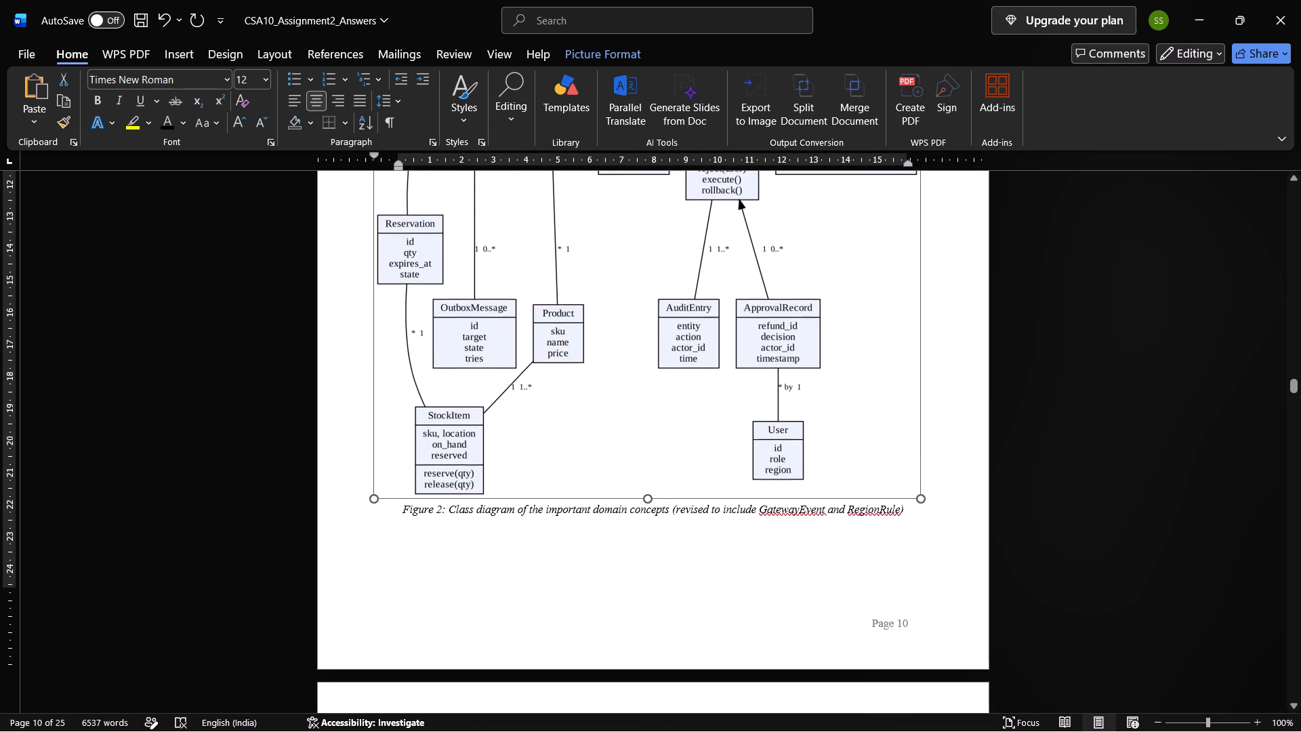
pyautogui.moveTo(653, 501); pyautogui.dragTo(656, 529)
pyautogui.click(1018, 489)
pyautogui.scroll(2, 914, 493)
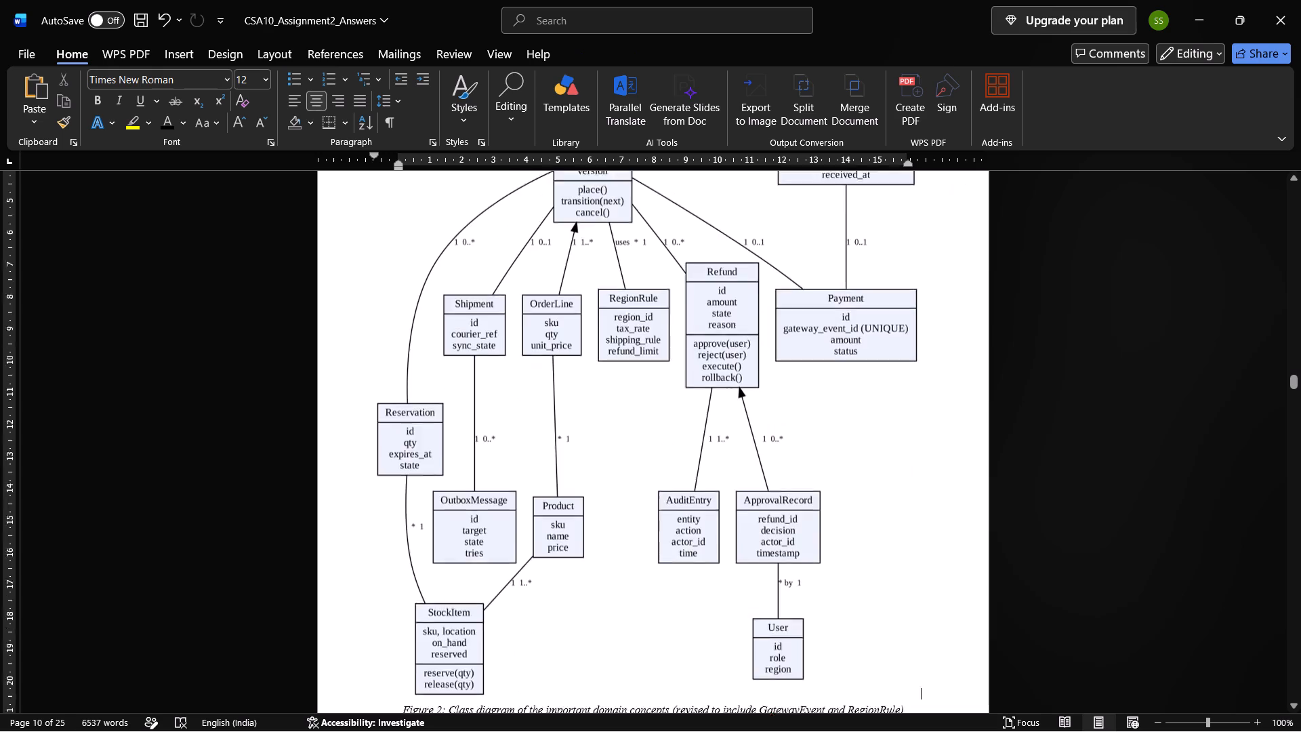
pyautogui.scroll(10, 914, 493)
pyautogui.scroll(-16, 914, 493)
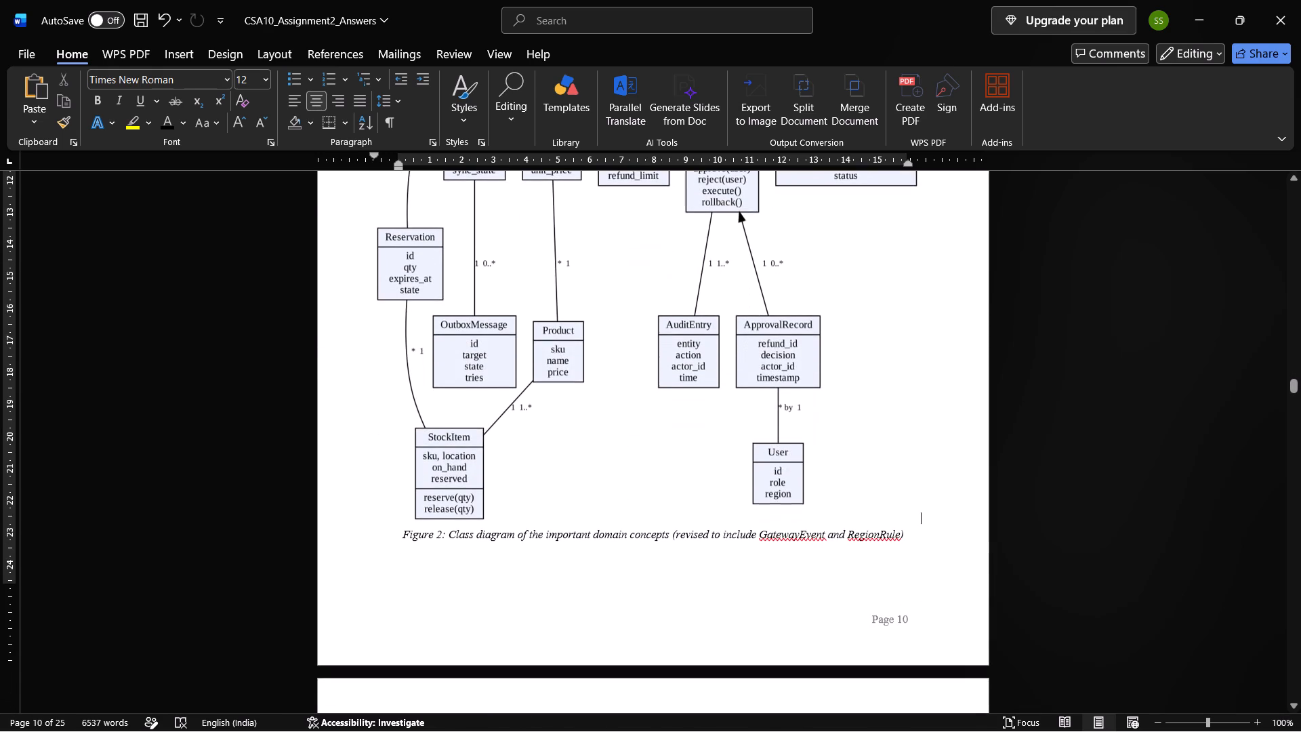
# Stretch the Figure 3 sequence diagram under section 3.3 vertically to about 18 cm tall.
pyautogui.scroll(-10, 914, 493)
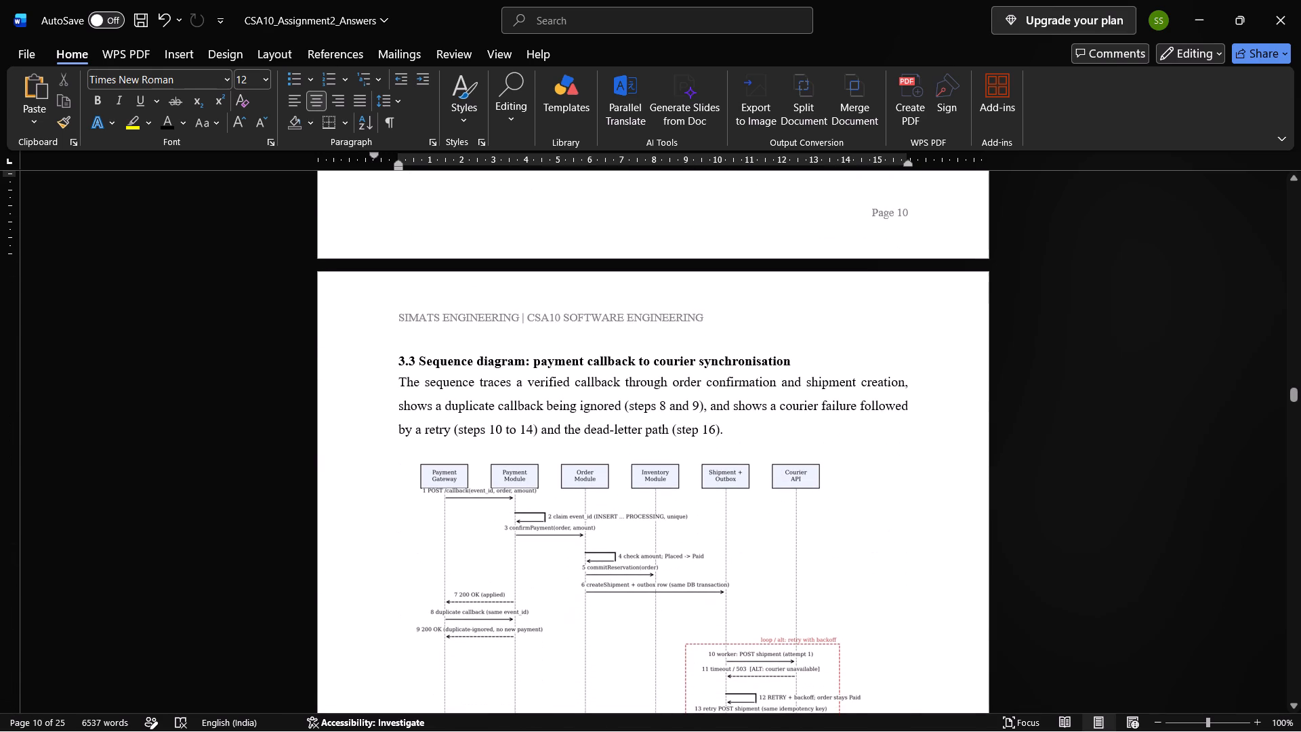
pyautogui.scroll(-2, 760, 493)
pyautogui.scroll(-5, 699, 464)
pyautogui.click(698, 457)
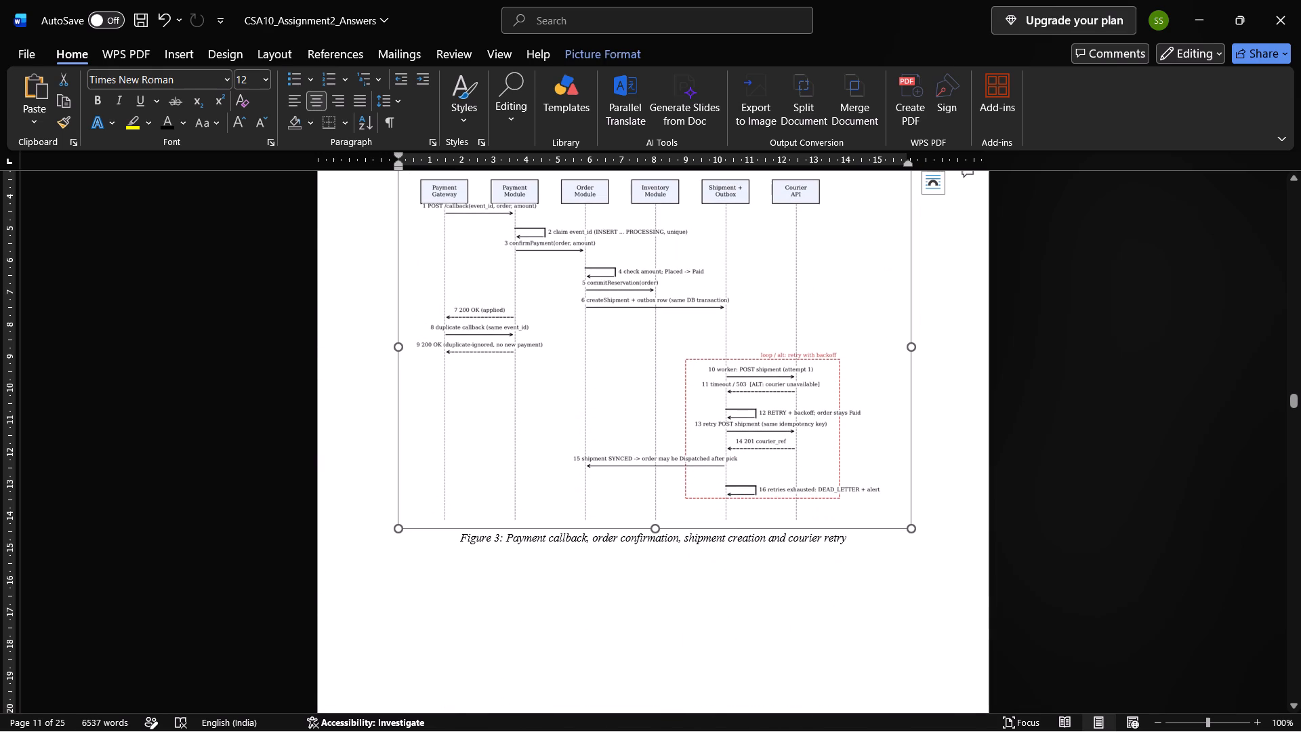
pyautogui.moveTo(655, 528); pyautogui.dragTo(674, 680)
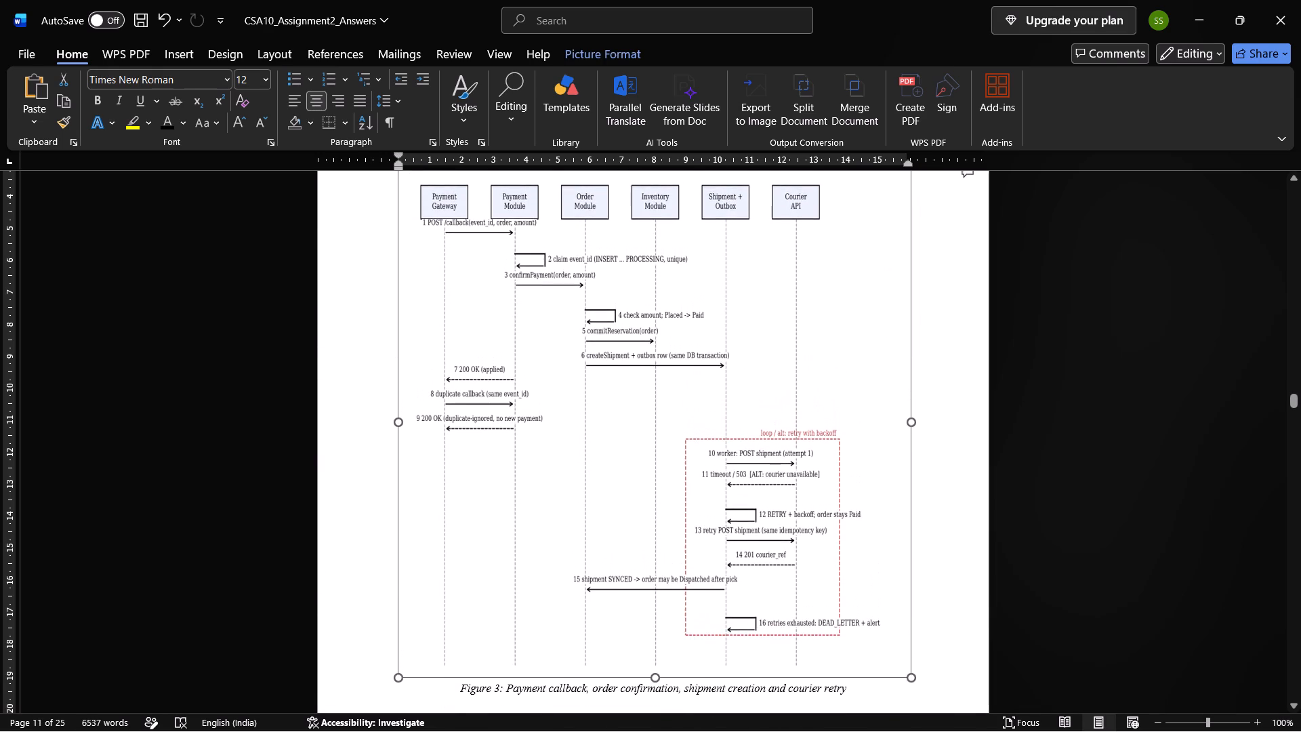
pyautogui.moveTo(674, 680); pyautogui.dragTo(674, 711)
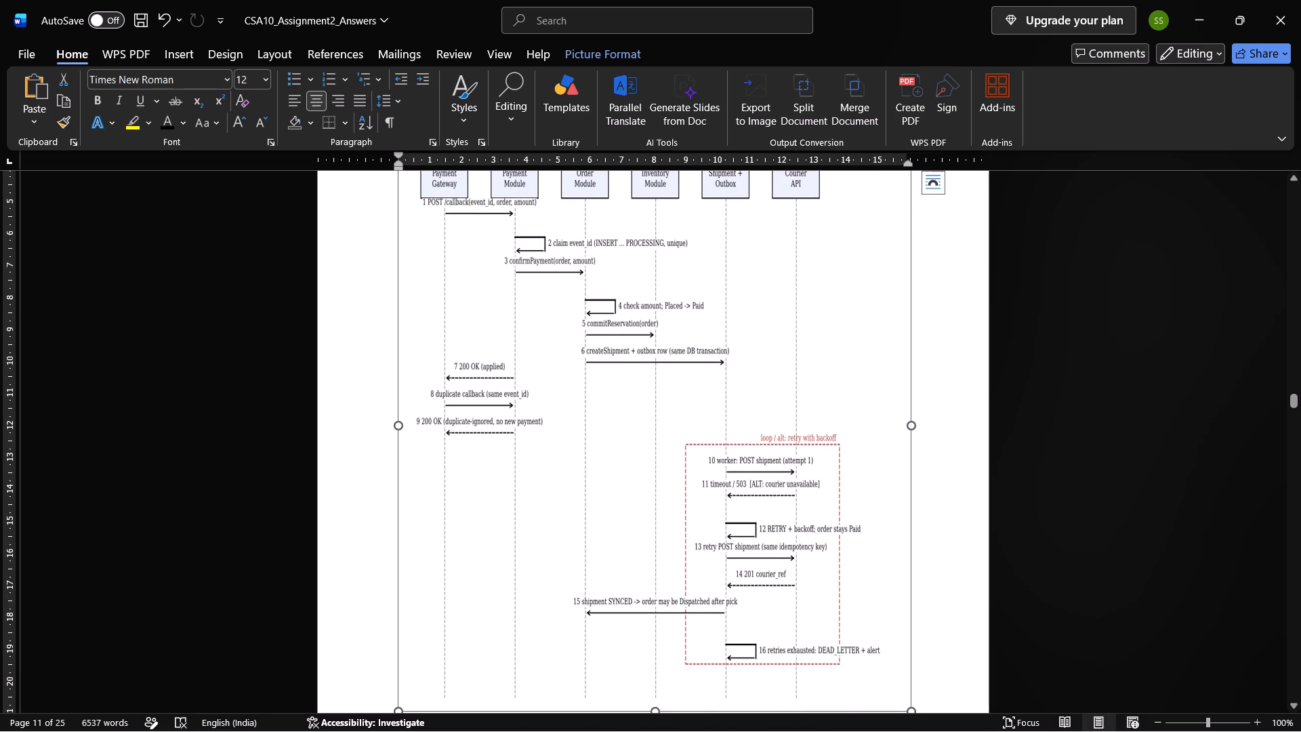
pyautogui.scroll(-5, 706, 617)
pyautogui.scroll(5, 698, 491)
# Widen the sequence diagram to about 17.6 cm and pull its first-line indent about 1.3 cm into the left margin.
pyautogui.moveTo(909, 427); pyautogui.dragTo(946, 427)
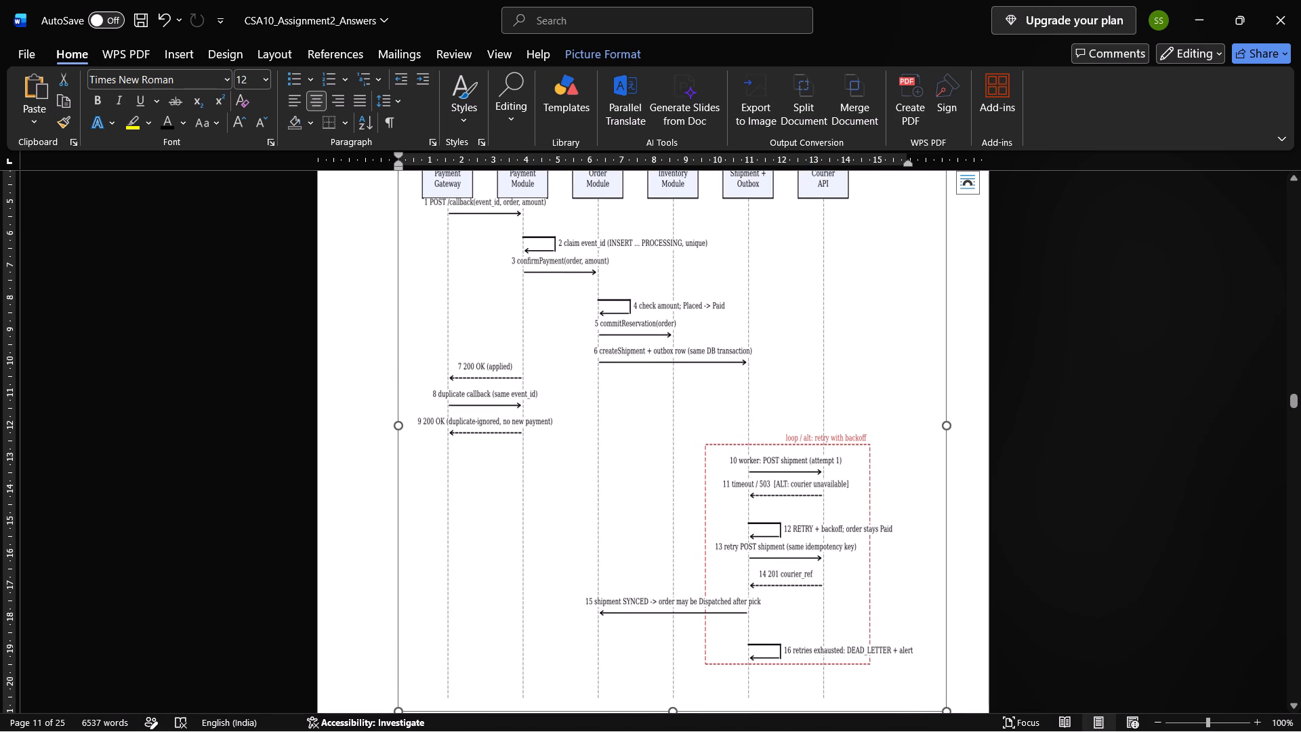
pyautogui.moveTo(398, 152); pyautogui.dragTo(370, 153)
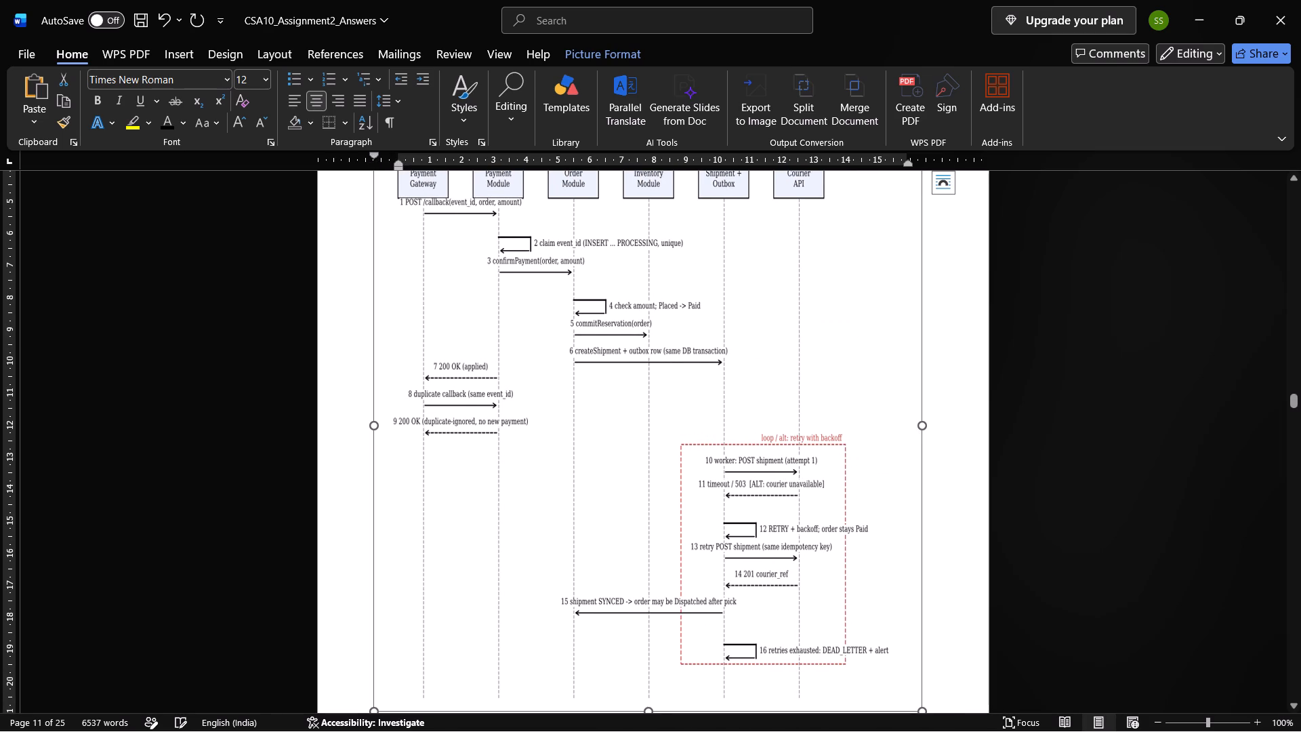
pyautogui.moveTo(925, 422); pyautogui.dragTo(939, 422)
pyautogui.moveTo(371, 152); pyautogui.dragTo(359, 154)
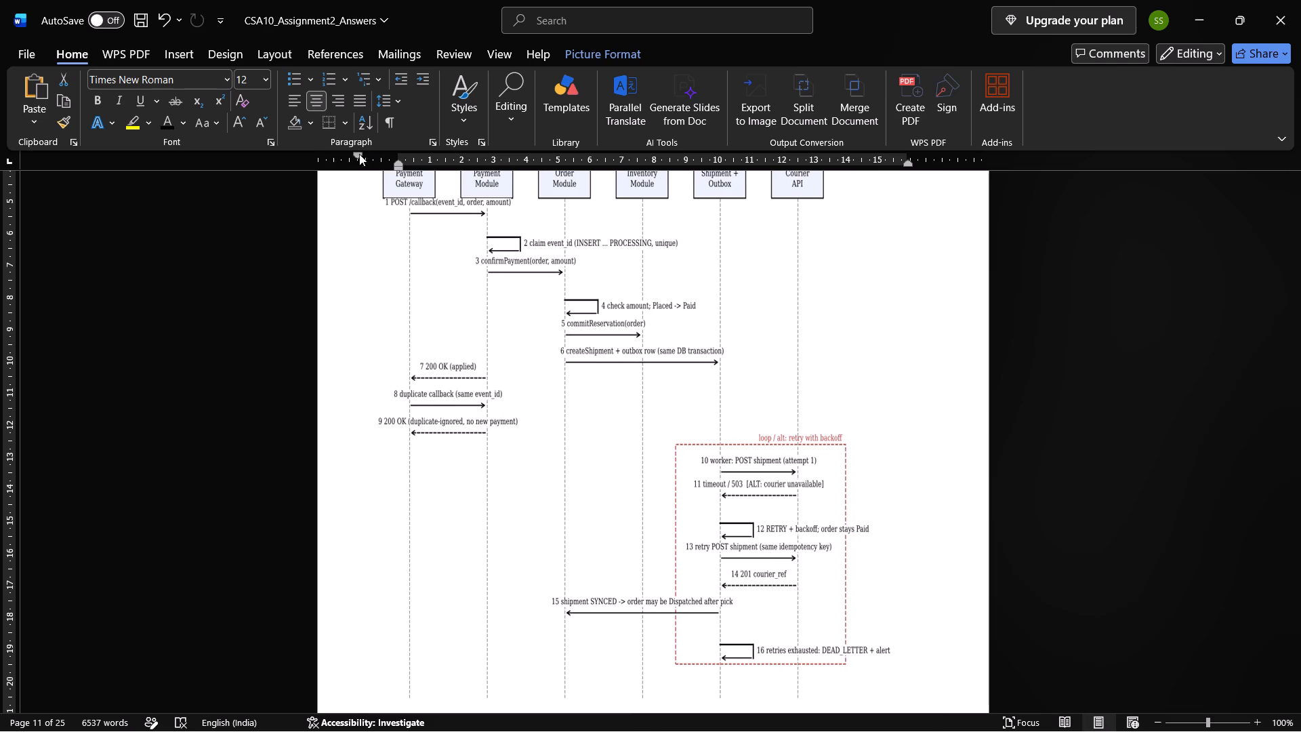
# Enlarge the Figure 3 sequence diagram to about 19.3 cm tall and about 18.6 cm wide, extending past the right text margin.
pyautogui.moveTo(359, 154); pyautogui.dragTo(360, 152)
pyautogui.scroll(-4, 636, 468)
pyautogui.moveTo(638, 547); pyautogui.dragTo(646, 590)
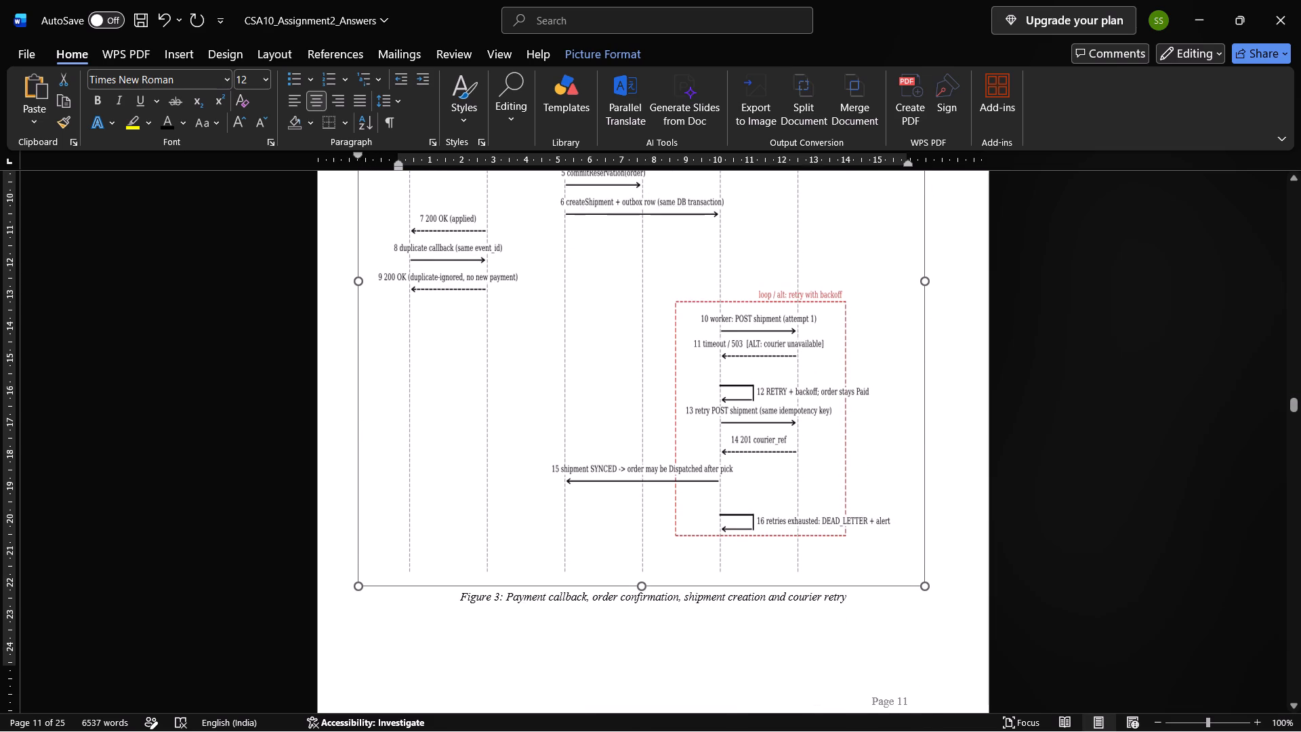
pyautogui.moveTo(646, 590); pyautogui.dragTo(646, 592)
pyautogui.moveTo(922, 286); pyautogui.dragTo(952, 285)
pyautogui.scroll(9, 720, 469)
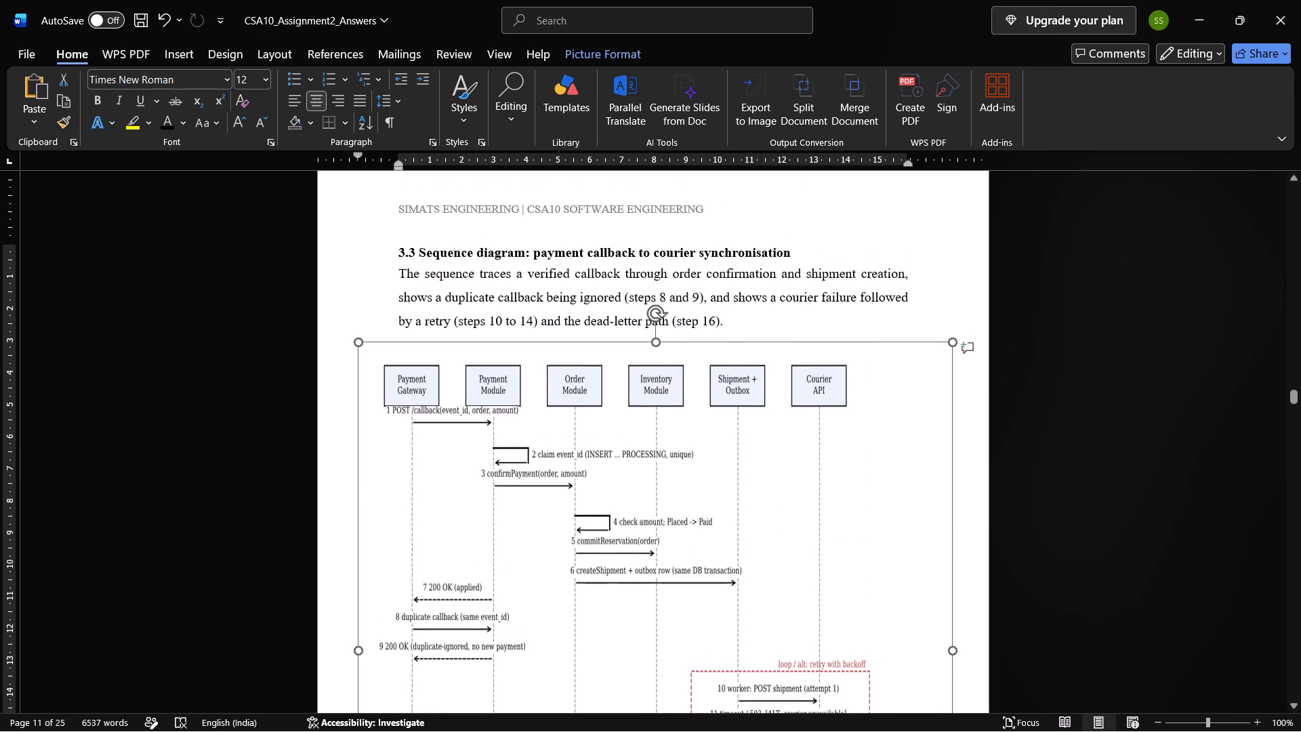
# Stretch the sequence diagram slightly further down page 11 to about 19.7 cm tall, deselect it and check the figure.
pyautogui.scroll(-13, 713, 459)
pyautogui.moveTo(657, 429); pyautogui.dragTo(657, 437)
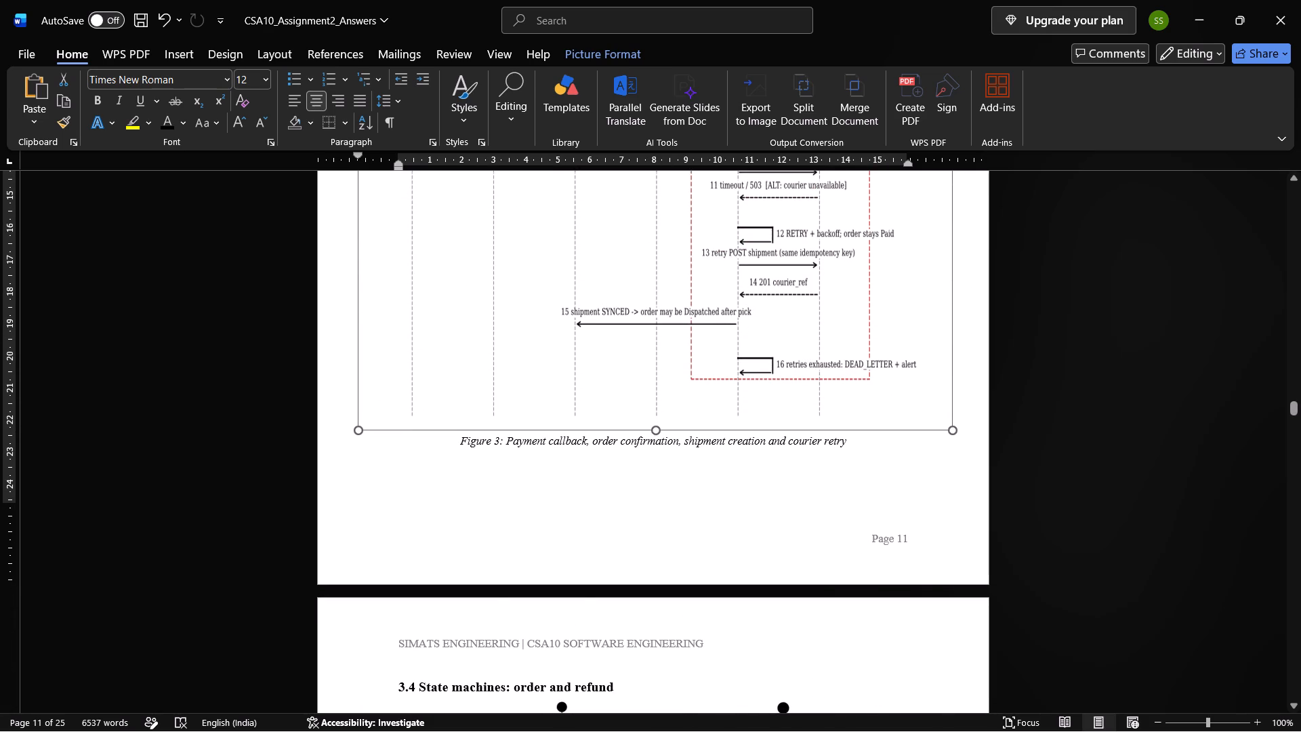
pyautogui.moveTo(657, 437); pyautogui.dragTo(656, 443)
pyautogui.click(987, 428)
pyautogui.scroll(5, 974, 433)
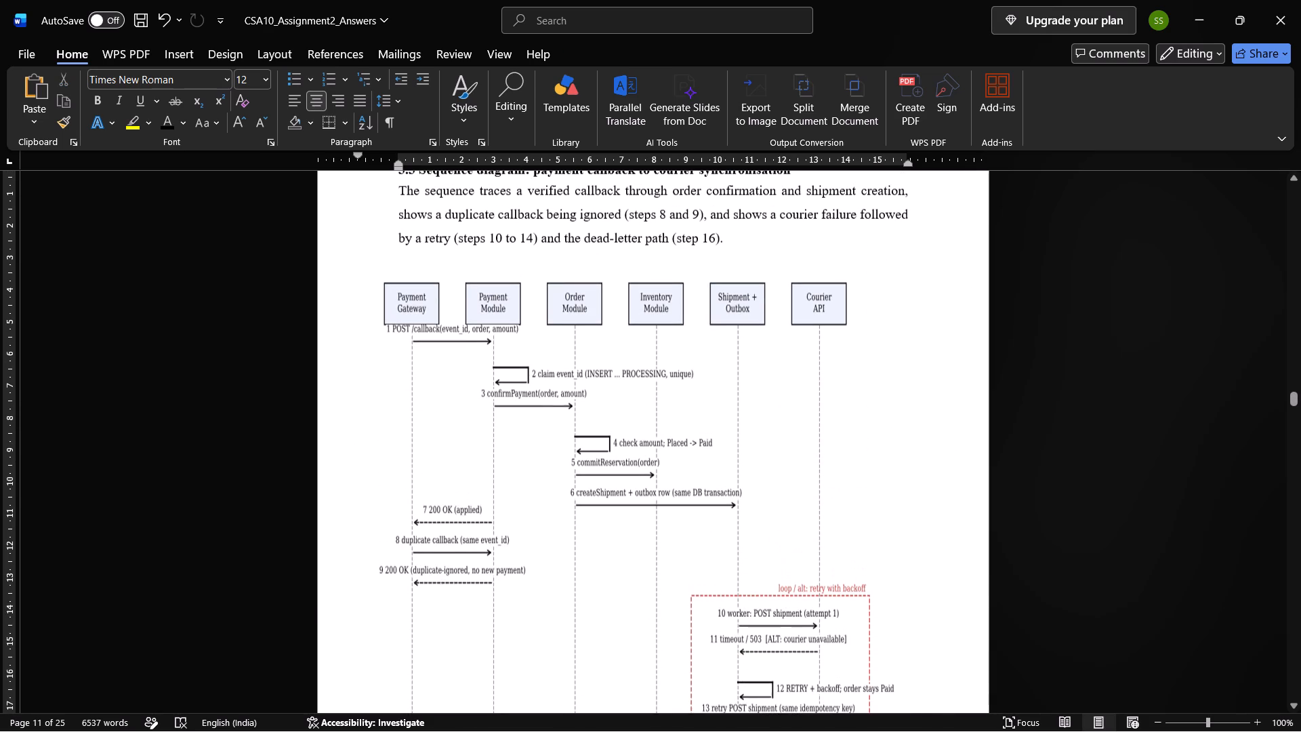
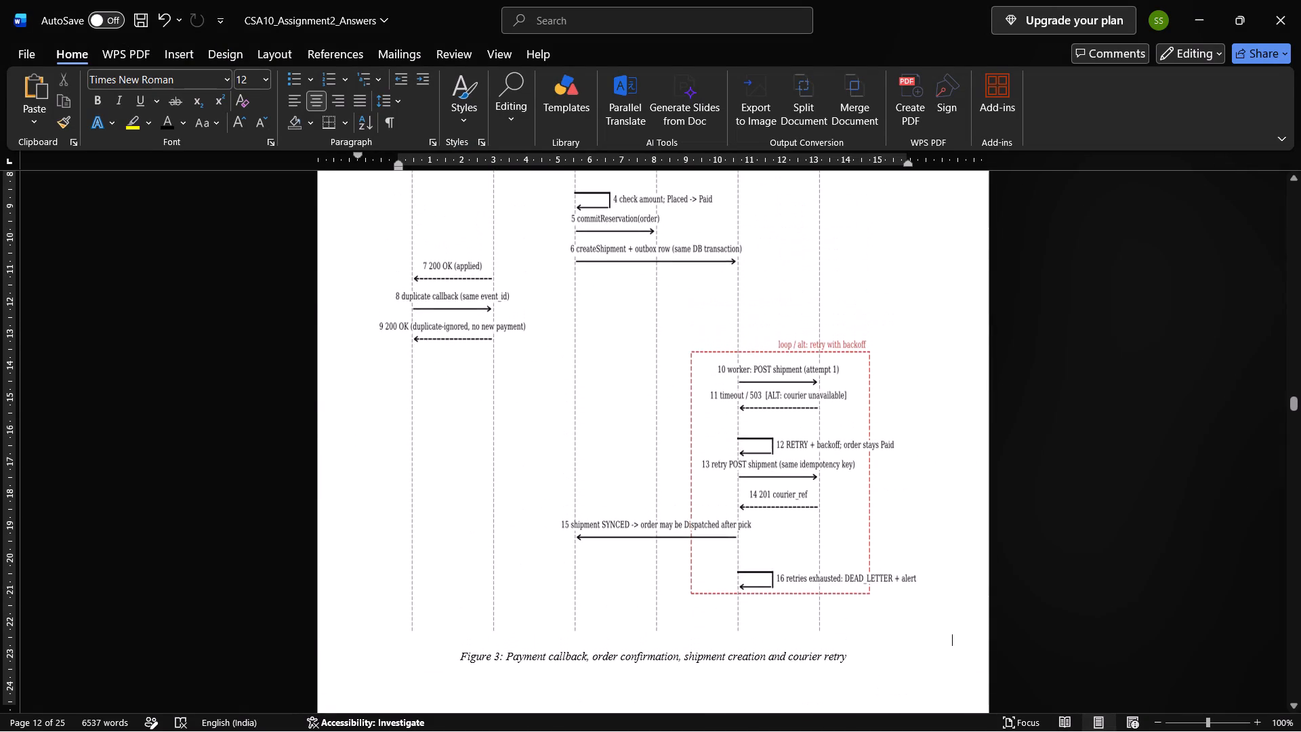
# Check how the enlarged Figure 3 sequence diagram and its caption fit on the page.
pyautogui.scroll(-4, 736, 415)
pyautogui.scroll(11, 736, 415)
pyautogui.scroll(-2, 736, 415)
pyautogui.click(729, 432)
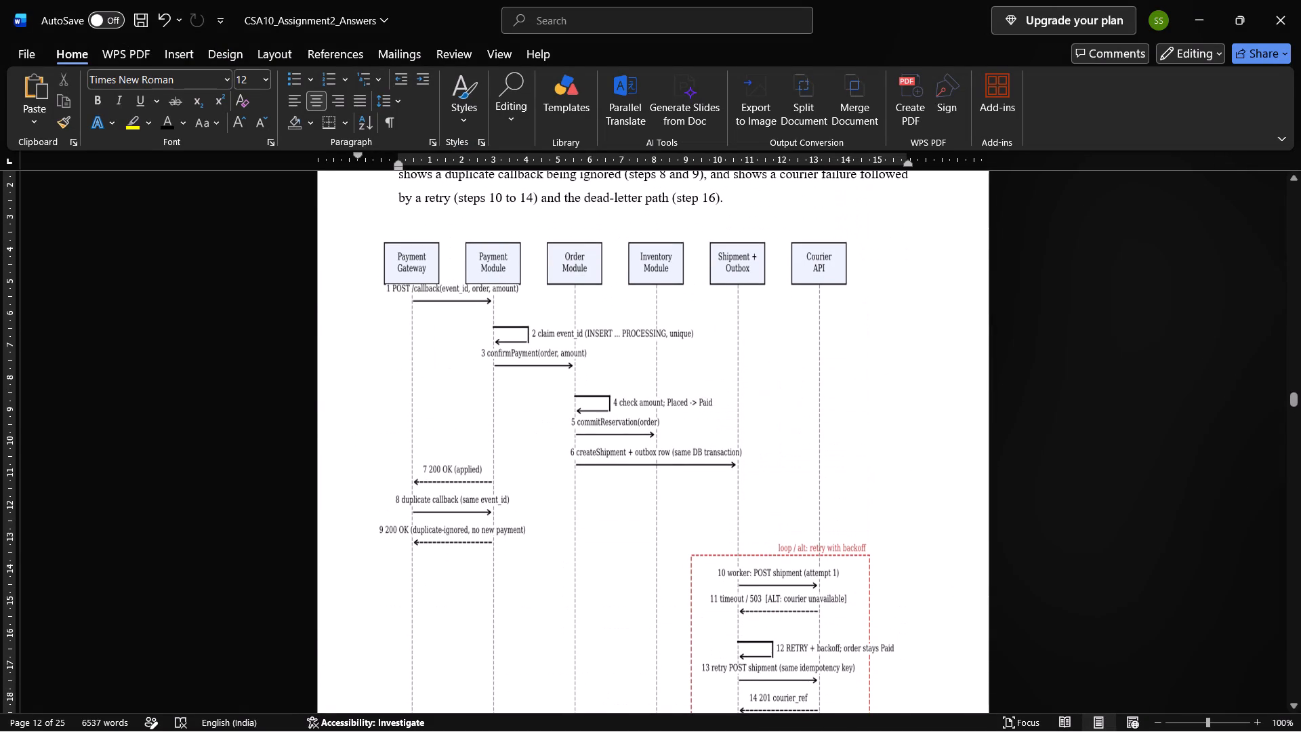
pyautogui.click(1059, 463)
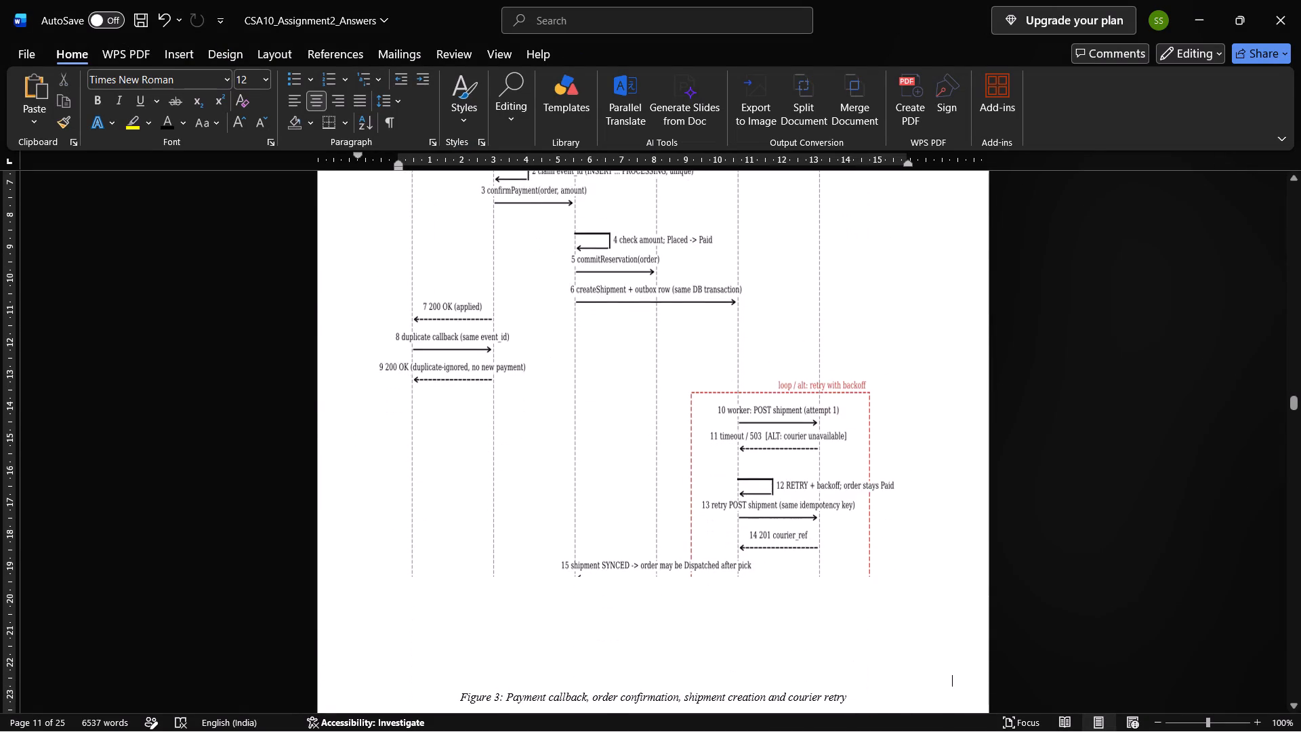
pyautogui.scroll(7, 781, 413)
pyautogui.scroll(-5, 733, 436)
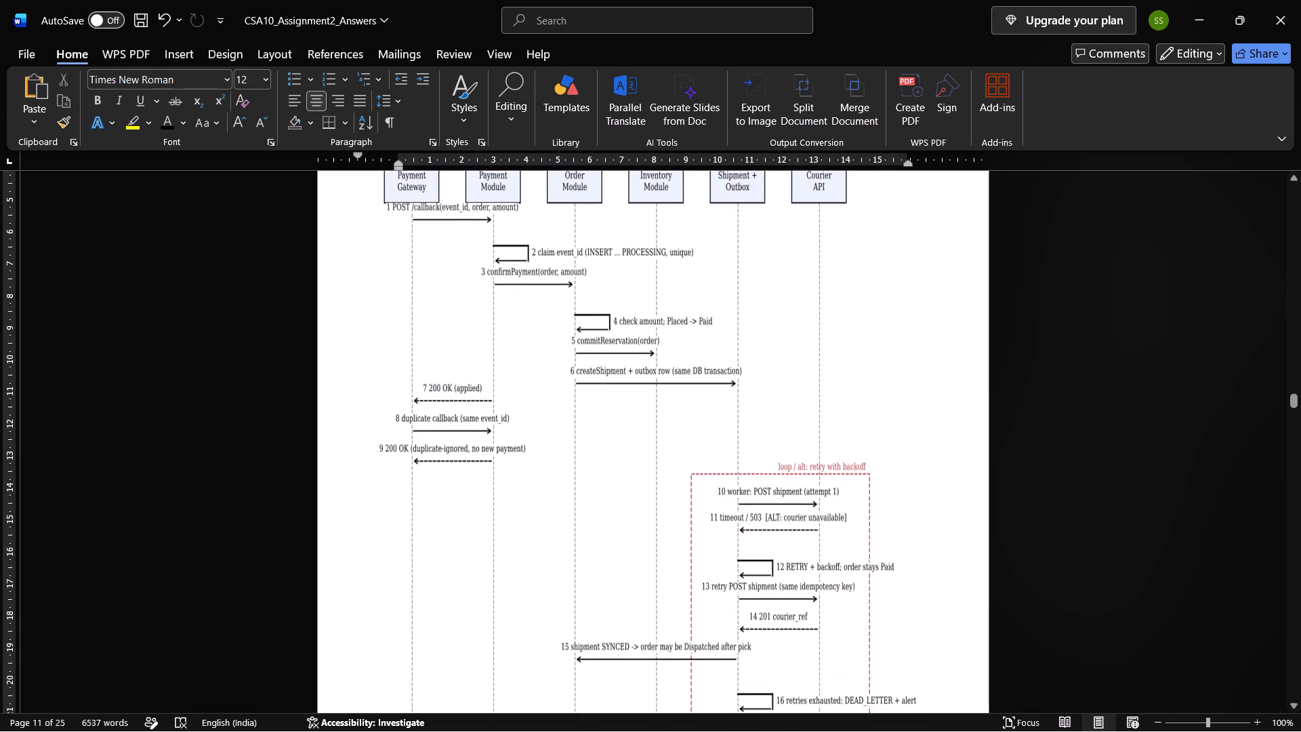
pyautogui.scroll(-7, 733, 436)
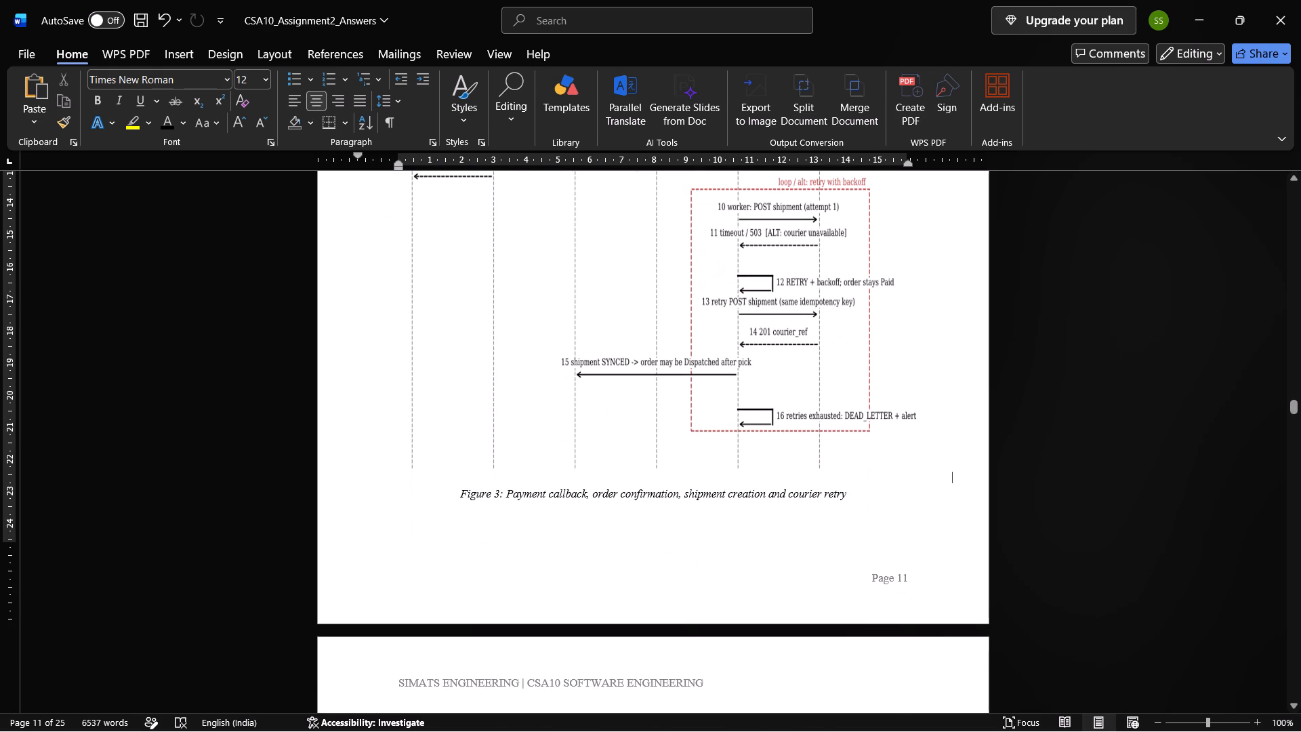
# Stretch the Figure 3 sequence diagram slightly further down page 11 to 20.26 cm tall, check its fit and size, and deselect it.
pyautogui.click(733, 436)
pyautogui.moveTo(655, 483); pyautogui.dragTo(661, 502)
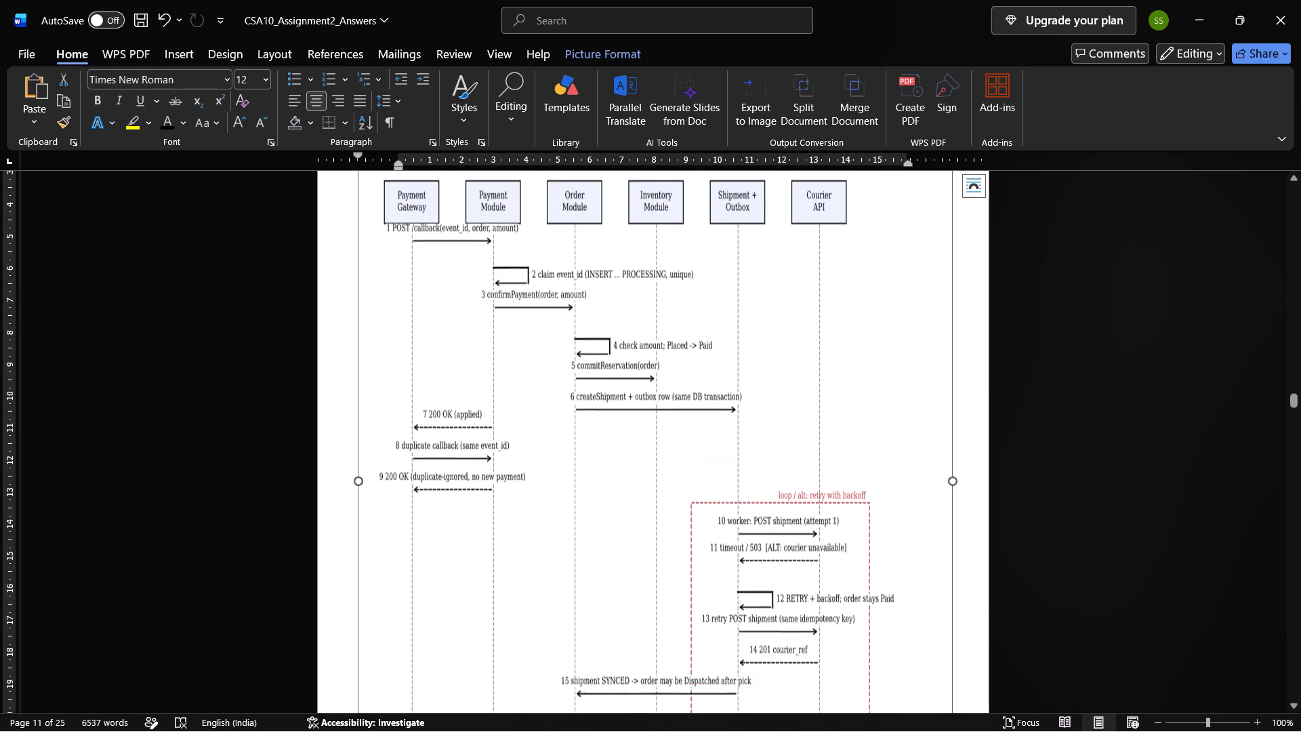
pyautogui.click(1021, 453)
pyautogui.scroll(11, 980, 464)
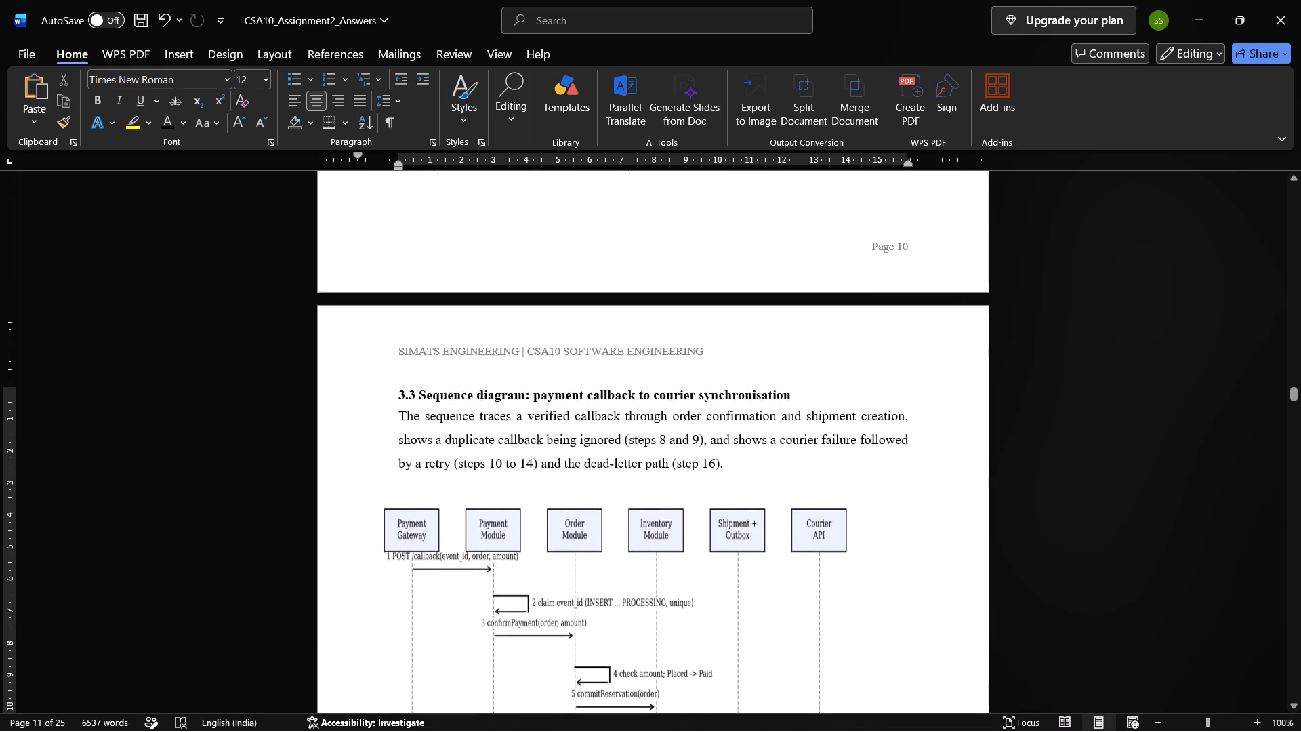
pyautogui.scroll(-14, 830, 502)
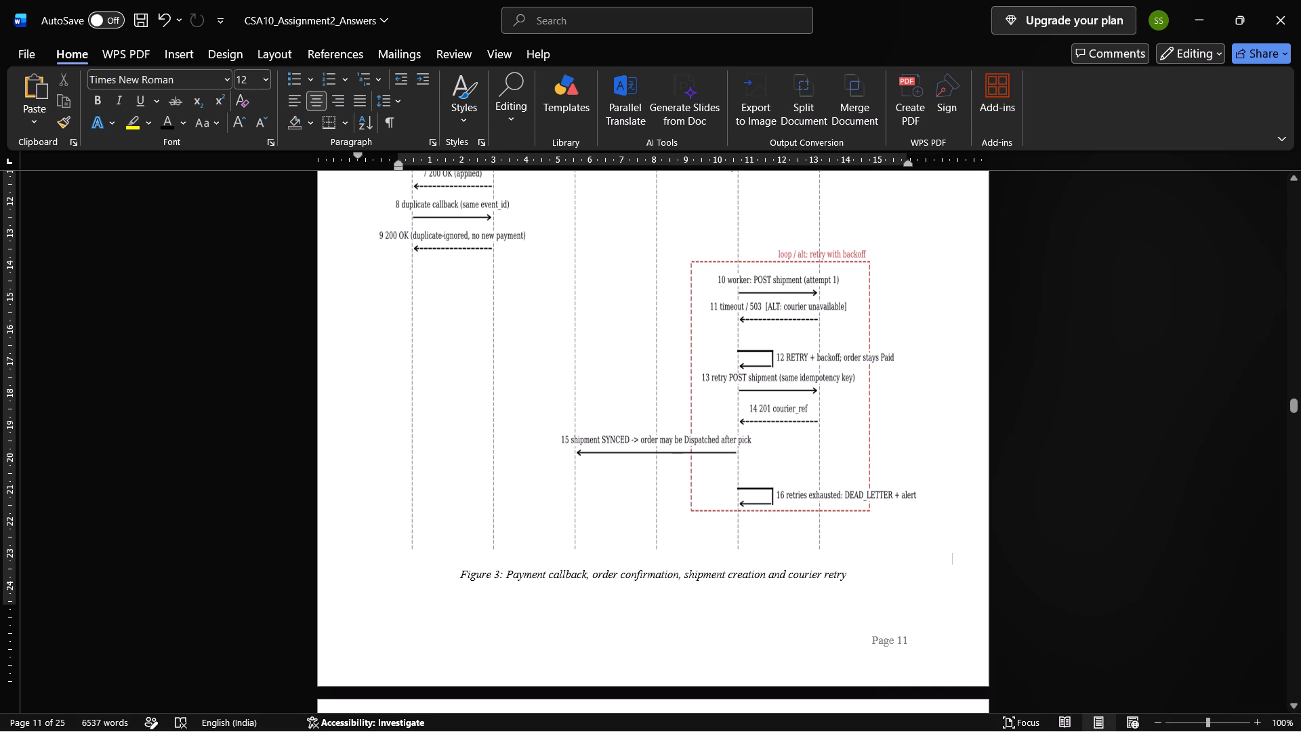
pyautogui.tripleClick(661, 436)
pyautogui.click(661, 436)
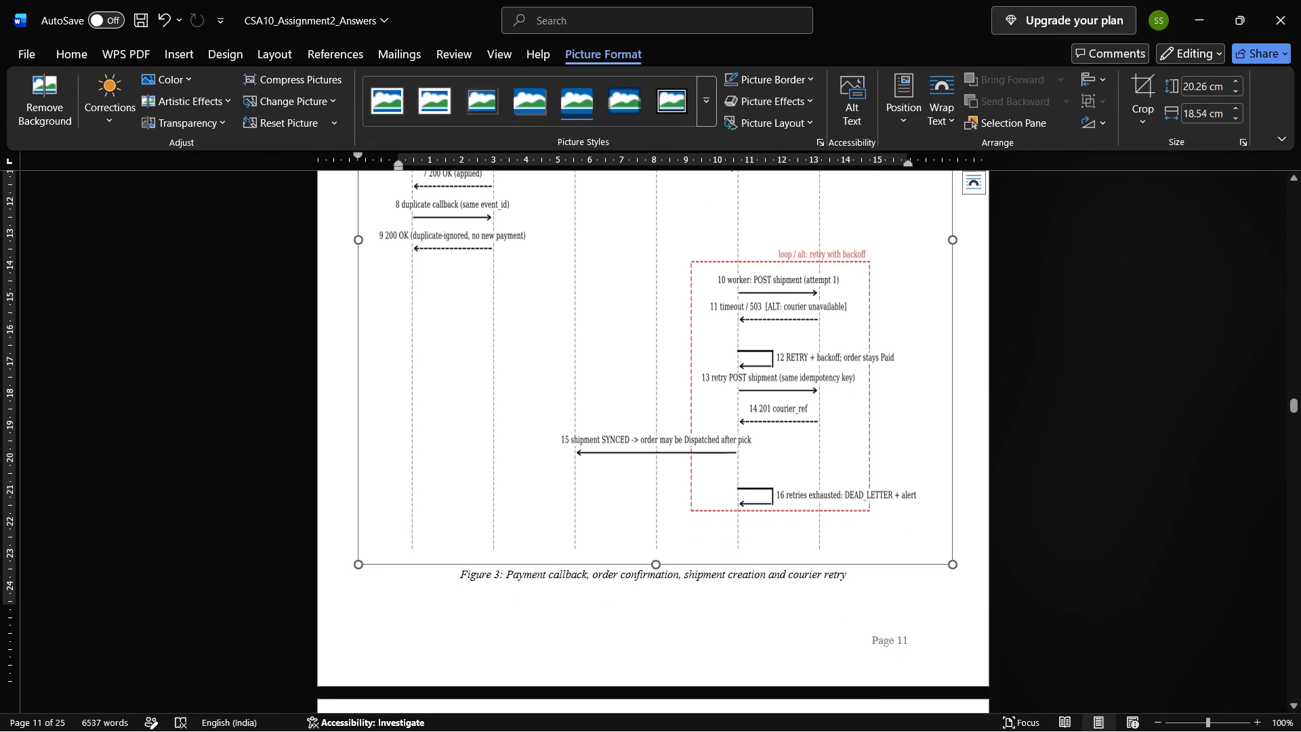
pyautogui.click(1144, 447)
# Stretch the Figure 5 refund state machine in section 3.4 downward by about 1 cm.
pyautogui.scroll(-12, 778, 542)
pyautogui.click(739, 460)
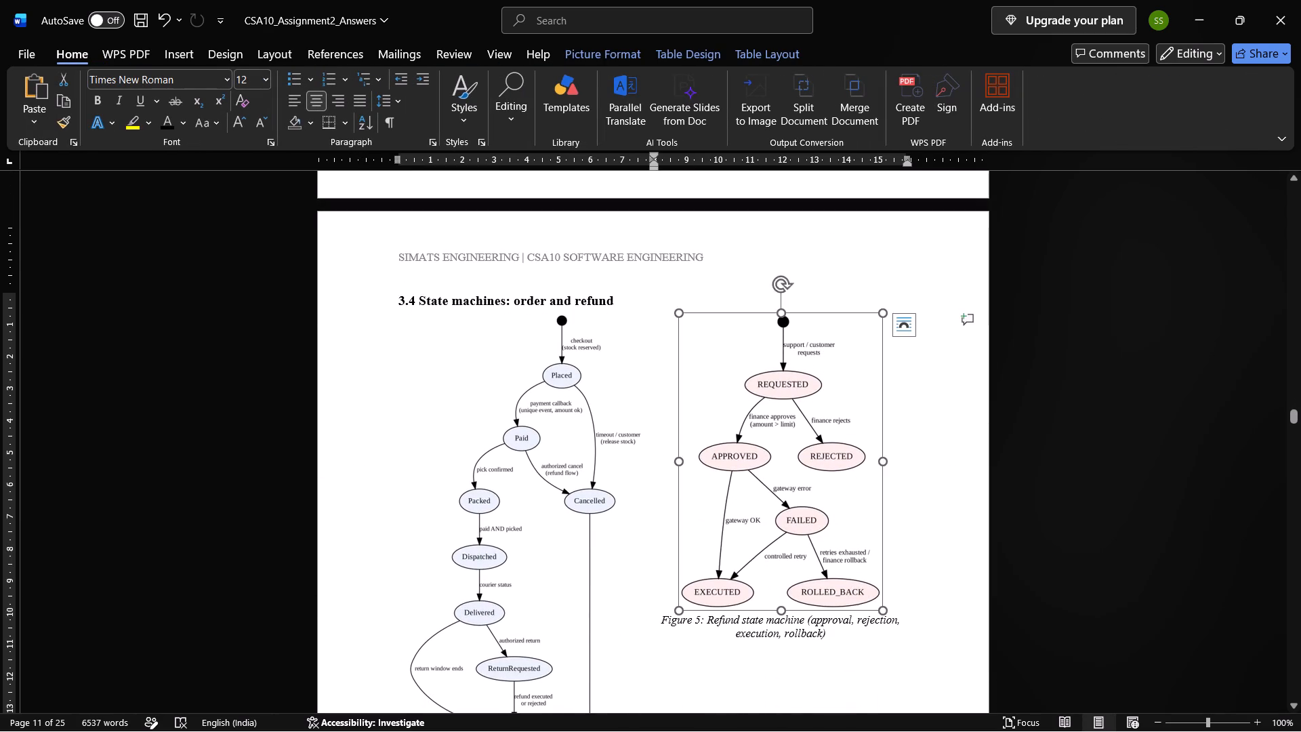
pyautogui.scroll(-4, 739, 460)
pyautogui.moveTo(782, 446); pyautogui.dragTo(785, 475)
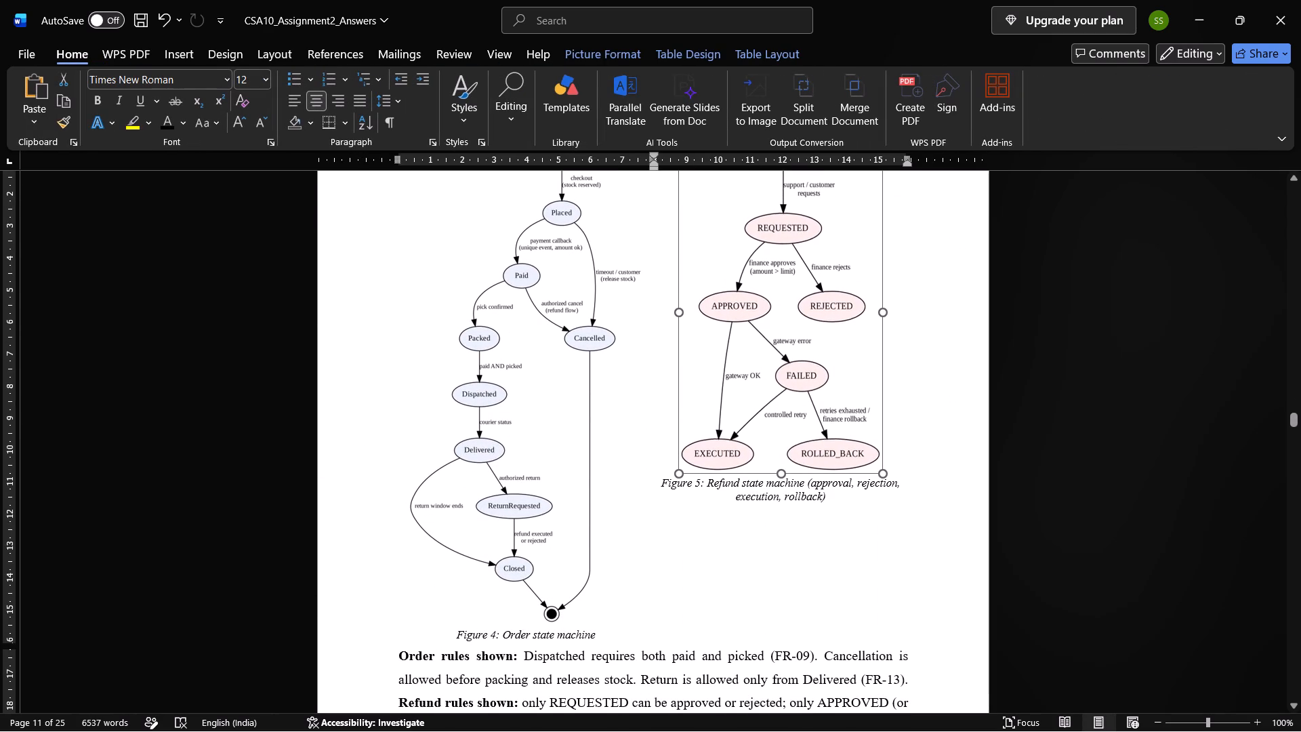
pyautogui.moveTo(785, 475); pyautogui.dragTo(787, 484)
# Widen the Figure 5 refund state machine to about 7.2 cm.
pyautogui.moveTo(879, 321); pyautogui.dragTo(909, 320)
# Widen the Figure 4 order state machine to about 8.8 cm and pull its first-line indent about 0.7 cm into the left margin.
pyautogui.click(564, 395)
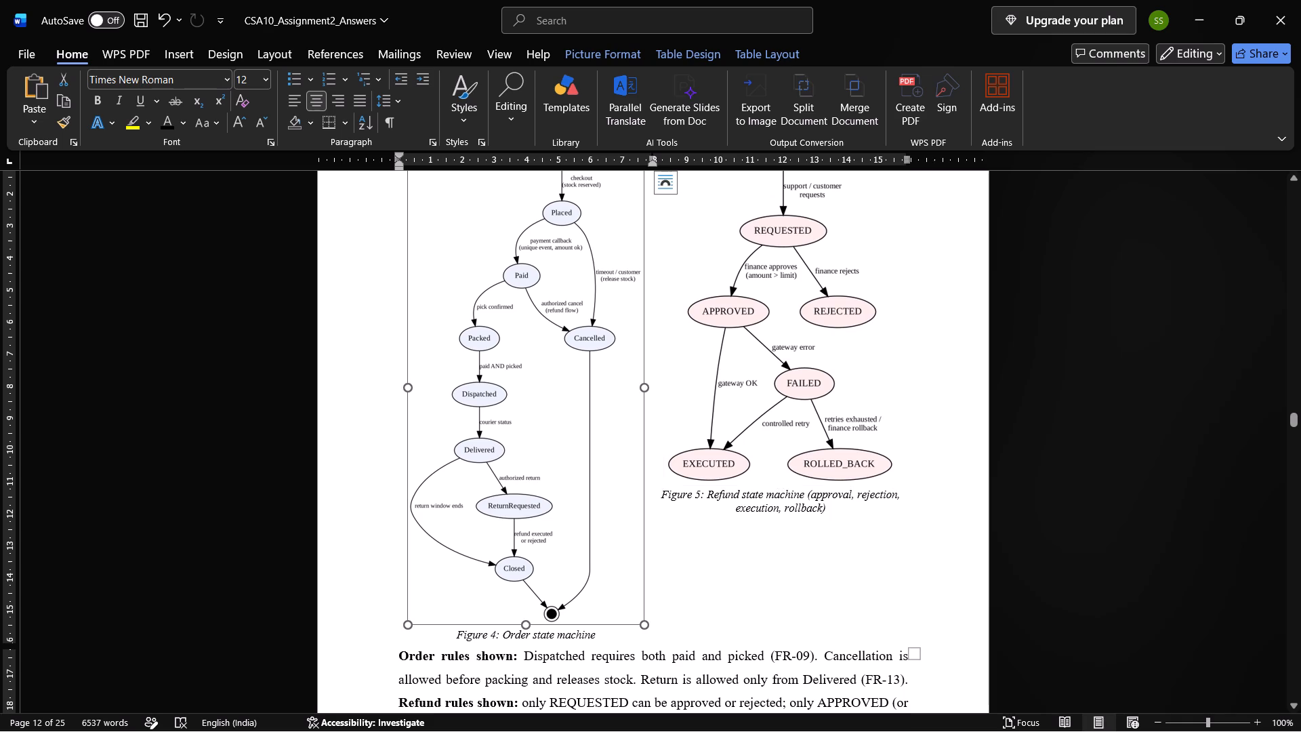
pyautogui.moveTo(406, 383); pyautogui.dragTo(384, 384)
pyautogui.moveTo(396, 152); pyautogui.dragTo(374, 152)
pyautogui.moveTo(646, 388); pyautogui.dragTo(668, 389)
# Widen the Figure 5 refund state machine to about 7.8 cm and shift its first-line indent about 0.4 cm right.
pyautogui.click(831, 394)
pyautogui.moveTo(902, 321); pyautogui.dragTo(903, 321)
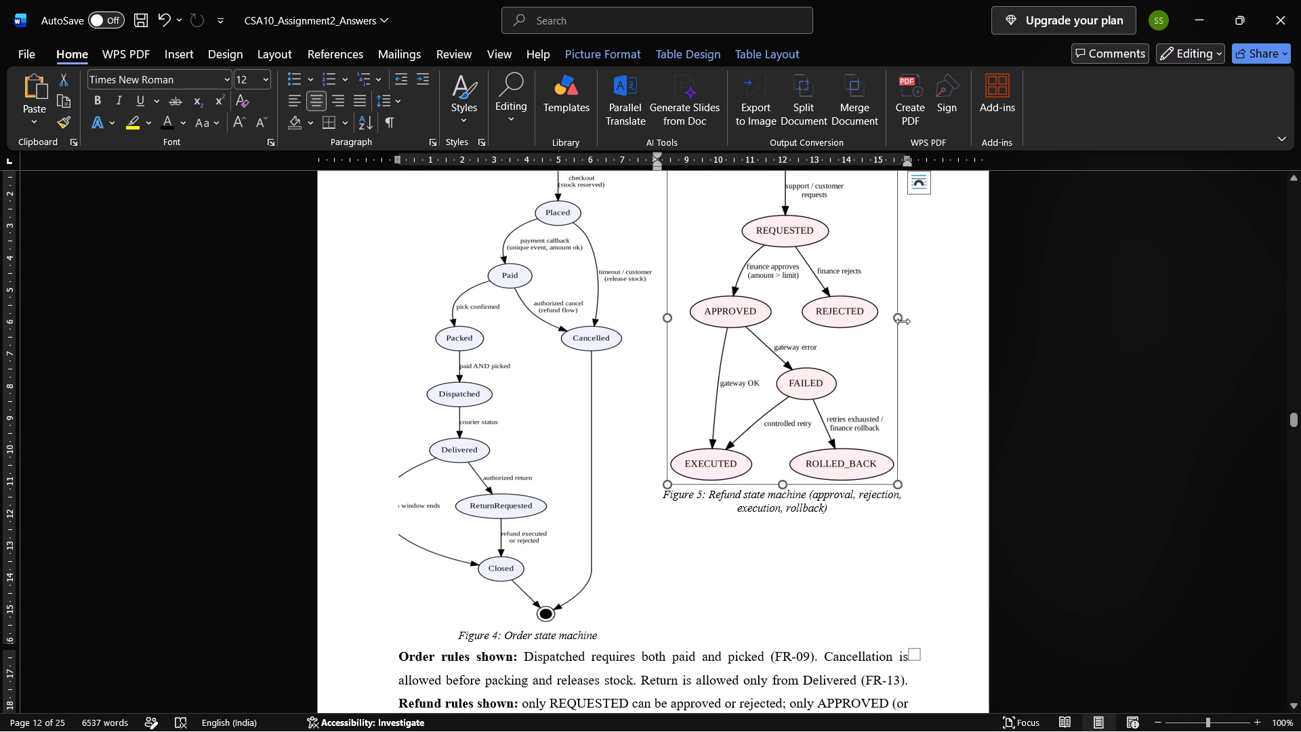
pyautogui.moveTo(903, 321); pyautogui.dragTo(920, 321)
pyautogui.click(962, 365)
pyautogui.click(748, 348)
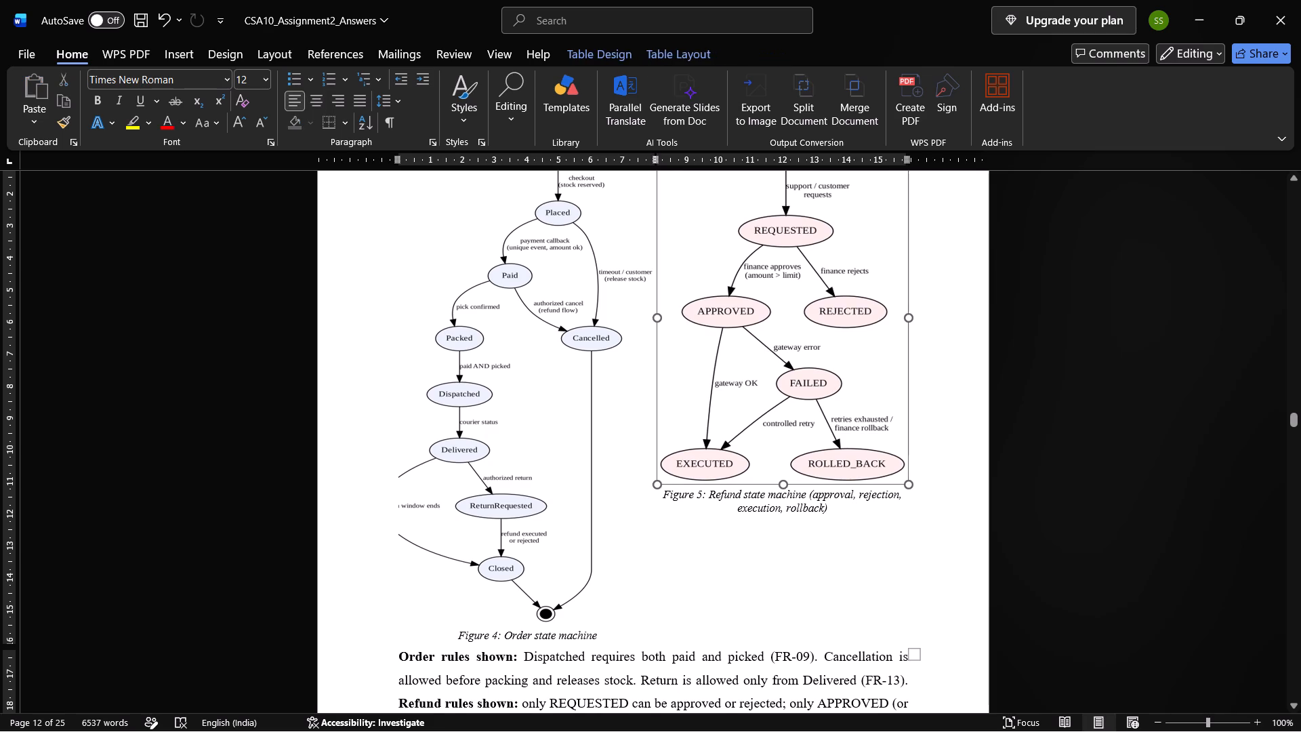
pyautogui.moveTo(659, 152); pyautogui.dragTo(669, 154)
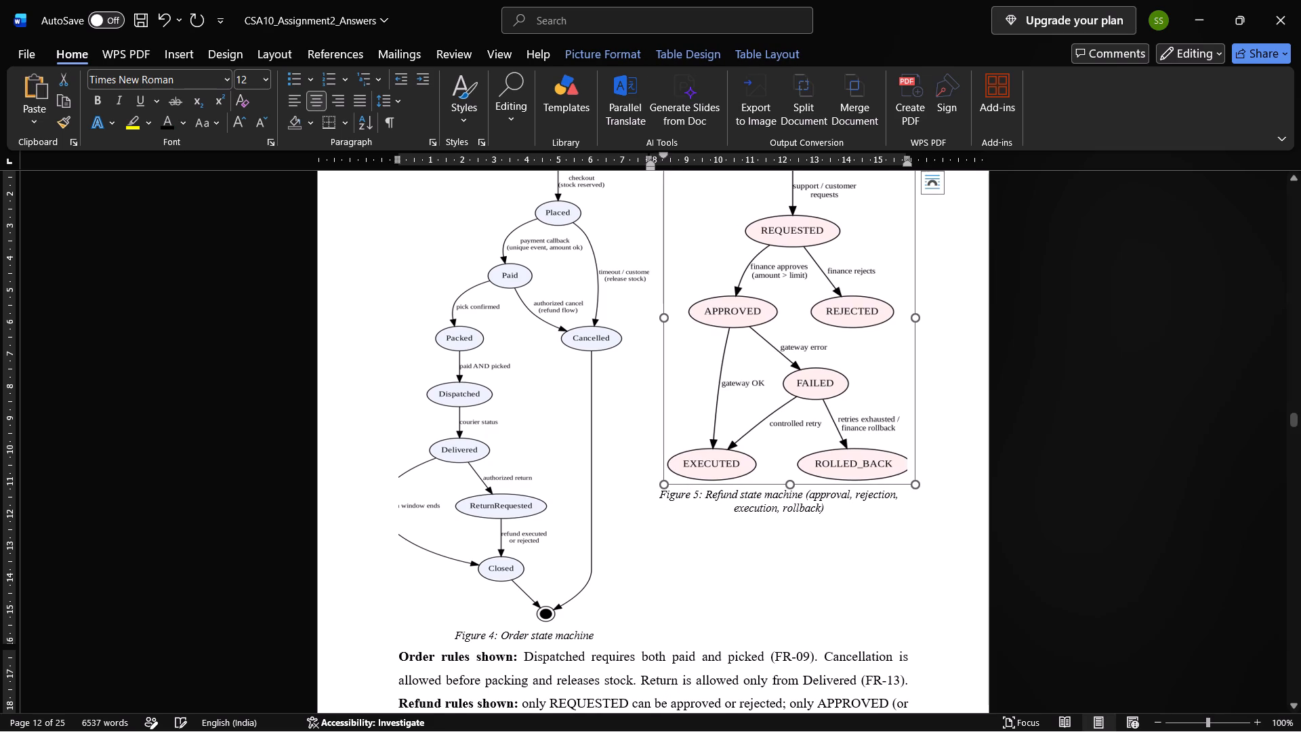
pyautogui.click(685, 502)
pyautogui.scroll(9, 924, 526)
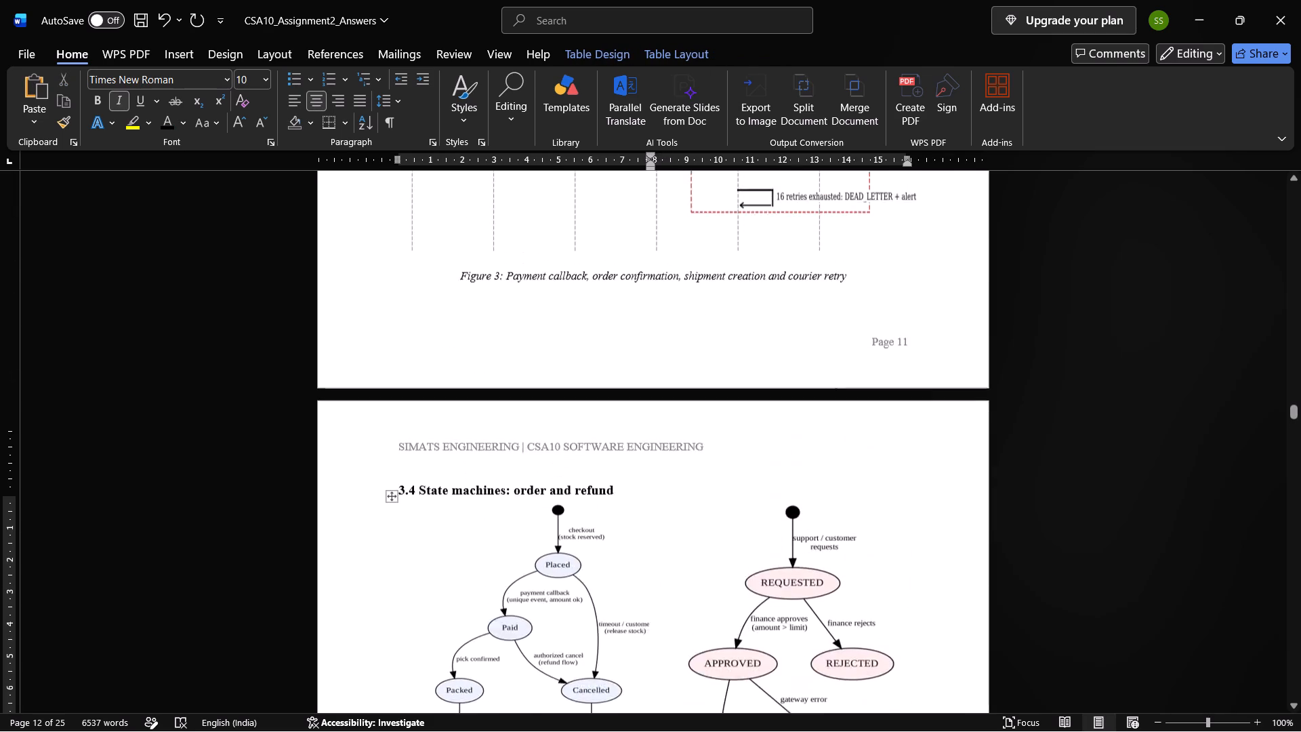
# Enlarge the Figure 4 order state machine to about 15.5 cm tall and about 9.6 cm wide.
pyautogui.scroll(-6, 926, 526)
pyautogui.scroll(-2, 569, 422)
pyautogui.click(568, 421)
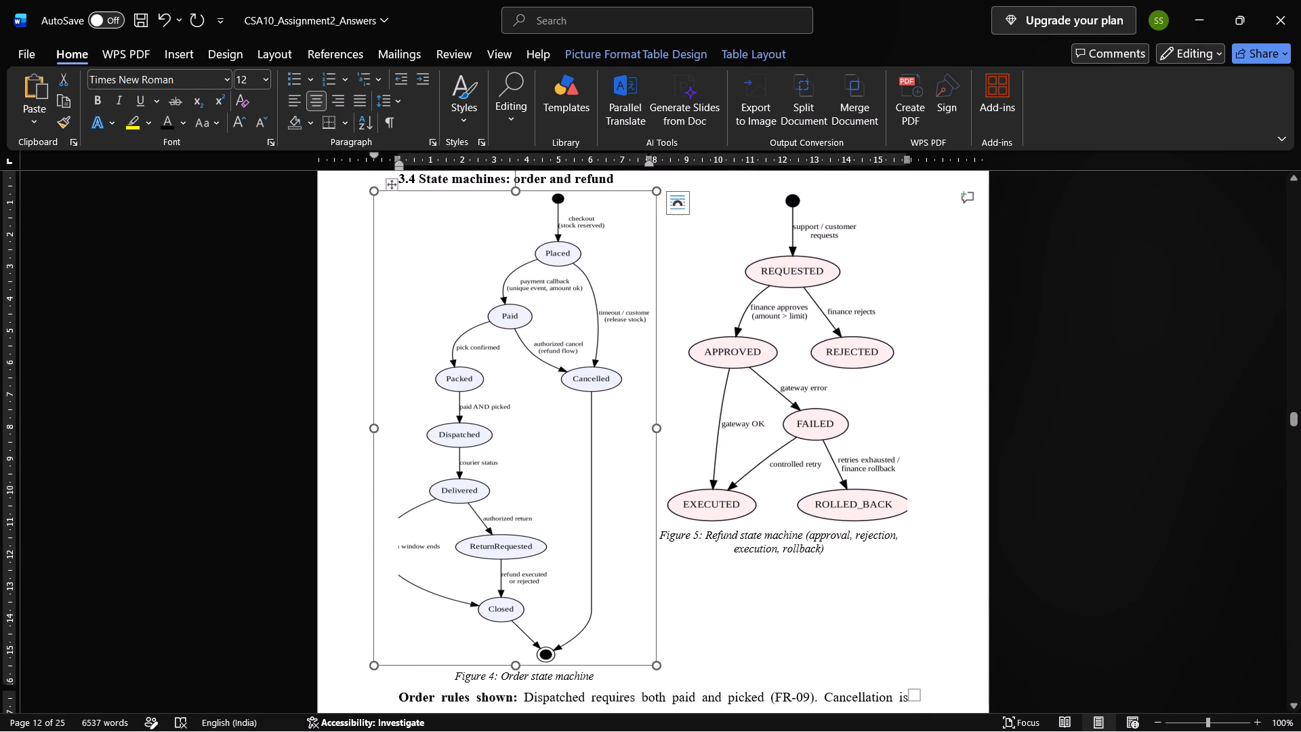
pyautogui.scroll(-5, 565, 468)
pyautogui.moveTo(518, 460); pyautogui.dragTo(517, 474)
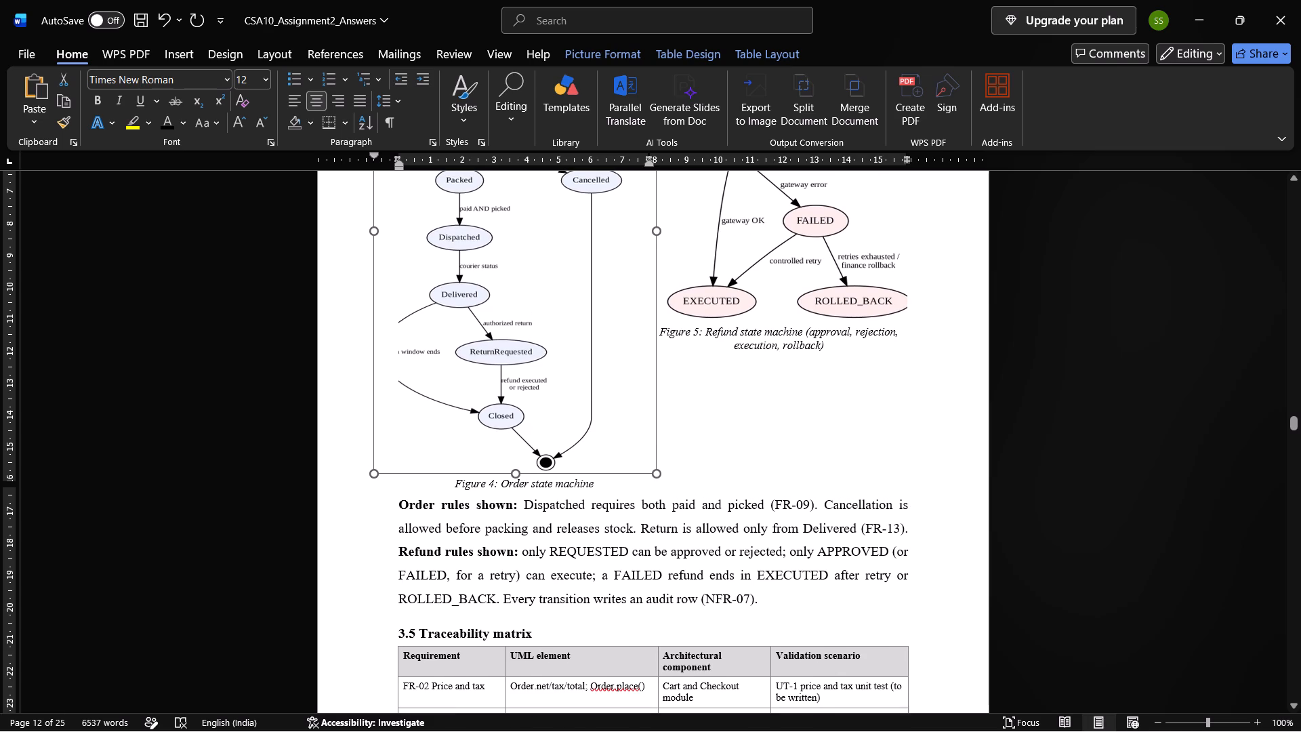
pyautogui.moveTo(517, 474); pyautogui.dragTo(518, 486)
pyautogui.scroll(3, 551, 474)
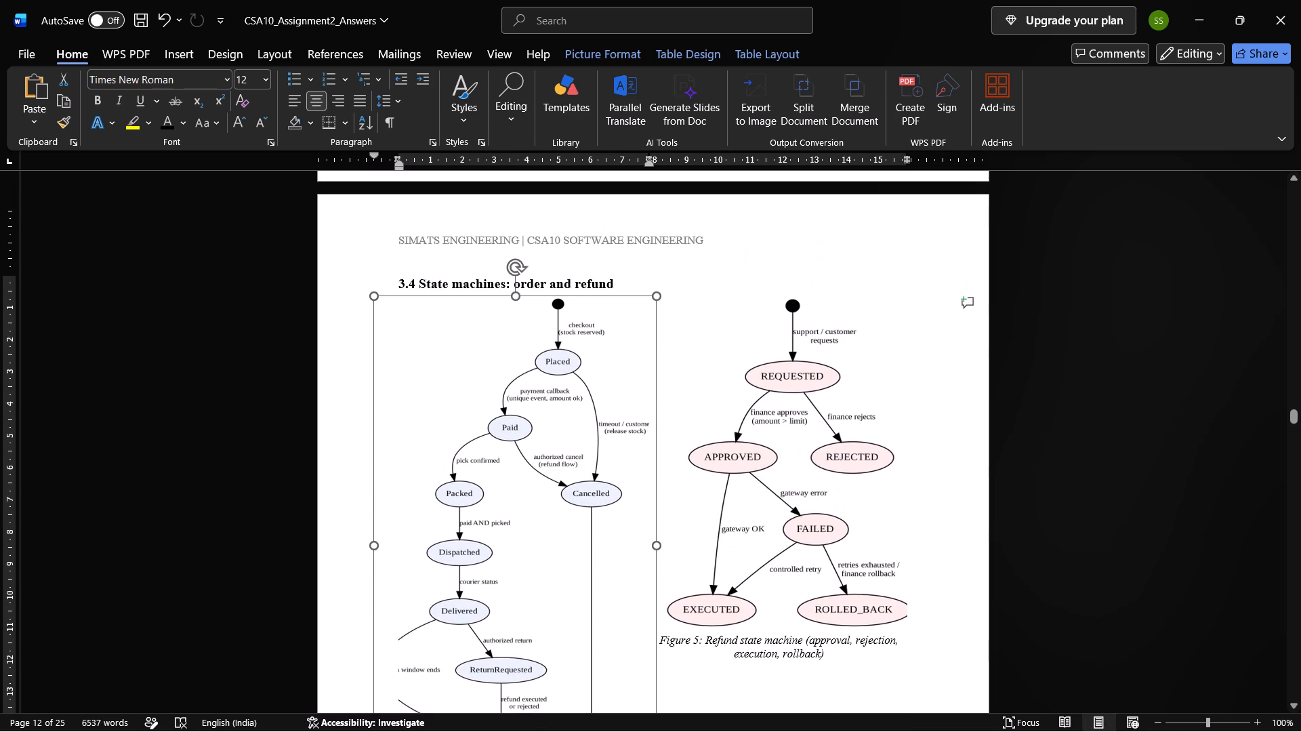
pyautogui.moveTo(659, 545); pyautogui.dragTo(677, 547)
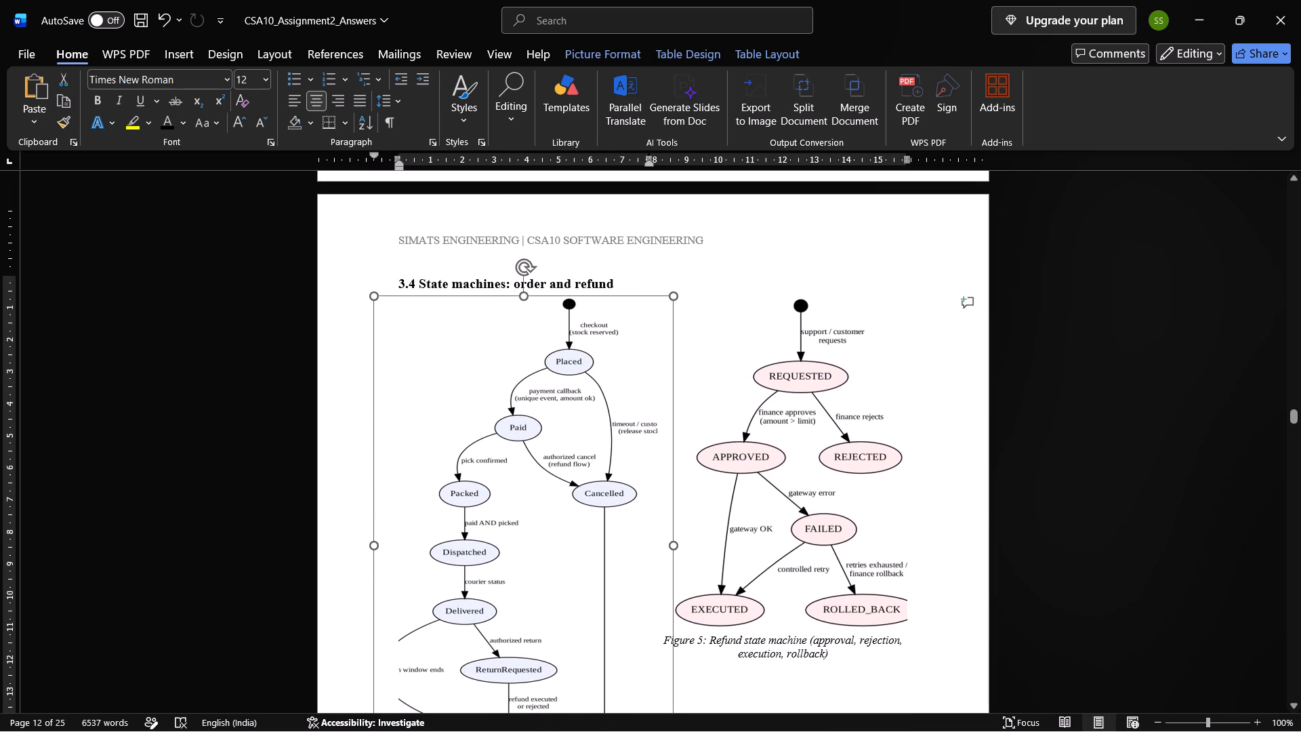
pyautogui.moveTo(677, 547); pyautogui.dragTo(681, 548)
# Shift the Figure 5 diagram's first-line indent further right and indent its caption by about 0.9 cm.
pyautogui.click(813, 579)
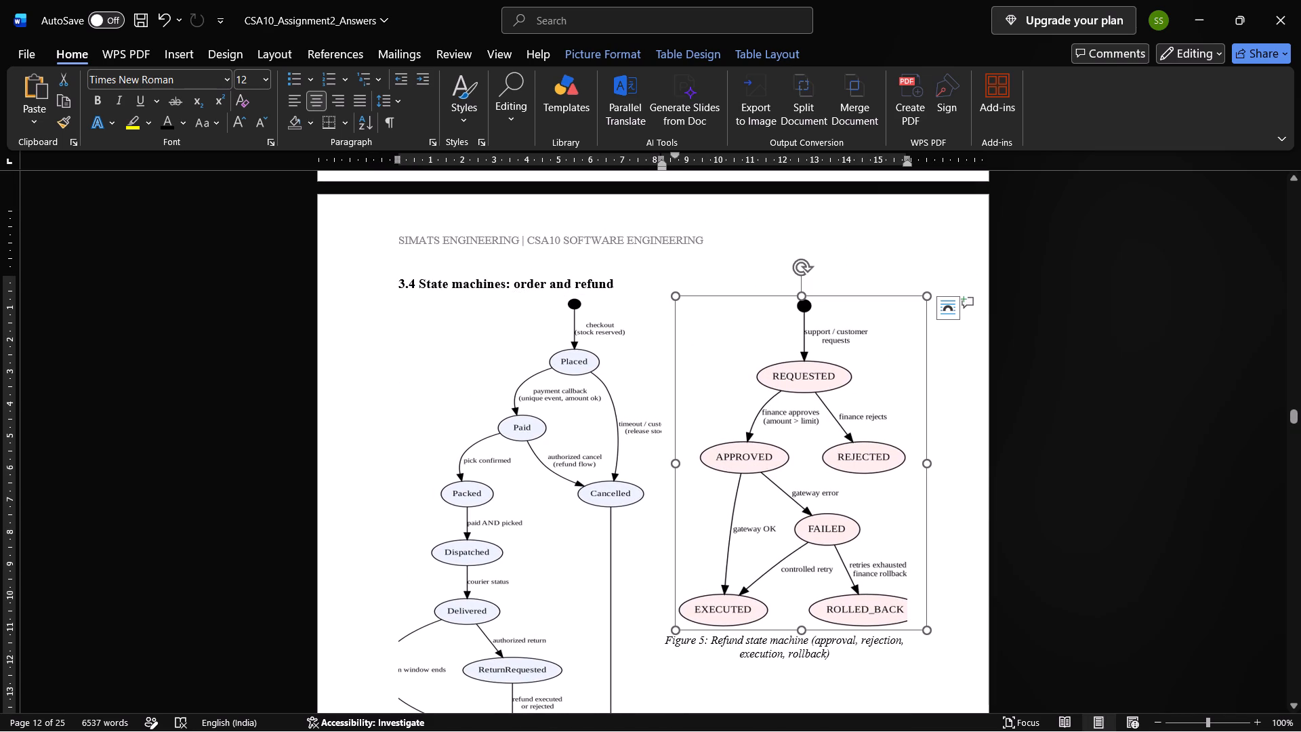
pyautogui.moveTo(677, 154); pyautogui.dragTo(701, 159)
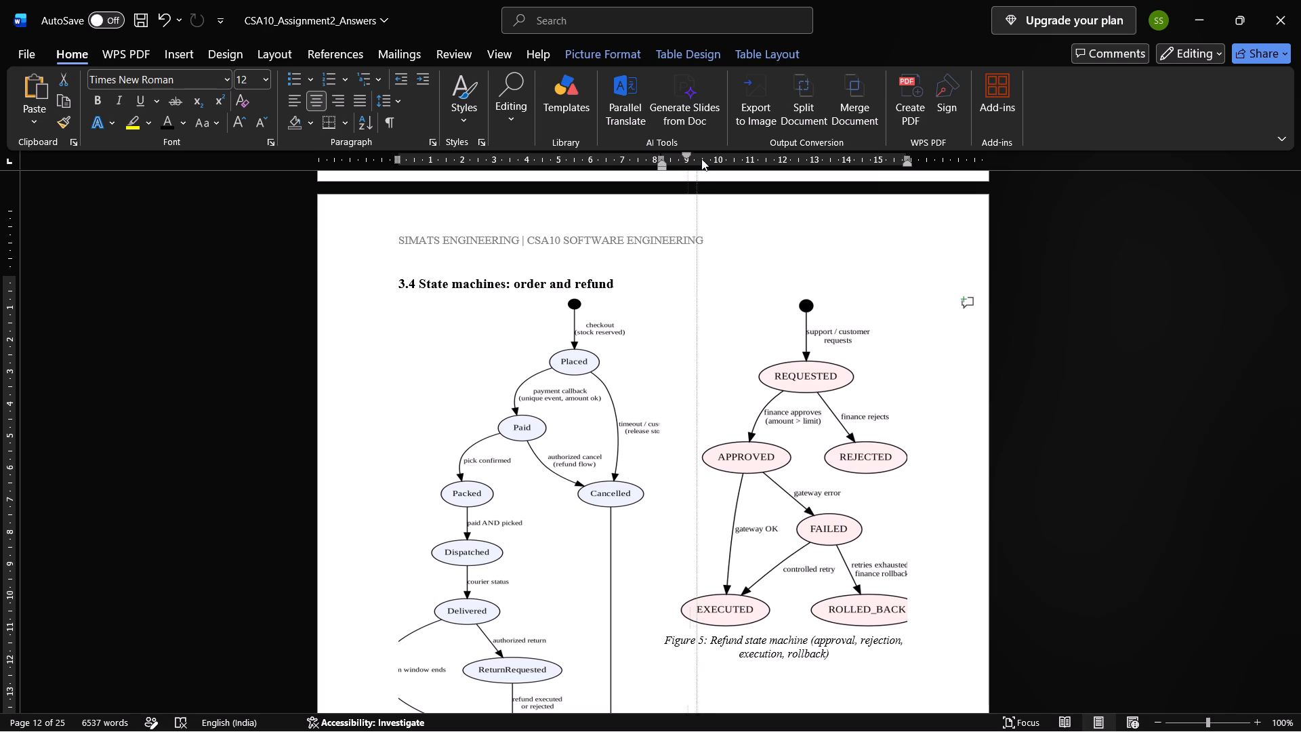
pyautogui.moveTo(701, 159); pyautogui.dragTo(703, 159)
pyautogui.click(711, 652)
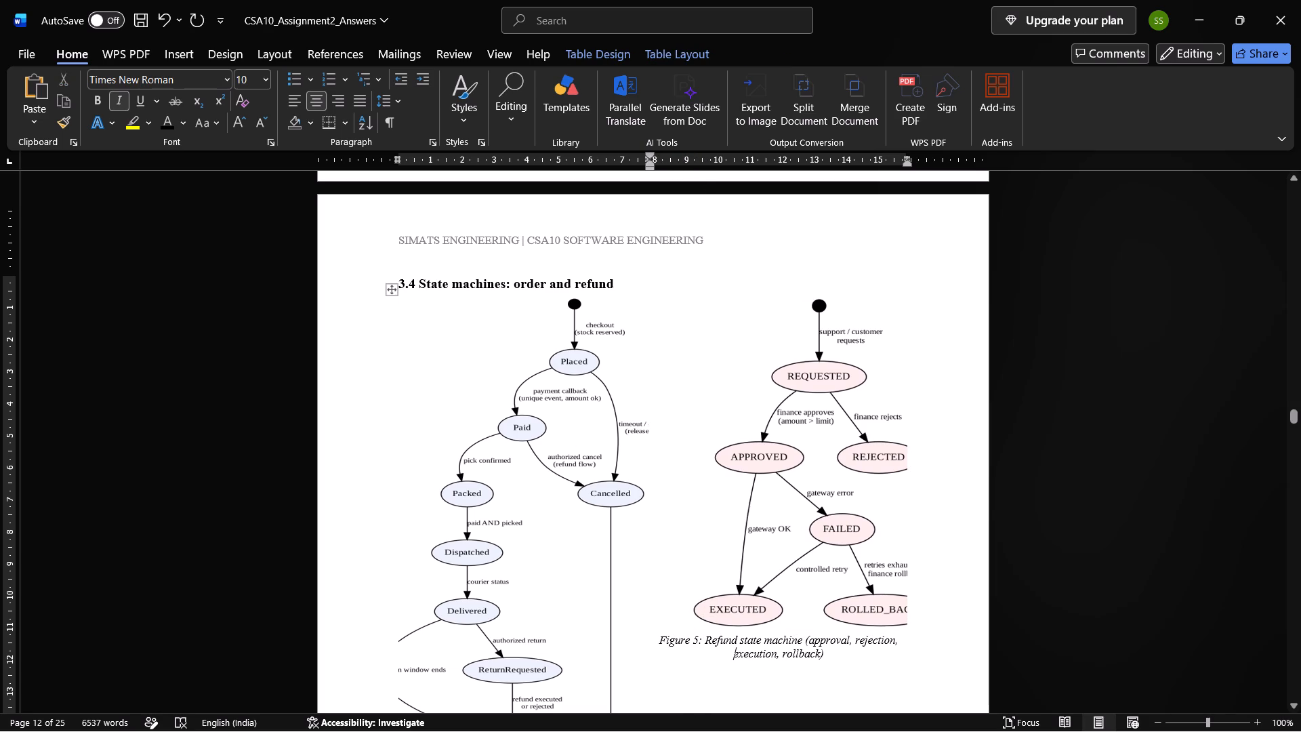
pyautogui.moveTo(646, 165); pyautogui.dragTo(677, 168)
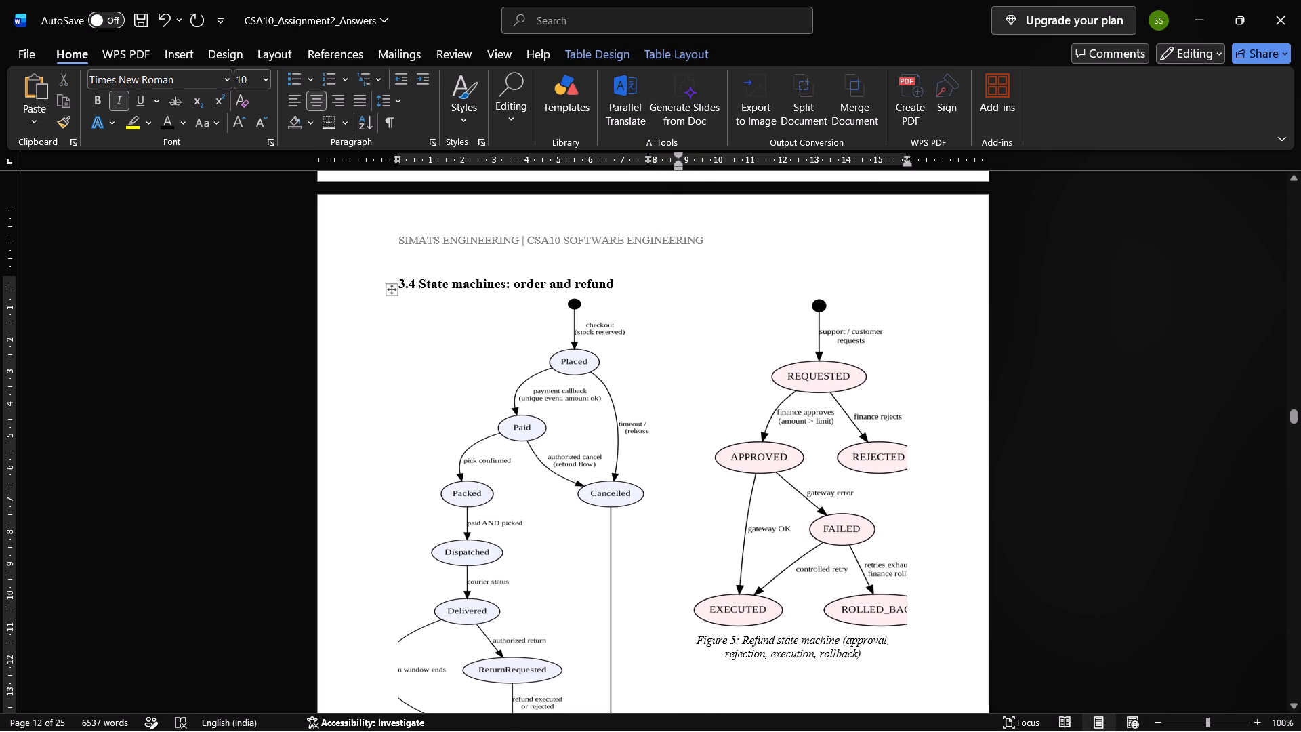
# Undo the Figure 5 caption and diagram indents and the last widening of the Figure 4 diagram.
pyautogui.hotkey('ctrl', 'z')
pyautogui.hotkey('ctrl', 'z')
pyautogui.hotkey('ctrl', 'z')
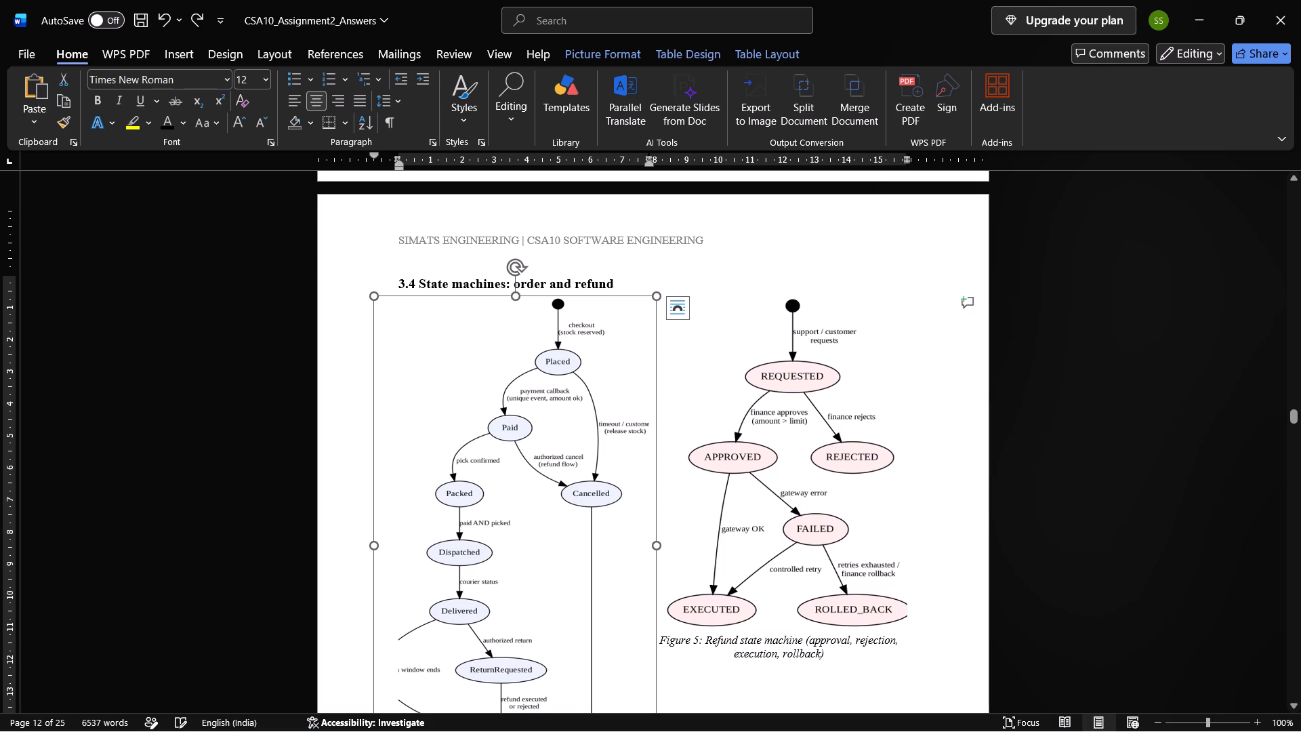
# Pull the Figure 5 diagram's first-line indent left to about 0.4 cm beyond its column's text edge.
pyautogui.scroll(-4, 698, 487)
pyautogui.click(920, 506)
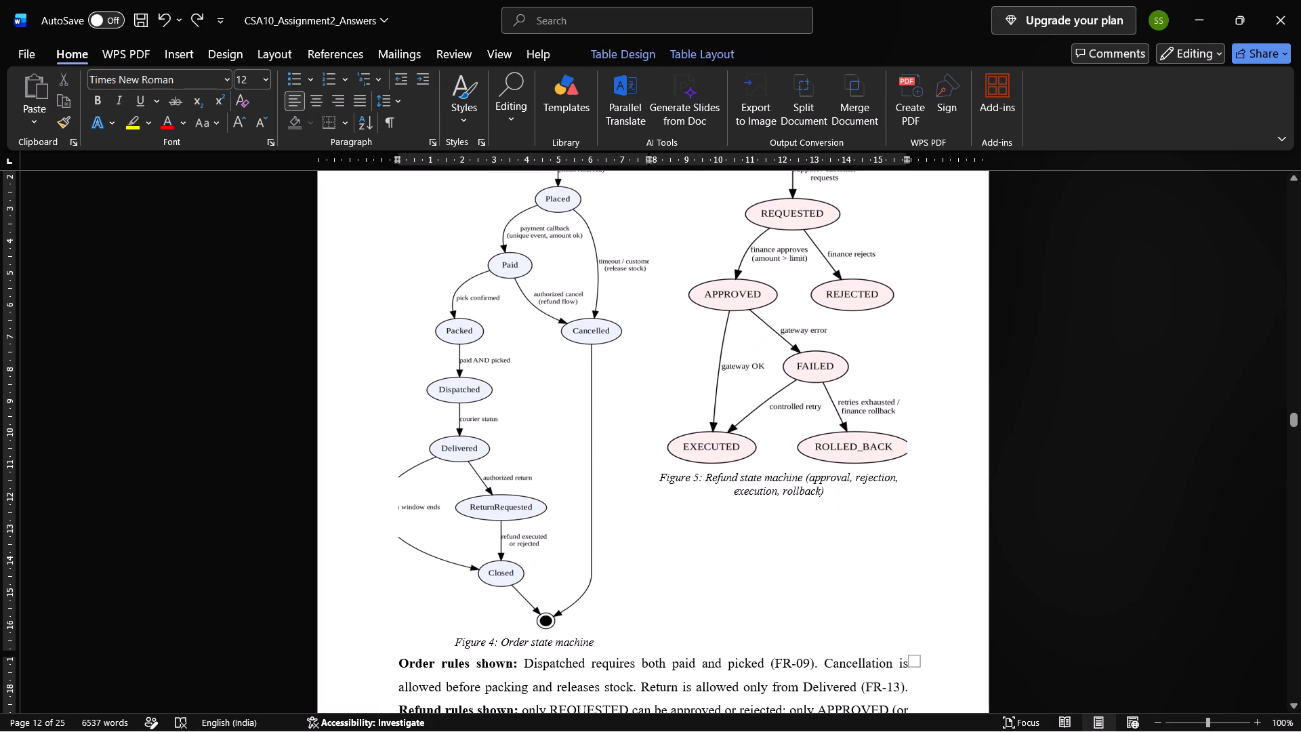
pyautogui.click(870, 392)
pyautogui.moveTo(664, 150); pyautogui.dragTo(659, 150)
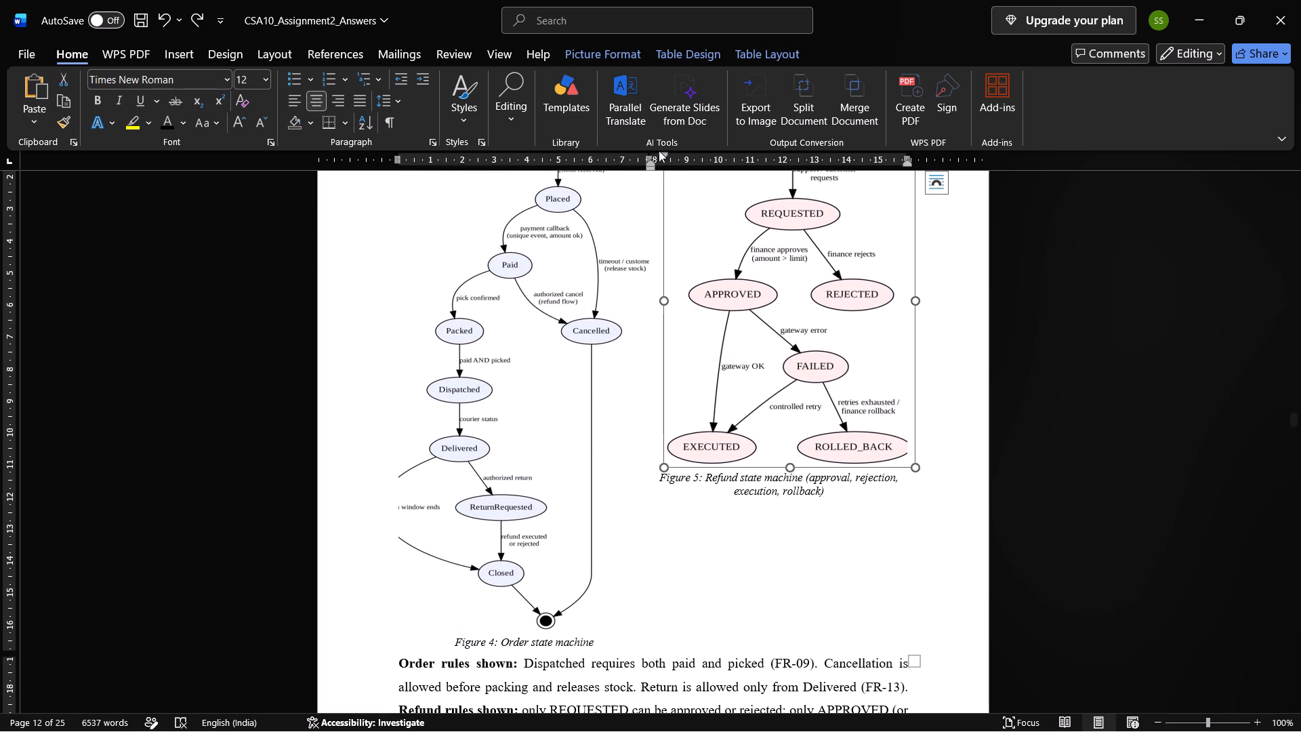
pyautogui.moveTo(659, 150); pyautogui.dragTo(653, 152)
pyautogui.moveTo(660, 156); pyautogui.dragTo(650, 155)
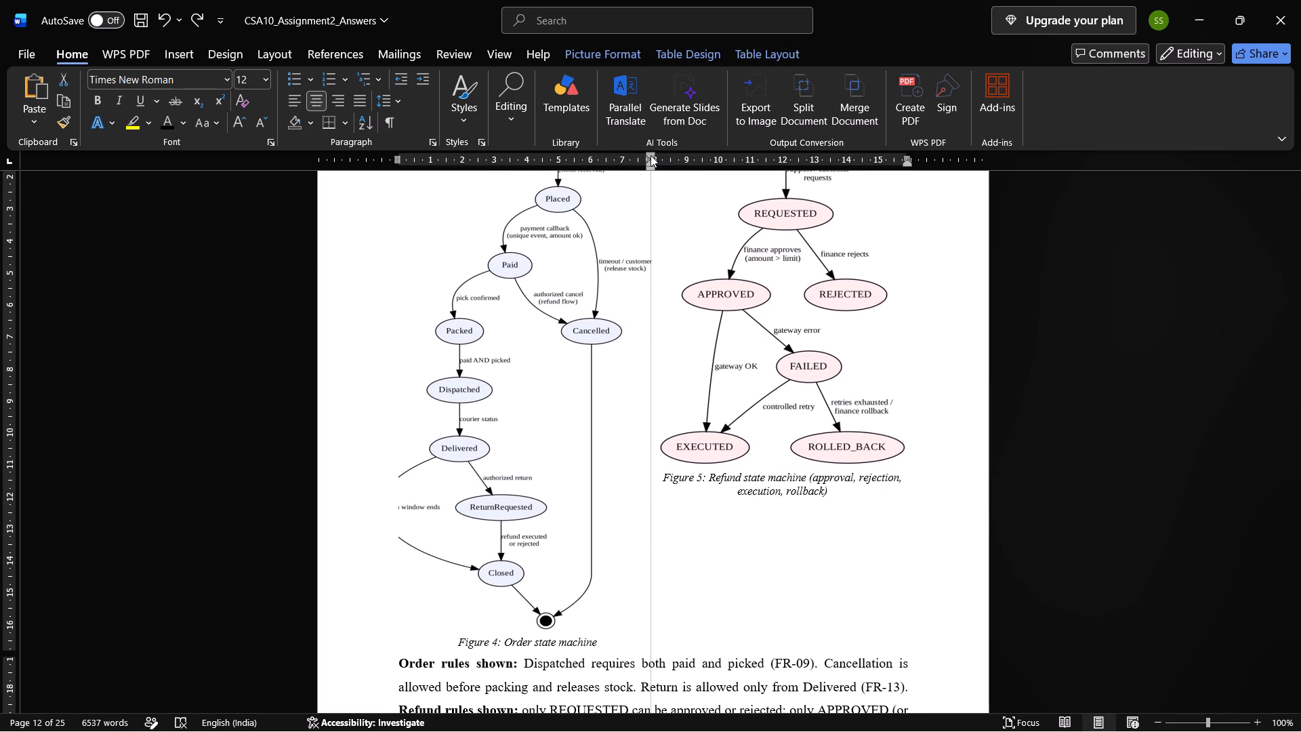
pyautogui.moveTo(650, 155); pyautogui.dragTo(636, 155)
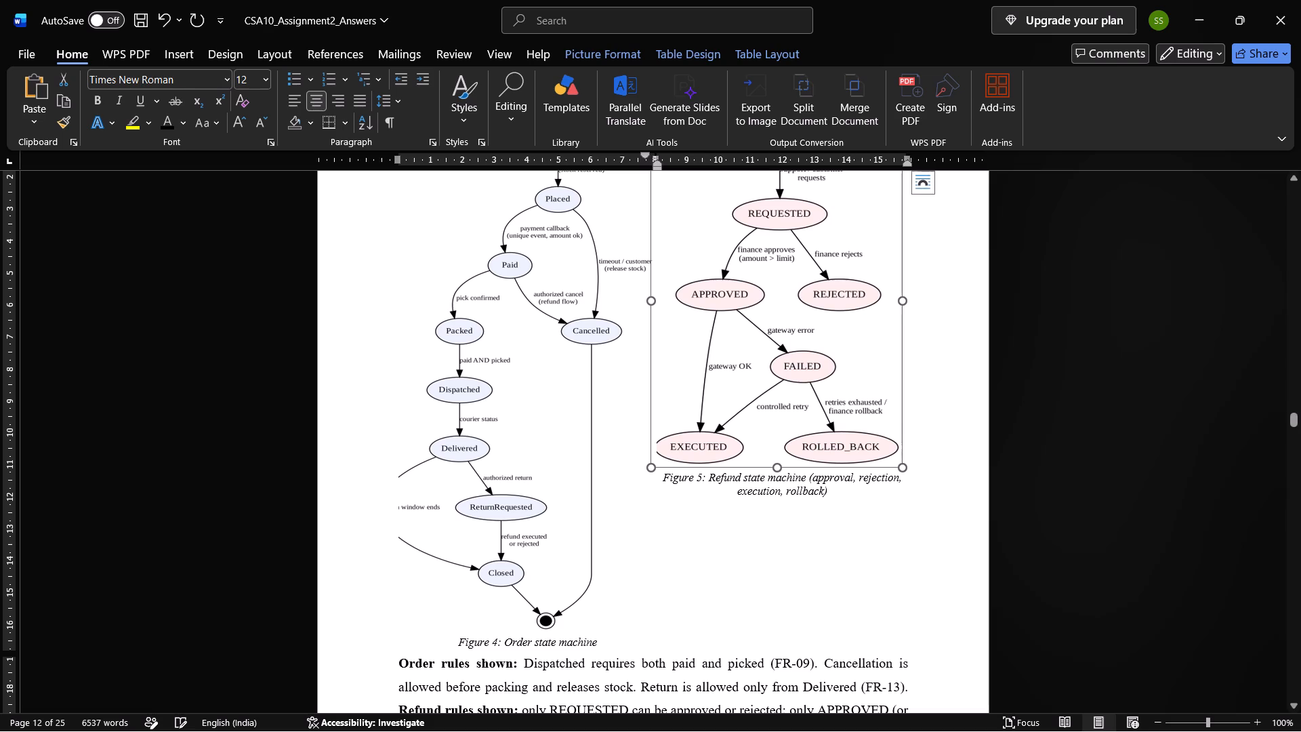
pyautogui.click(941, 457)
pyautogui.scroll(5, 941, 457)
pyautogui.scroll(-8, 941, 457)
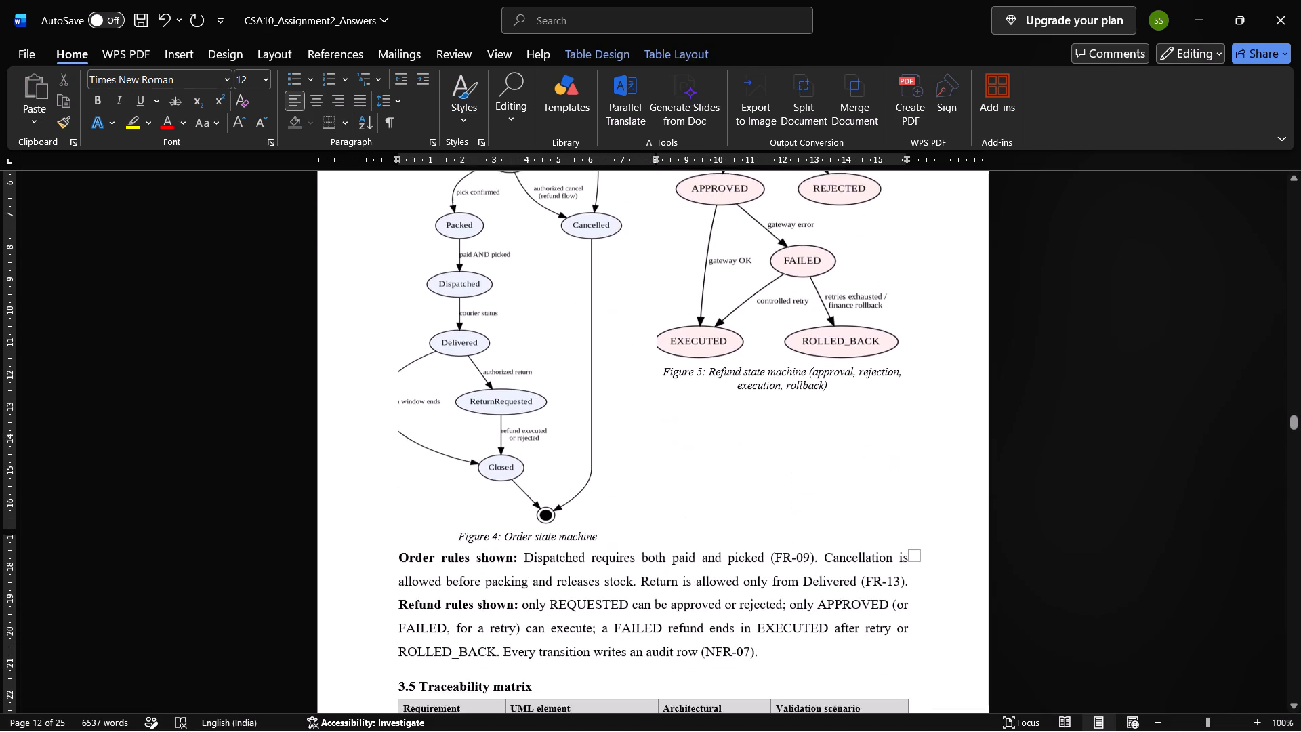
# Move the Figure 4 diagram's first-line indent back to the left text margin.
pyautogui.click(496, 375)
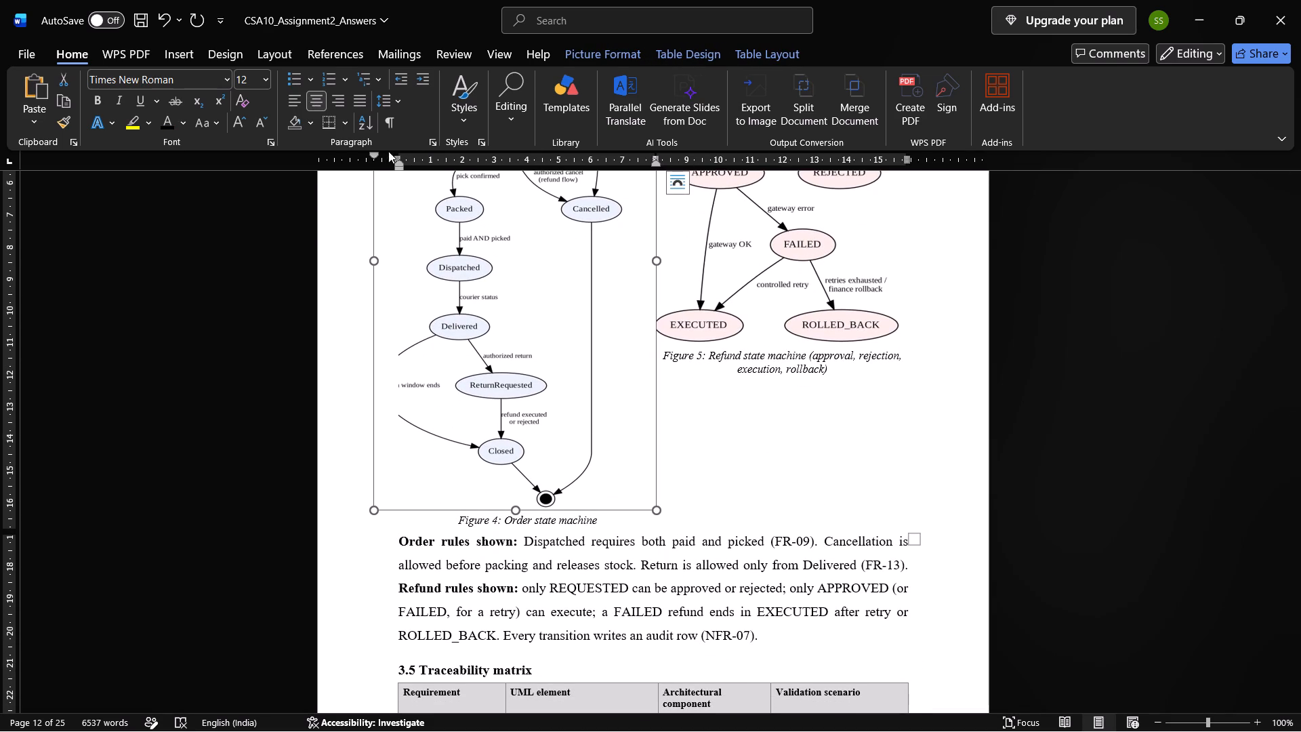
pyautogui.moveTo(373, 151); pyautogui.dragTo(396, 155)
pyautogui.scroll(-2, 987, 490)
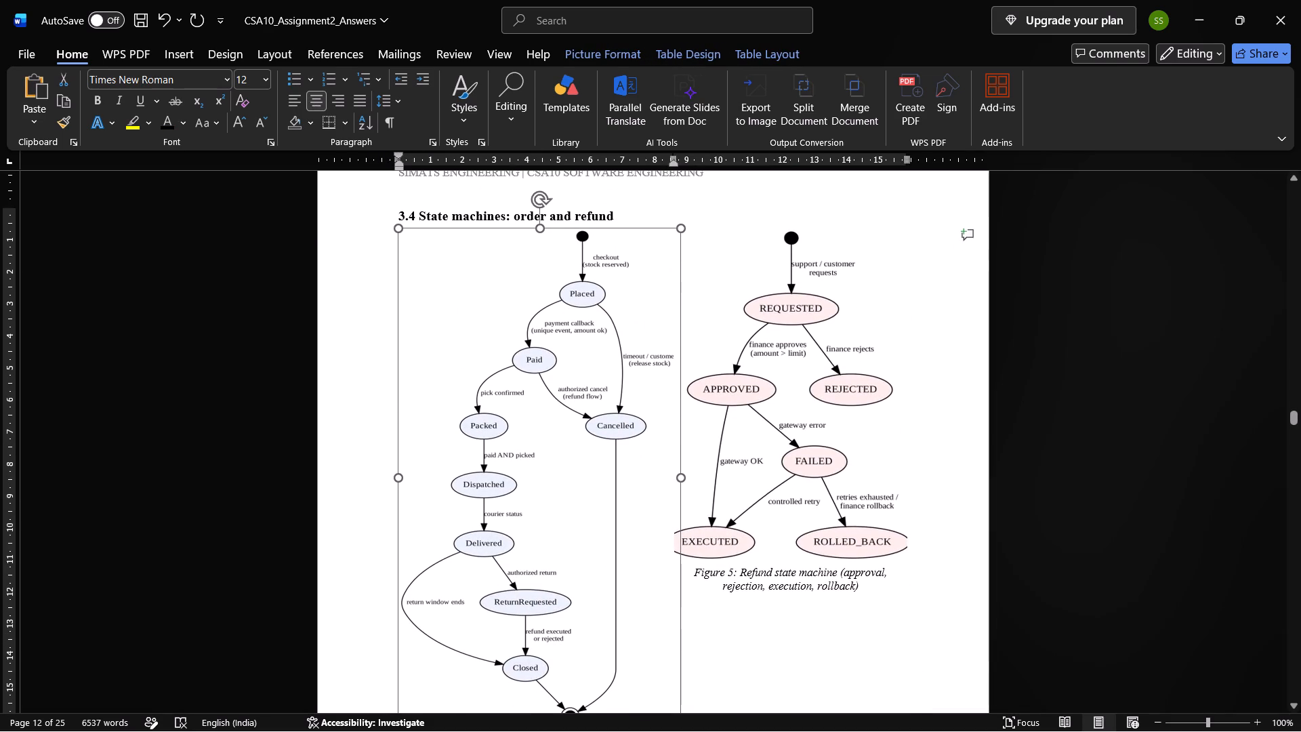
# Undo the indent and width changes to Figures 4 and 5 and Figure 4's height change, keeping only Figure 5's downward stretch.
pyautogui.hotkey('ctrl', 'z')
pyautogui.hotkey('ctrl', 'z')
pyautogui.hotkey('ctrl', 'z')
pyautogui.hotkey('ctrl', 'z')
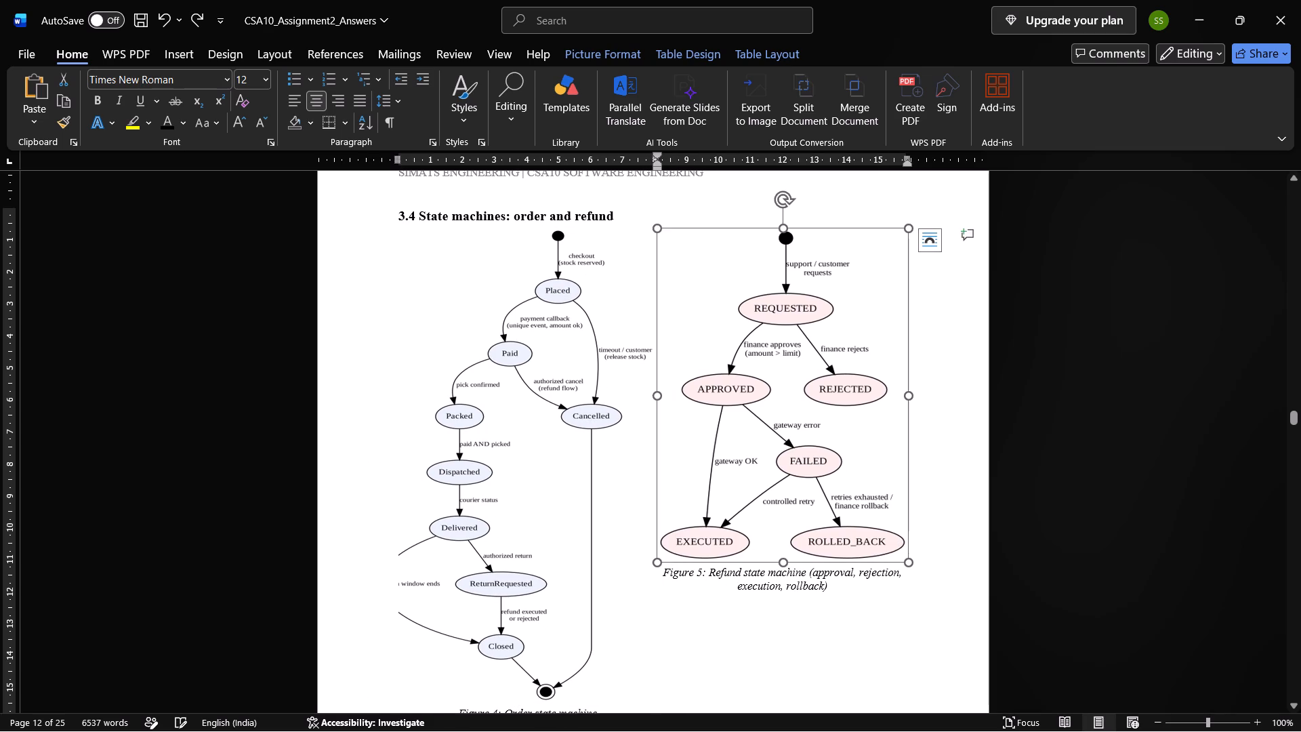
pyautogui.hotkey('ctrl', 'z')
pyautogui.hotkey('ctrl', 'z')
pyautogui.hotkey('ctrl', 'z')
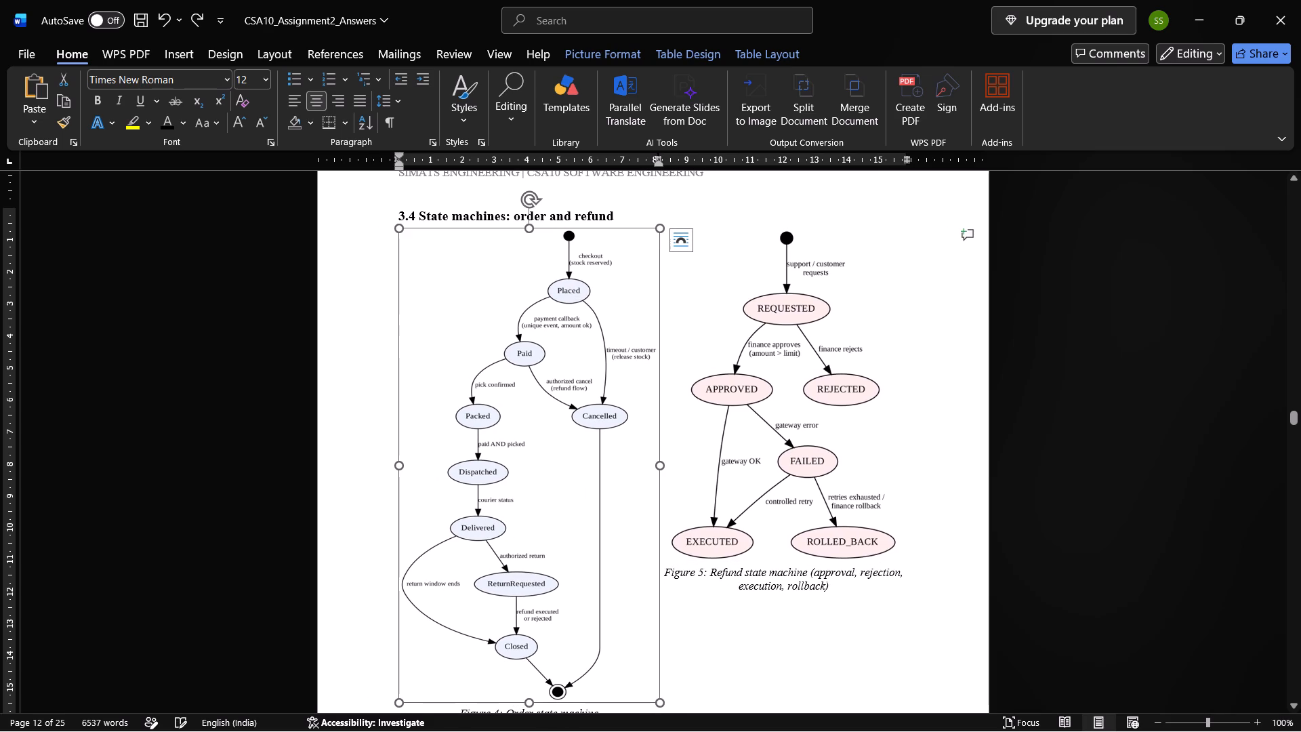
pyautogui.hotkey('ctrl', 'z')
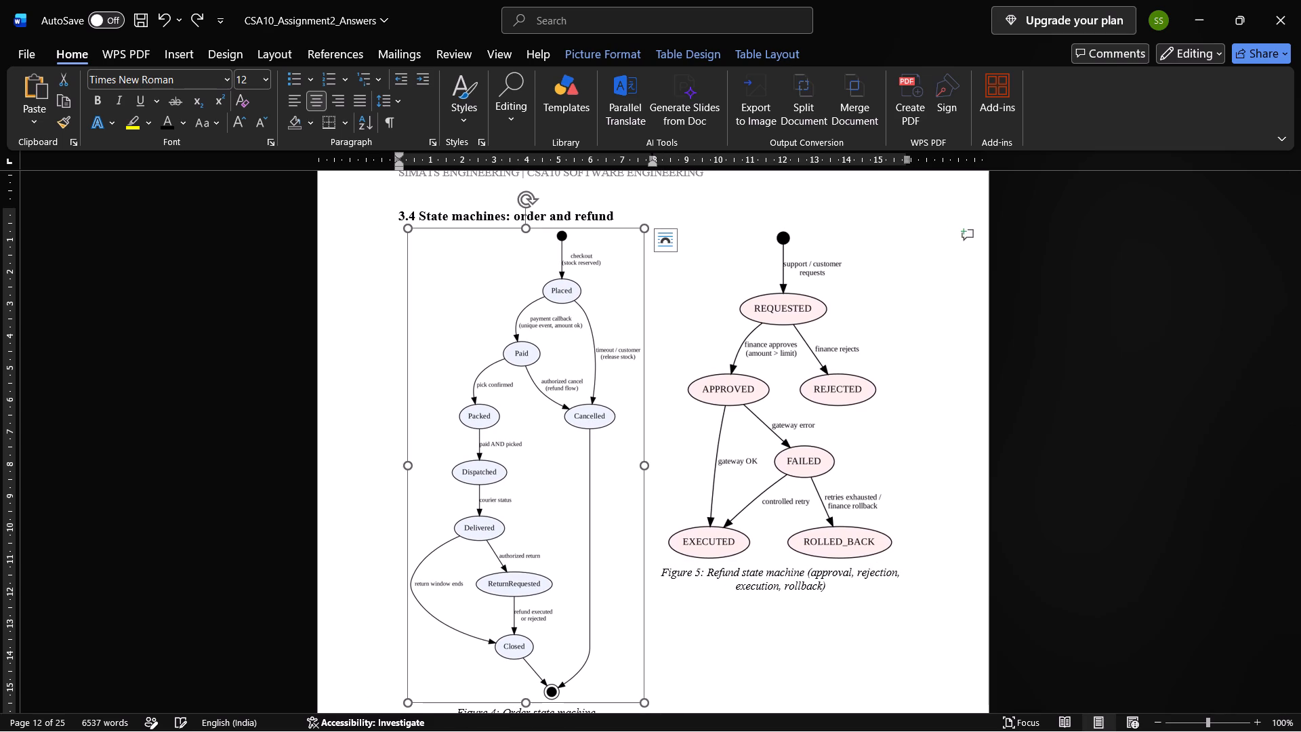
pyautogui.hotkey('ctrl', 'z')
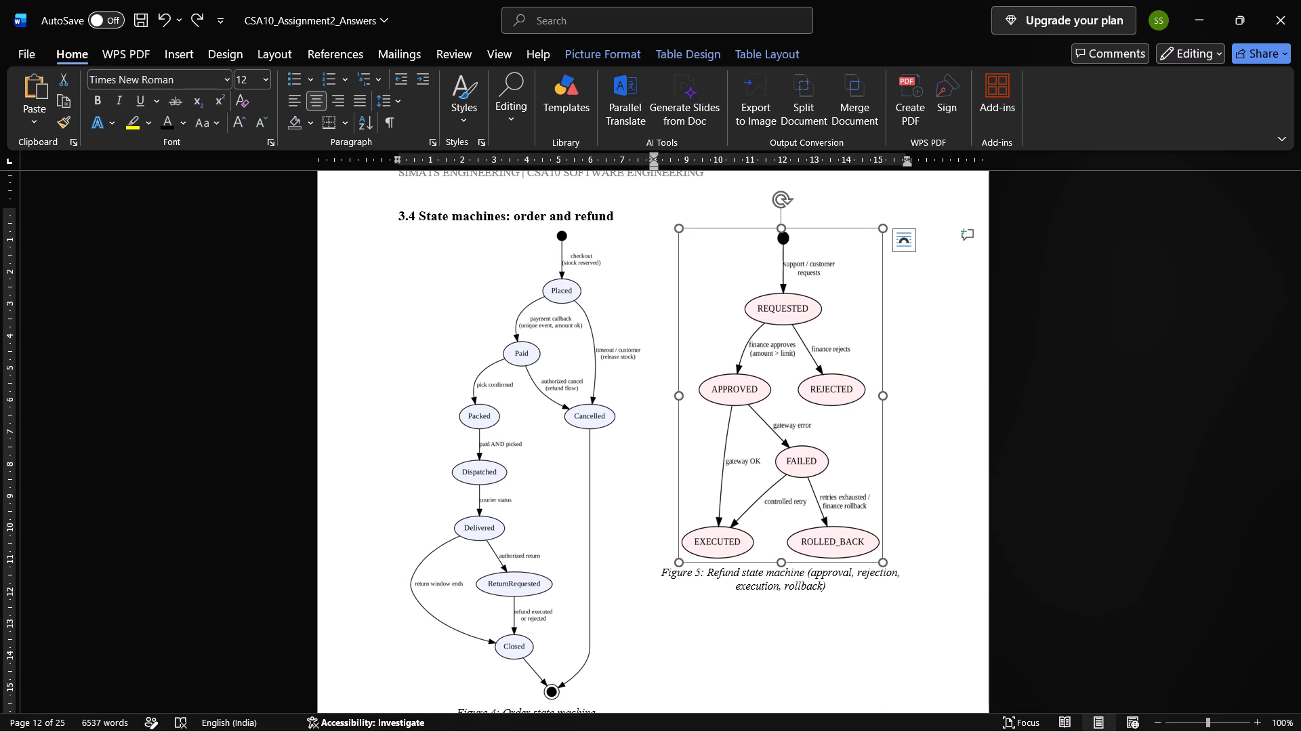
# Widen the Figure 4 order state machine diagram to about 8.1 cm.
pyautogui.scroll(-4, 973, 455)
pyautogui.click(475, 355)
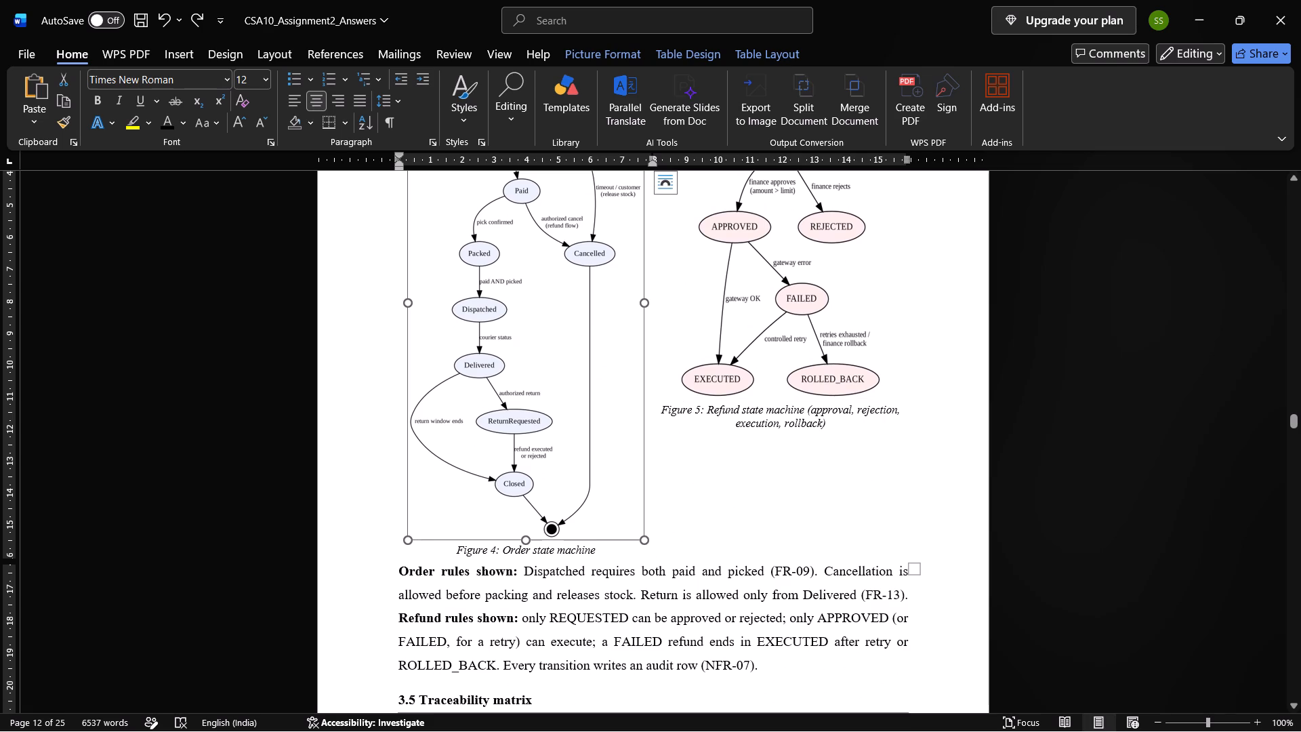
pyautogui.moveTo(642, 304); pyautogui.dragTo(666, 303)
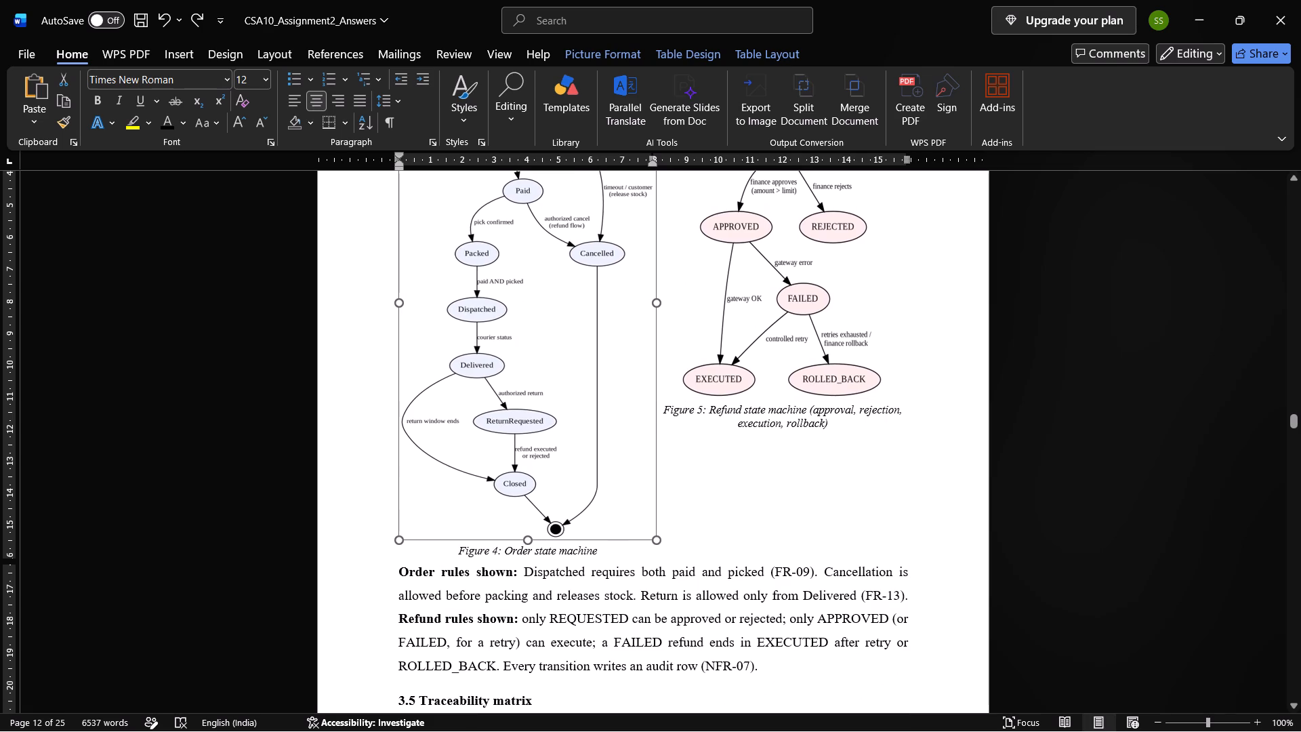
pyautogui.moveTo(666, 303); pyautogui.dragTo(667, 302)
# Widen the Figure 5 refund state machine diagram slightly, to about 6.8 cm.
pyautogui.scroll(2, 788, 326)
pyautogui.click(788, 326)
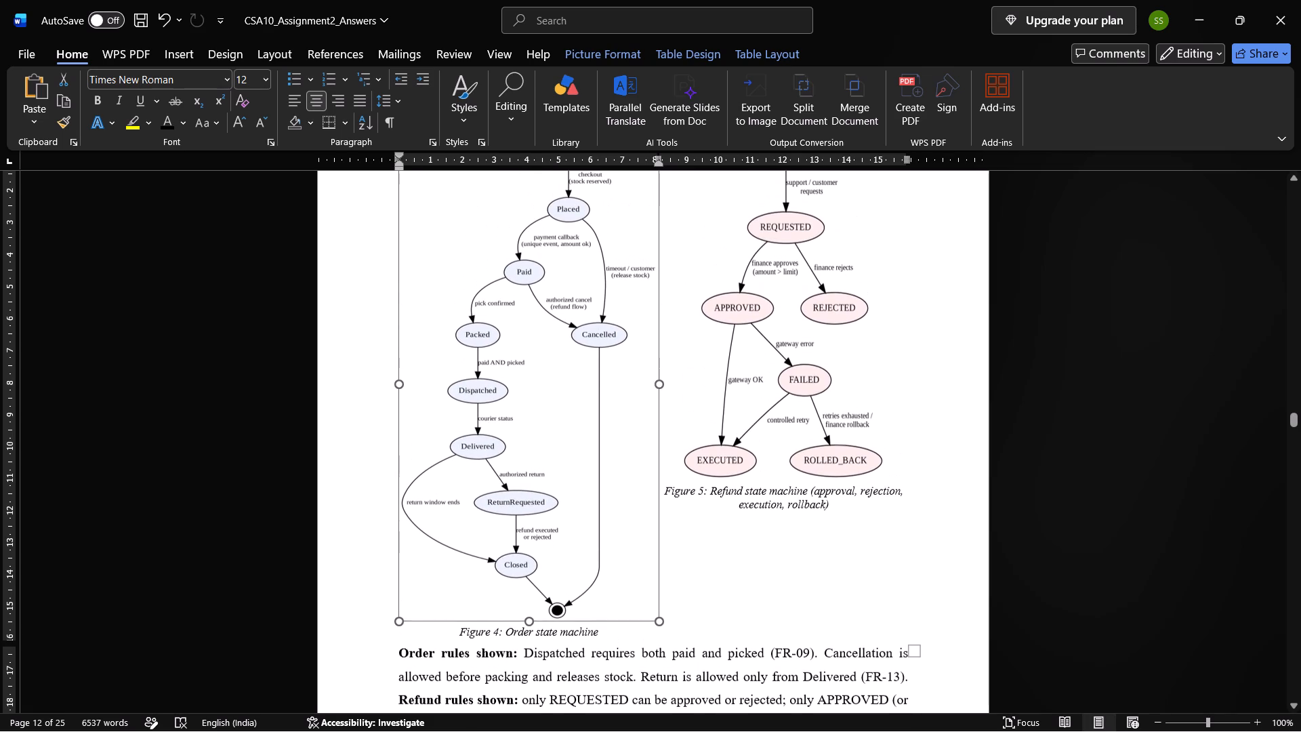
pyautogui.moveTo(888, 315); pyautogui.dragTo(900, 315)
# Stretch the Figure 4 order state machine diagram downward by about 0.6 cm, keeping section 3.4's layout intact.
pyautogui.click(571, 526)
pyautogui.moveTo(525, 626); pyautogui.dragTo(533, 643)
pyautogui.moveTo(1052, 584); pyautogui.dragTo(1088, 584)
pyautogui.scroll(6, 1010, 532)
pyautogui.scroll(-5, 1010, 531)
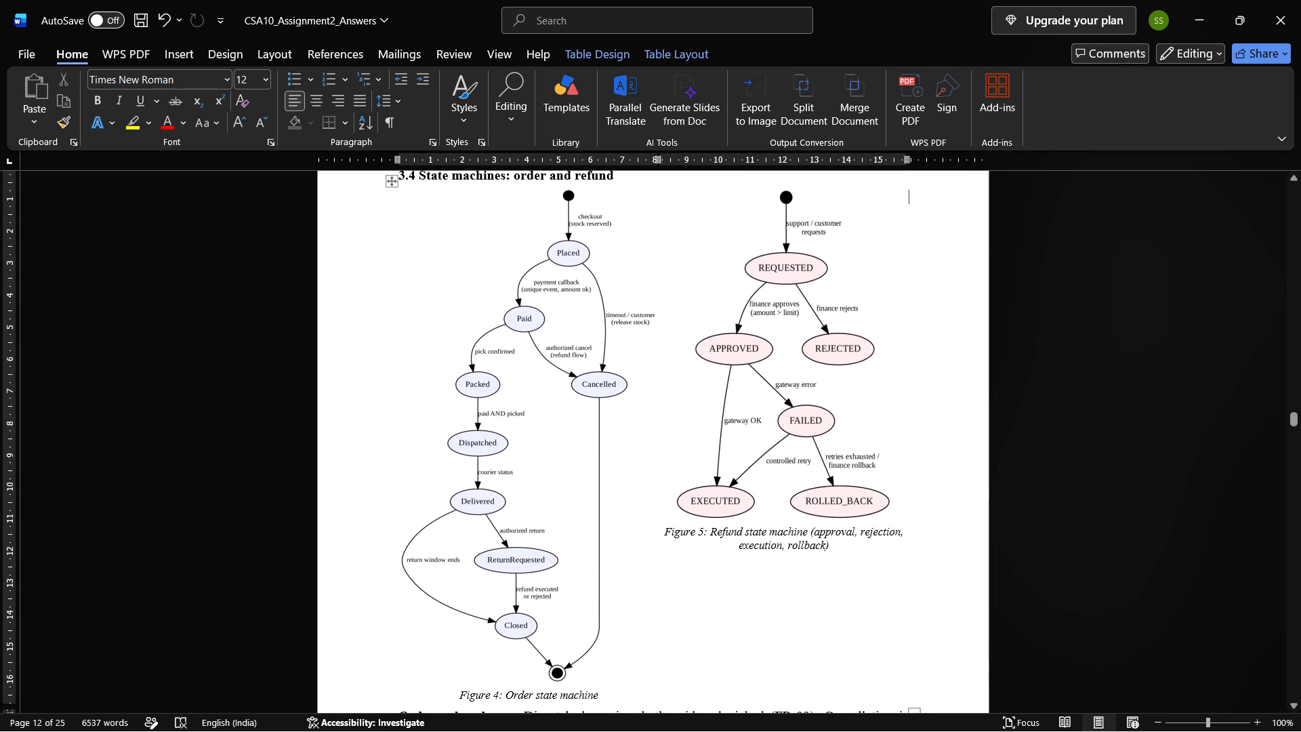
# Look through the pages following section 3.4 in single-page and multi-page views to locate the remaining diagrams.
pyautogui.scroll(-20, 987, 519)
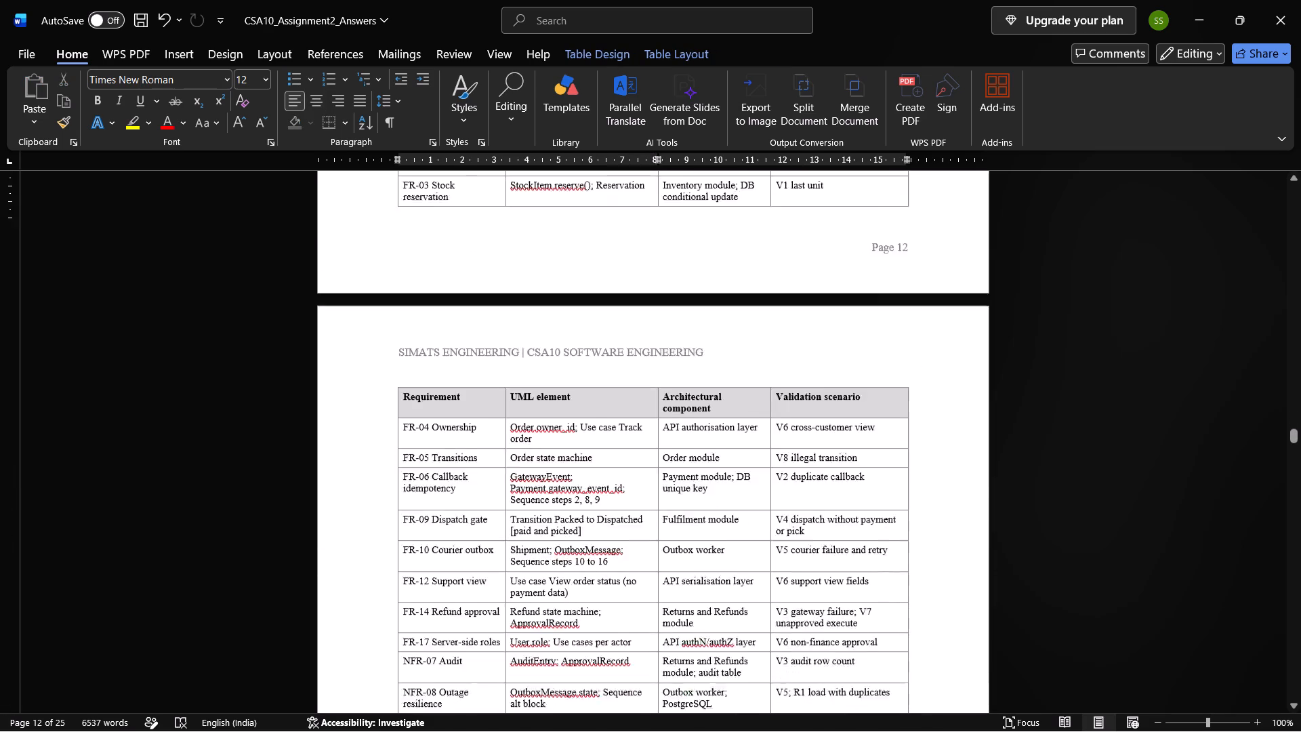
pyautogui.scroll(-17, 987, 519)
pyautogui.scroll(5, 987, 519)
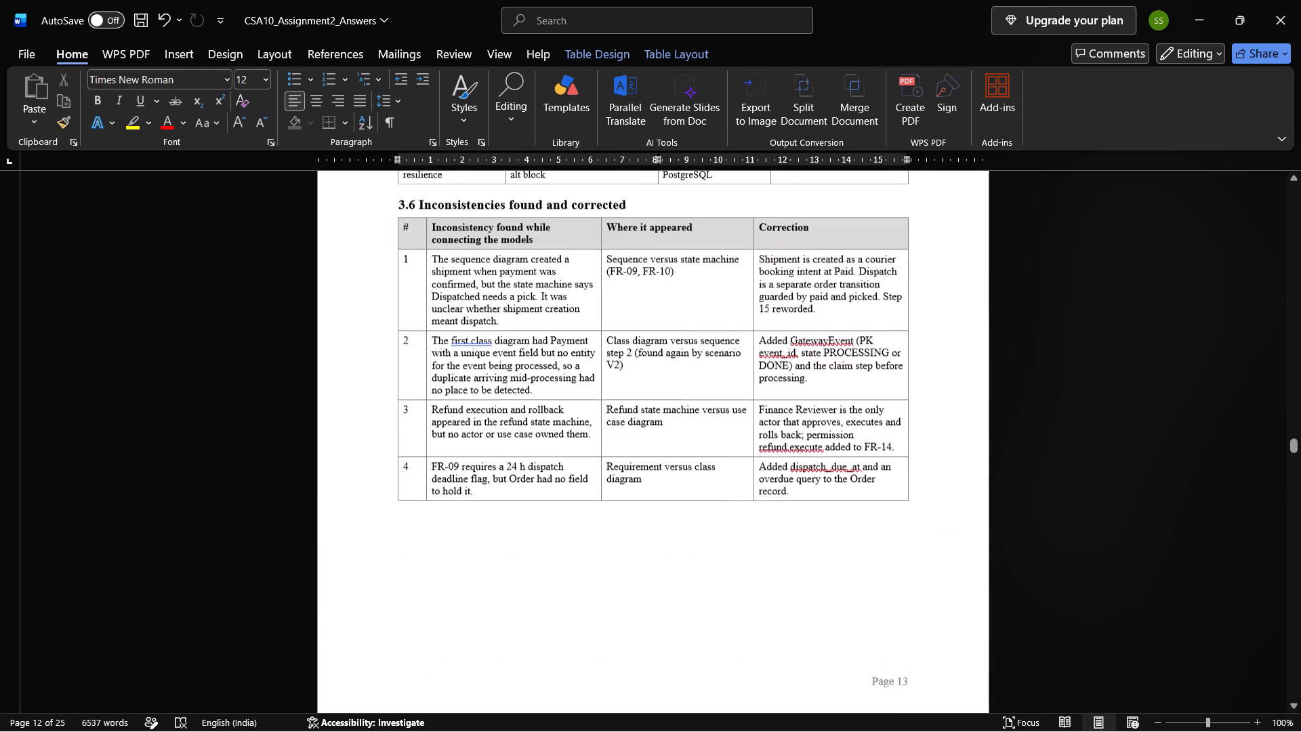
pyautogui.scroll(4, 987, 519)
pyautogui.scroll(-7, 987, 519)
pyautogui.scroll(1, 987, 518)
pyautogui.scroll(-6, 987, 518)
pyautogui.keyDown('ctrl'); pyautogui.scroll(-2, 987, 518); pyautogui.keyUp('ctrl')
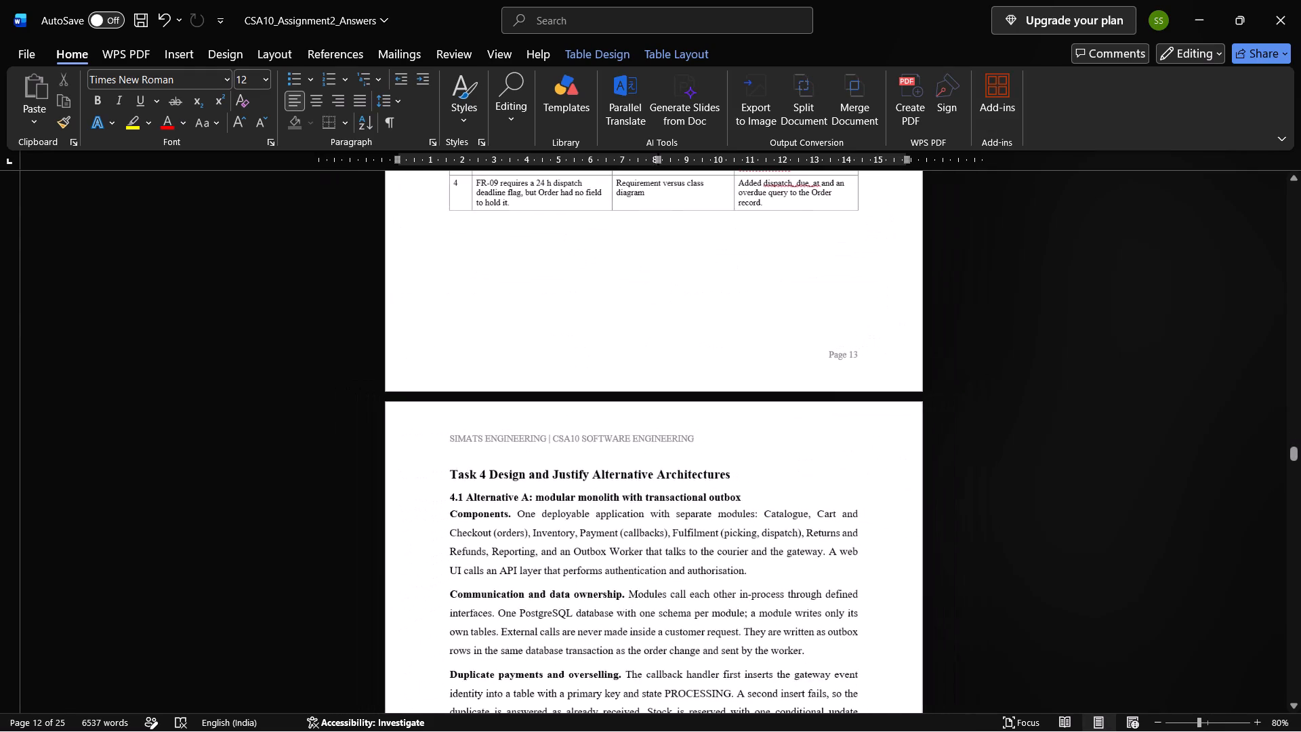
pyautogui.keyDown('ctrl'); pyautogui.scroll(-3, 987, 518); pyautogui.keyUp('ctrl')
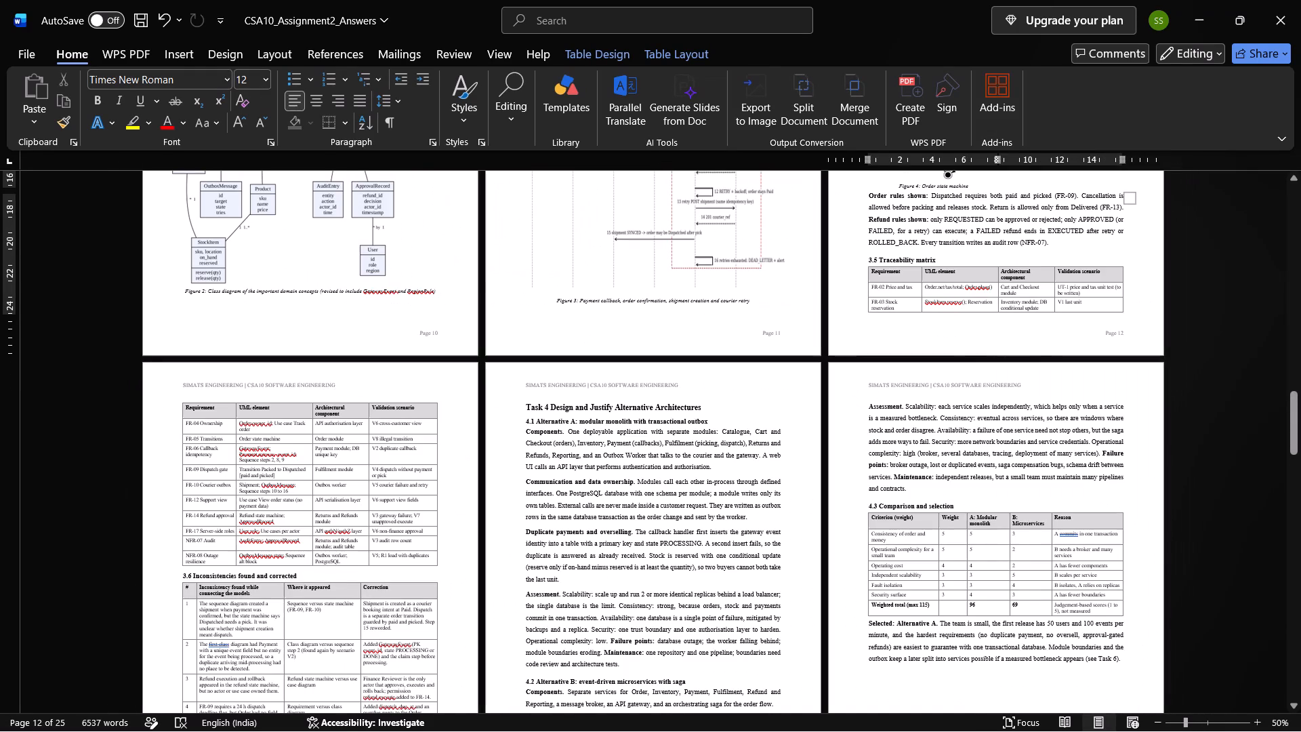
pyautogui.keyDown('ctrl'); pyautogui.scroll(-2, 942, 563); pyautogui.keyUp('ctrl')
pyautogui.scroll(-5, 964, 542)
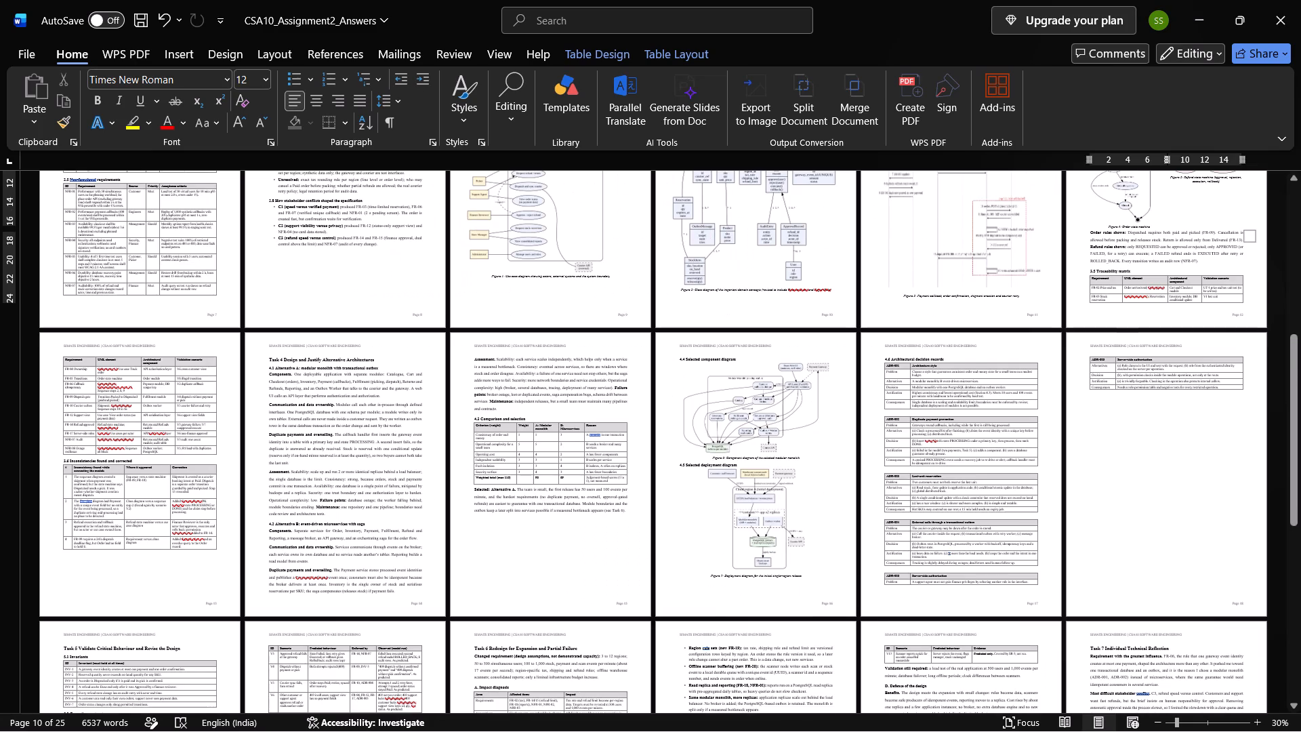
pyautogui.scroll(-8, 964, 542)
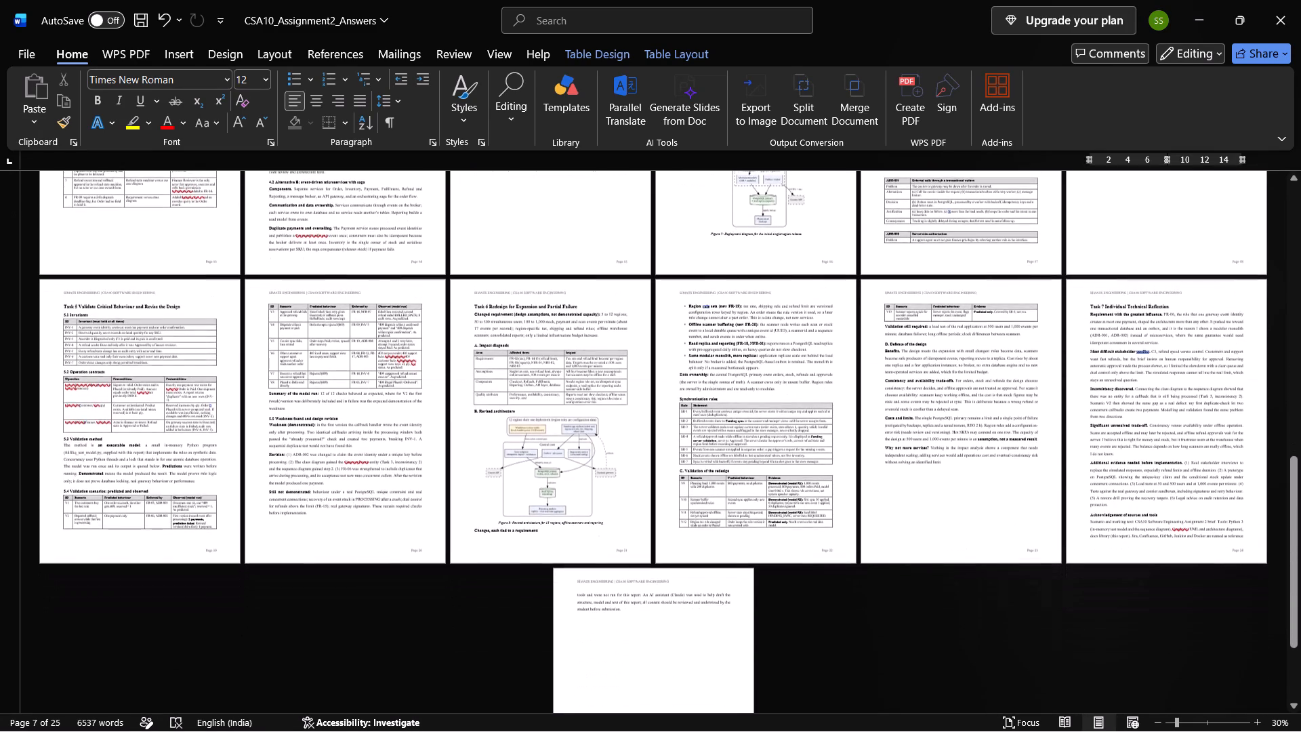
pyautogui.keyDown('ctrl'); pyautogui.scroll(5, 554, 523); pyautogui.keyUp('ctrl')
pyautogui.scroll(-3, 554, 521)
pyautogui.hscroll(-1, 554, 521)
pyautogui.scroll(-1, 554, 521)
pyautogui.hscroll(-4, 554, 521)
pyautogui.hscroll(-1, 825, 436)
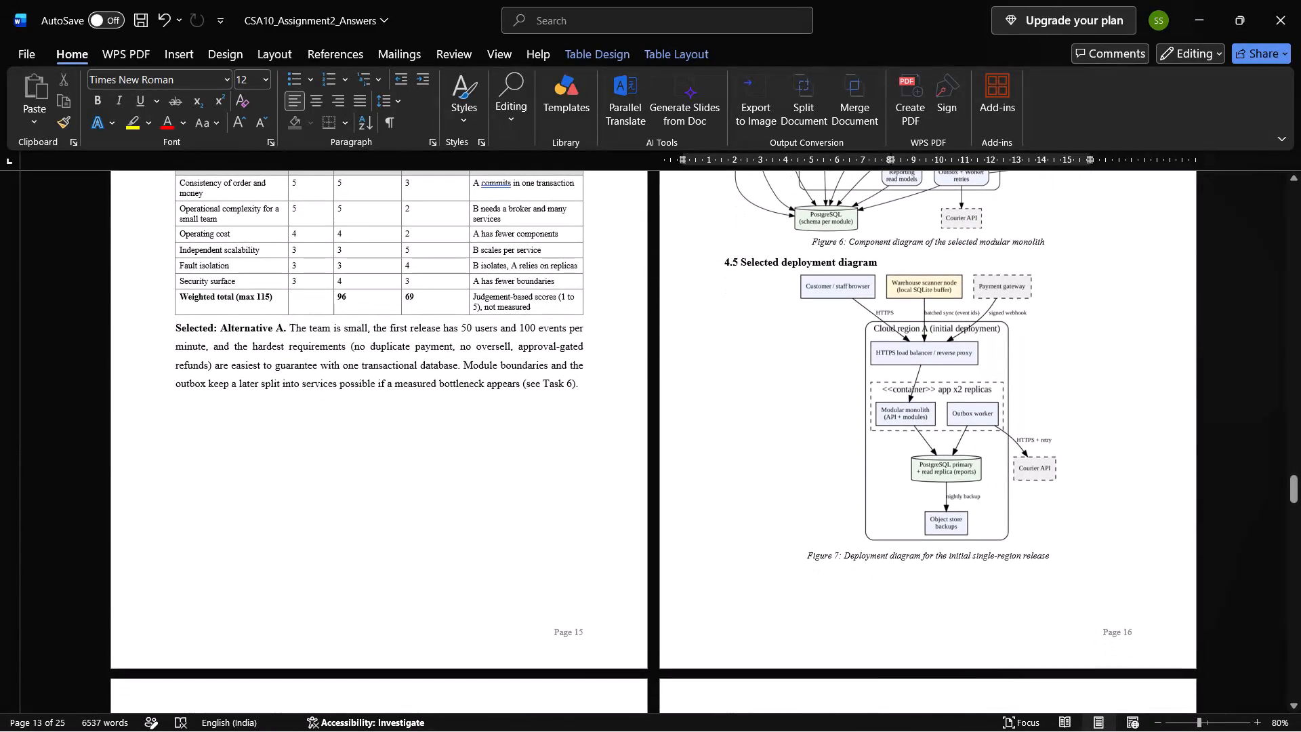
# Stretch the Figure 6 component diagram in section 4.4 downward to a height of about 11.2 cm.
pyautogui.scroll(4, 836, 436)
pyautogui.scroll(-1, 873, 456)
pyautogui.click(879, 470)
pyautogui.scroll(-3, 879, 470)
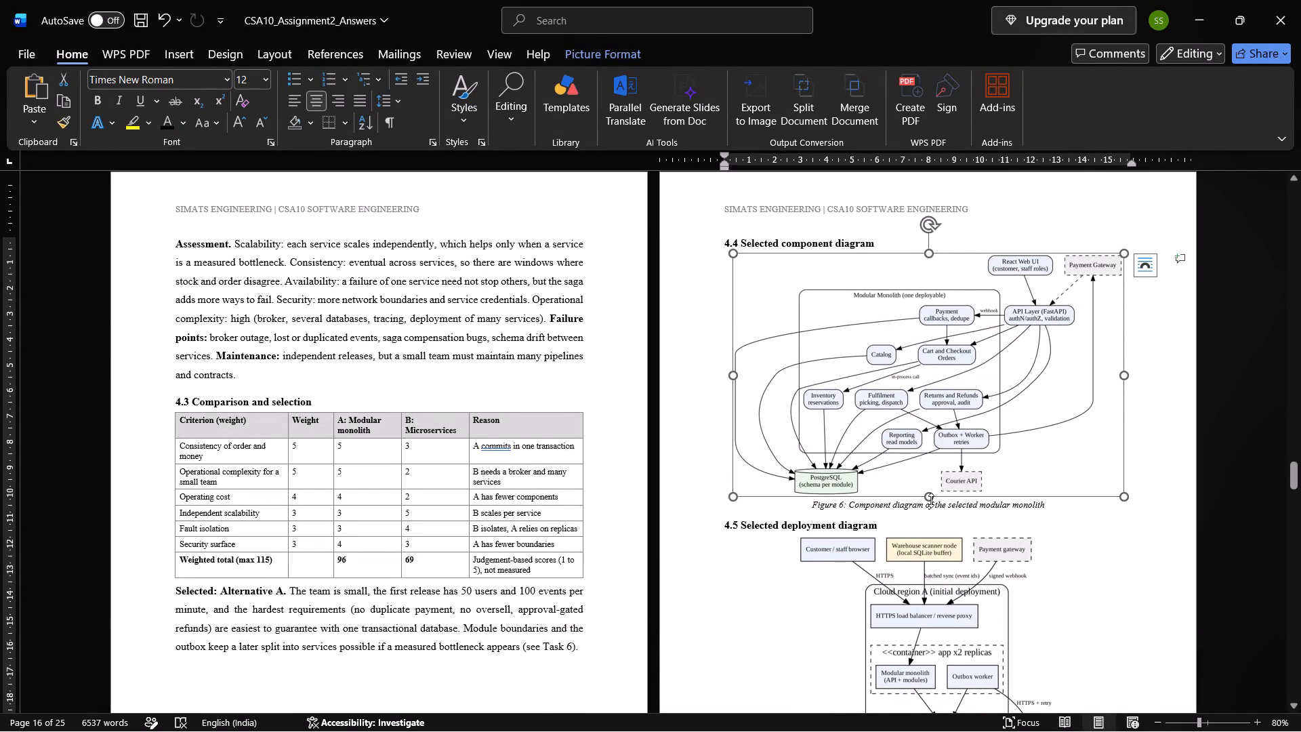
pyautogui.moveTo(929, 493); pyautogui.dragTo(931, 536)
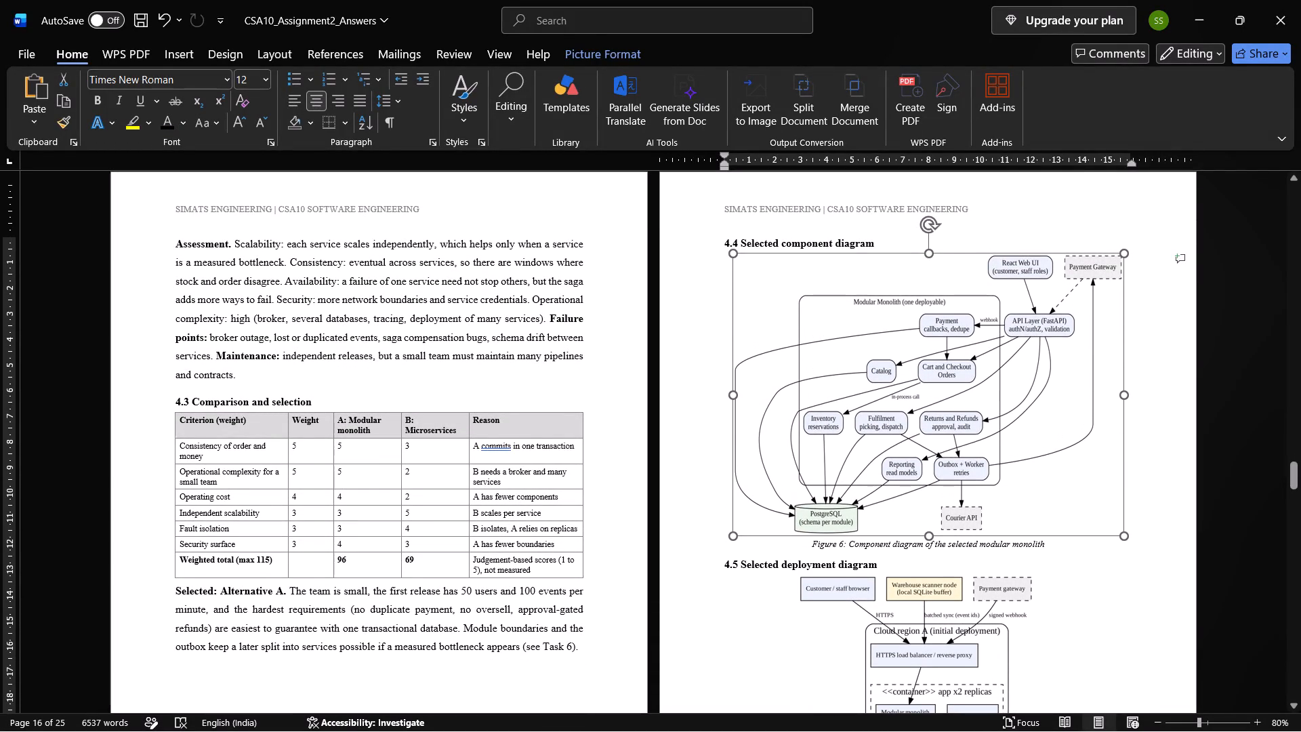
pyautogui.moveTo(931, 536); pyautogui.dragTo(932, 540)
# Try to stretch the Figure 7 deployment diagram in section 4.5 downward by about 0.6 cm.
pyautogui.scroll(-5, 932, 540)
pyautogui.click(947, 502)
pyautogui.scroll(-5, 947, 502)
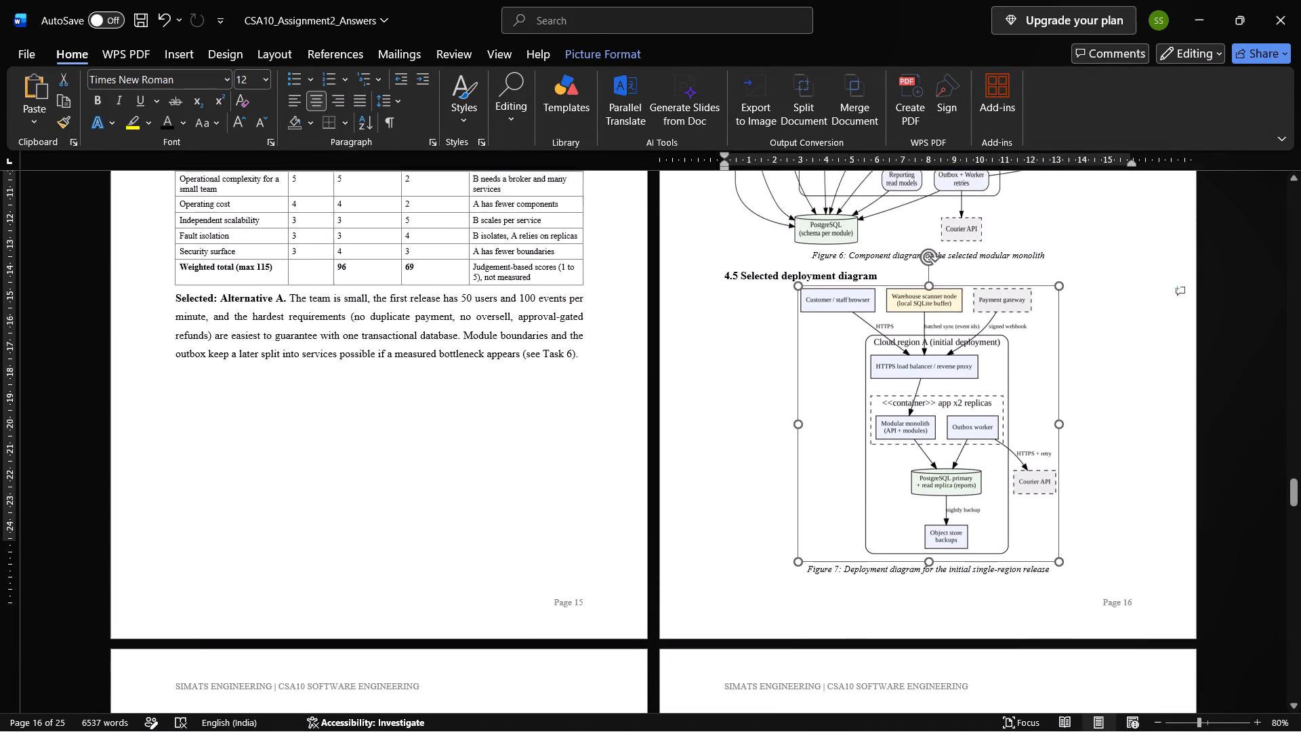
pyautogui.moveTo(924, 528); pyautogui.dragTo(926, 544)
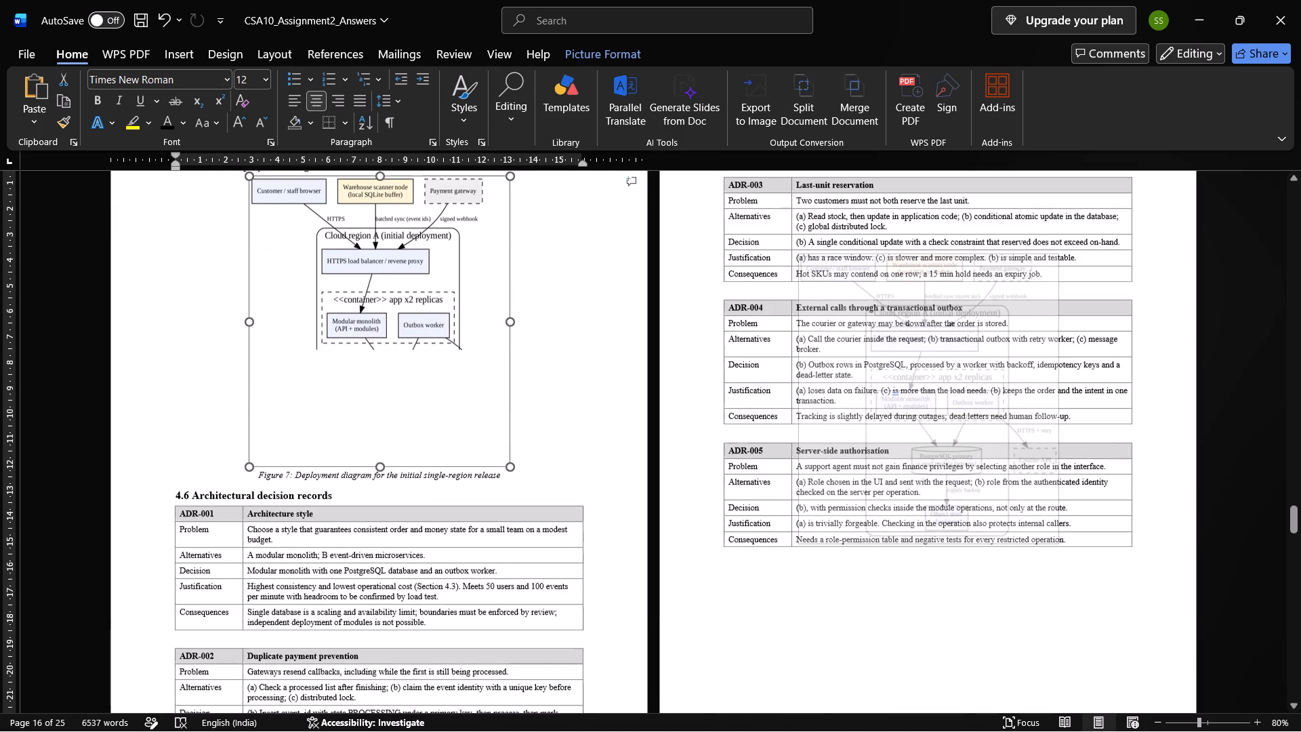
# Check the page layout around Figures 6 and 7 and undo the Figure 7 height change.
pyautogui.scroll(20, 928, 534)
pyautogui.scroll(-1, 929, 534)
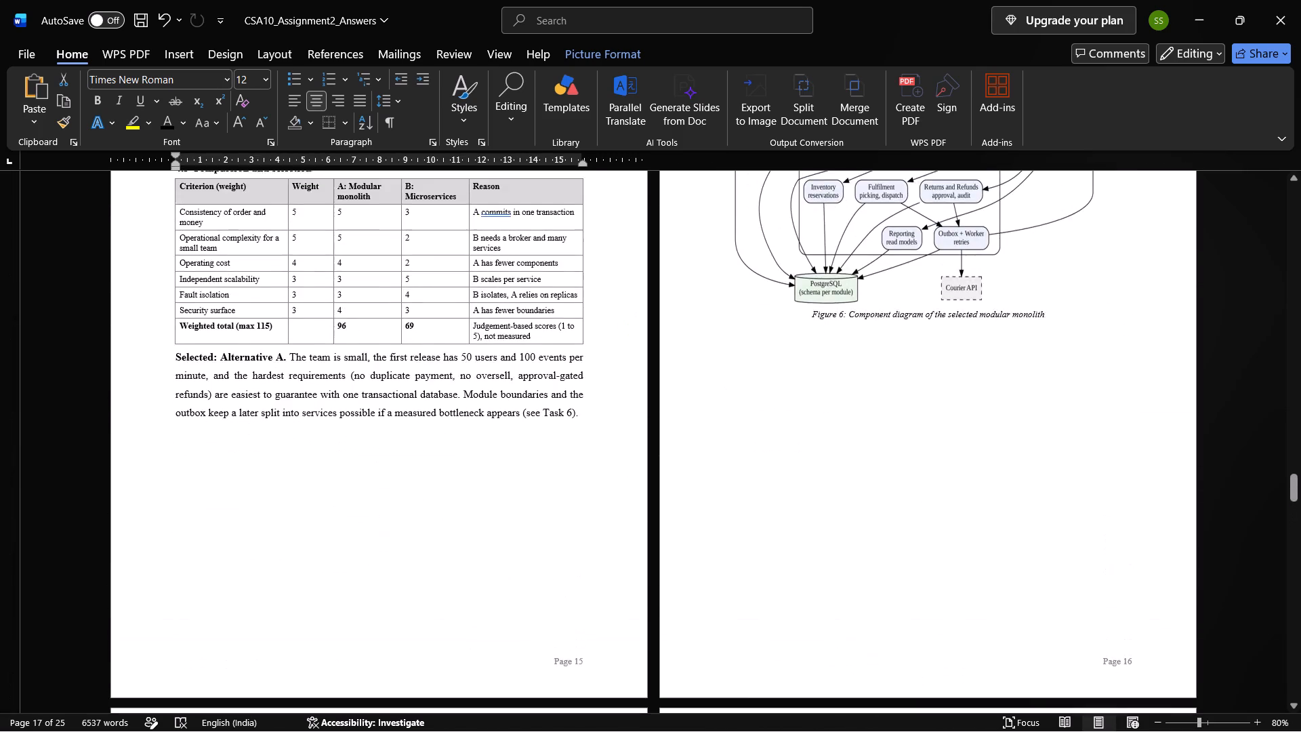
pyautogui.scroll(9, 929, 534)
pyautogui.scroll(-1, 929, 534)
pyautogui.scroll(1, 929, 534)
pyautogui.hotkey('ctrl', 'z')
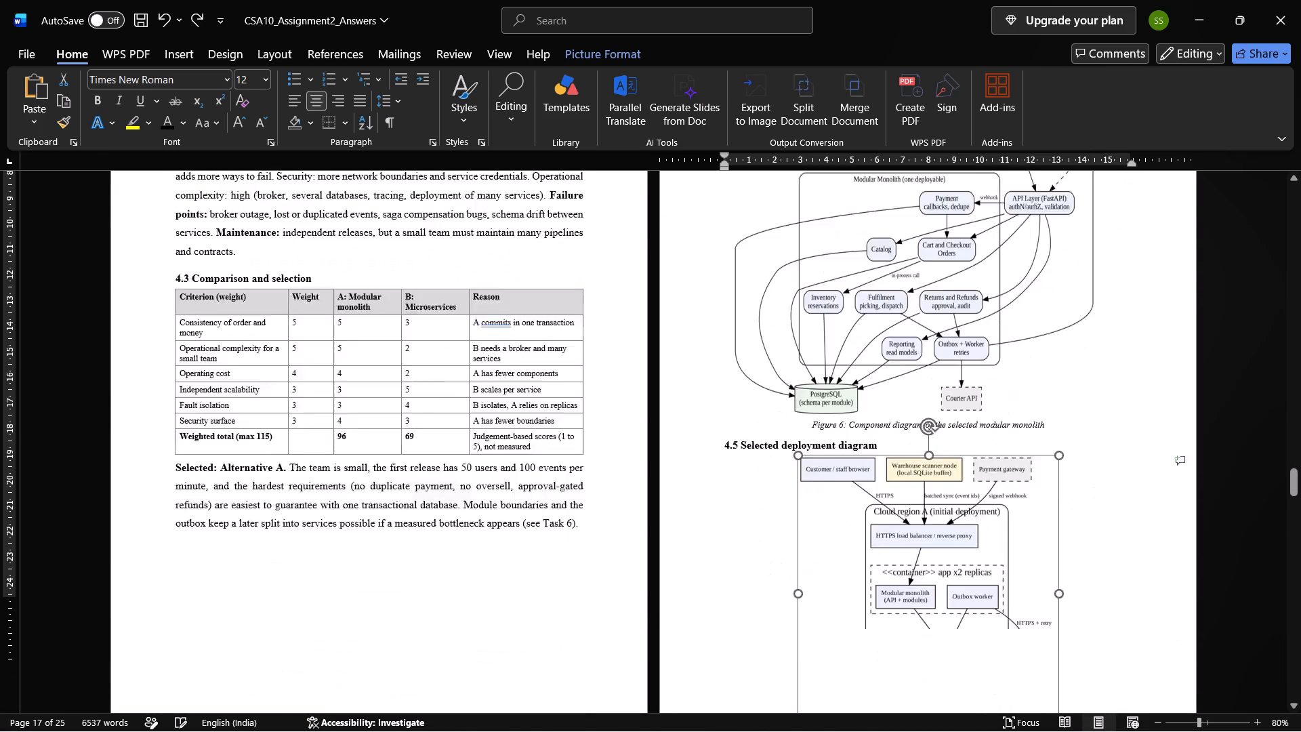
# Widen the Figure 7 deployment diagram to about 12.3 cm, leaving its height as it is.
pyautogui.scroll(9, 929, 534)
pyautogui.click(924, 447)
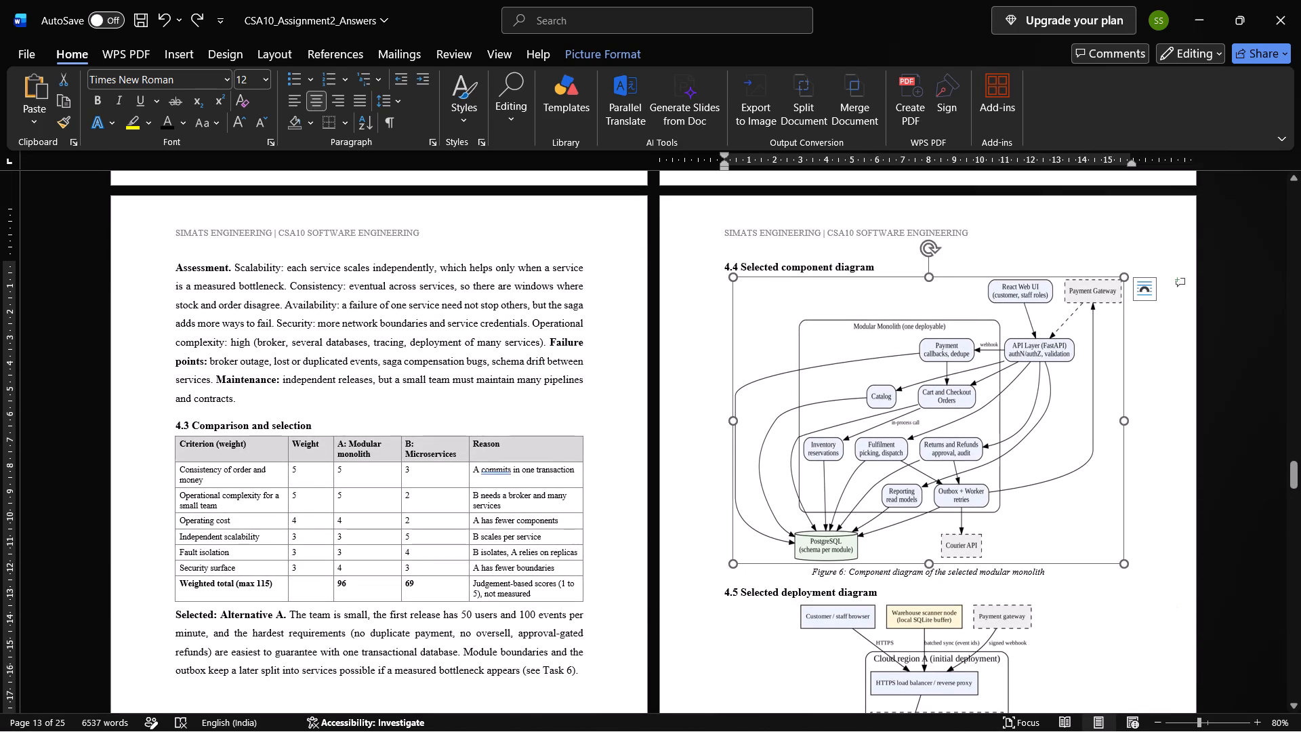
pyautogui.scroll(-5, 1172, 507)
pyautogui.scroll(-2, 1006, 493)
pyautogui.click(1005, 495)
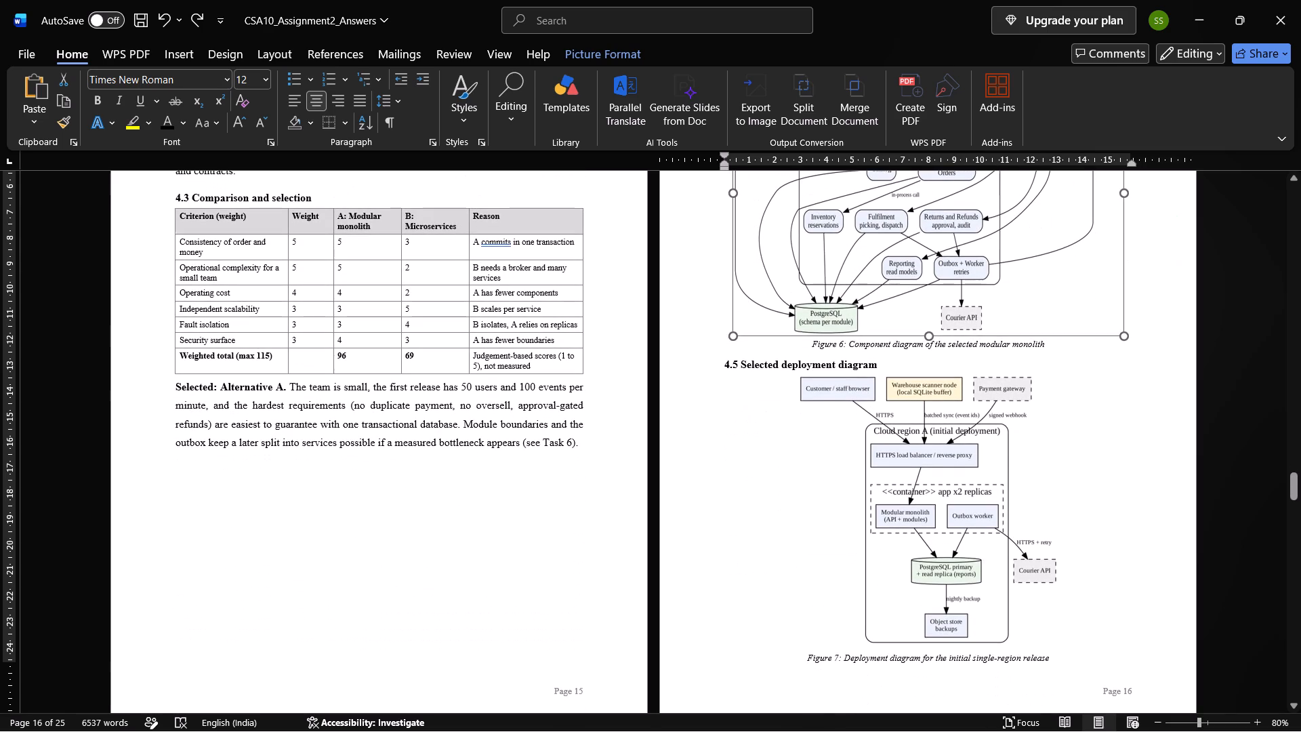
pyautogui.moveTo(1056, 512); pyautogui.dragTo(1107, 510)
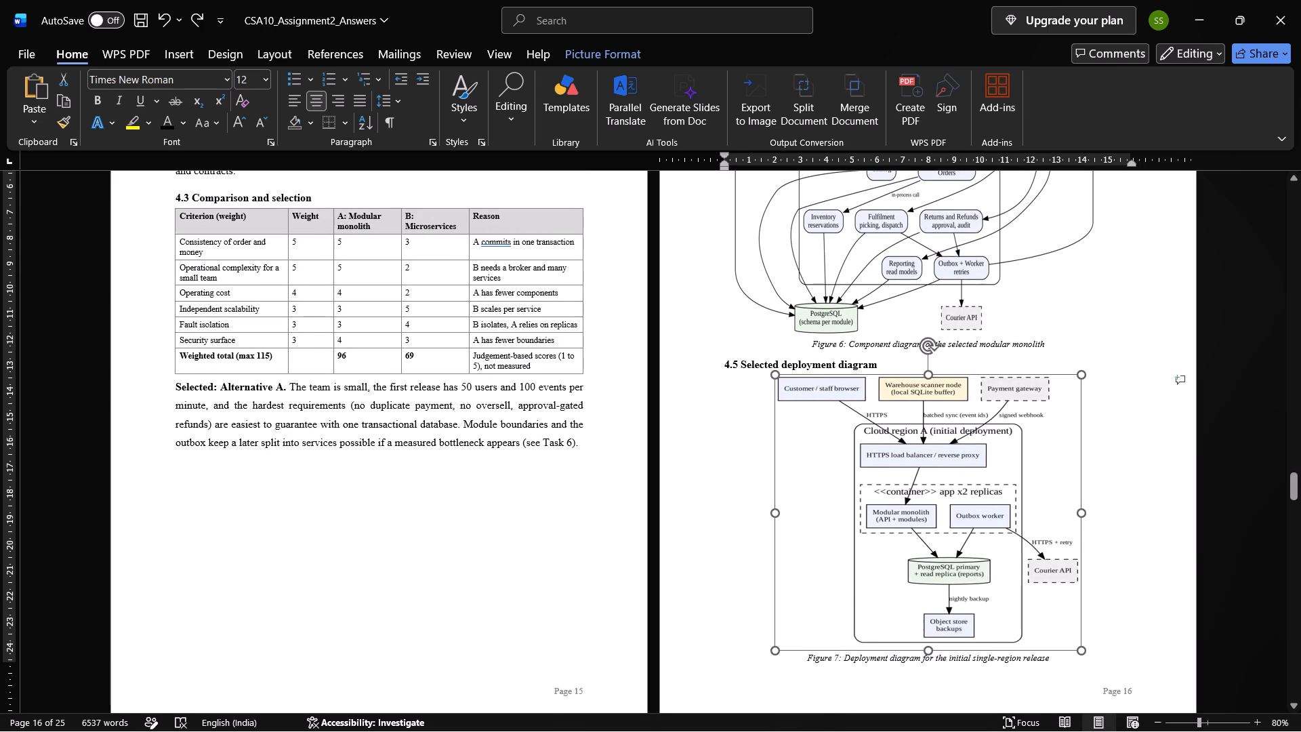
pyautogui.moveTo(1107, 510); pyautogui.dragTo(1115, 510)
pyautogui.click(1003, 556)
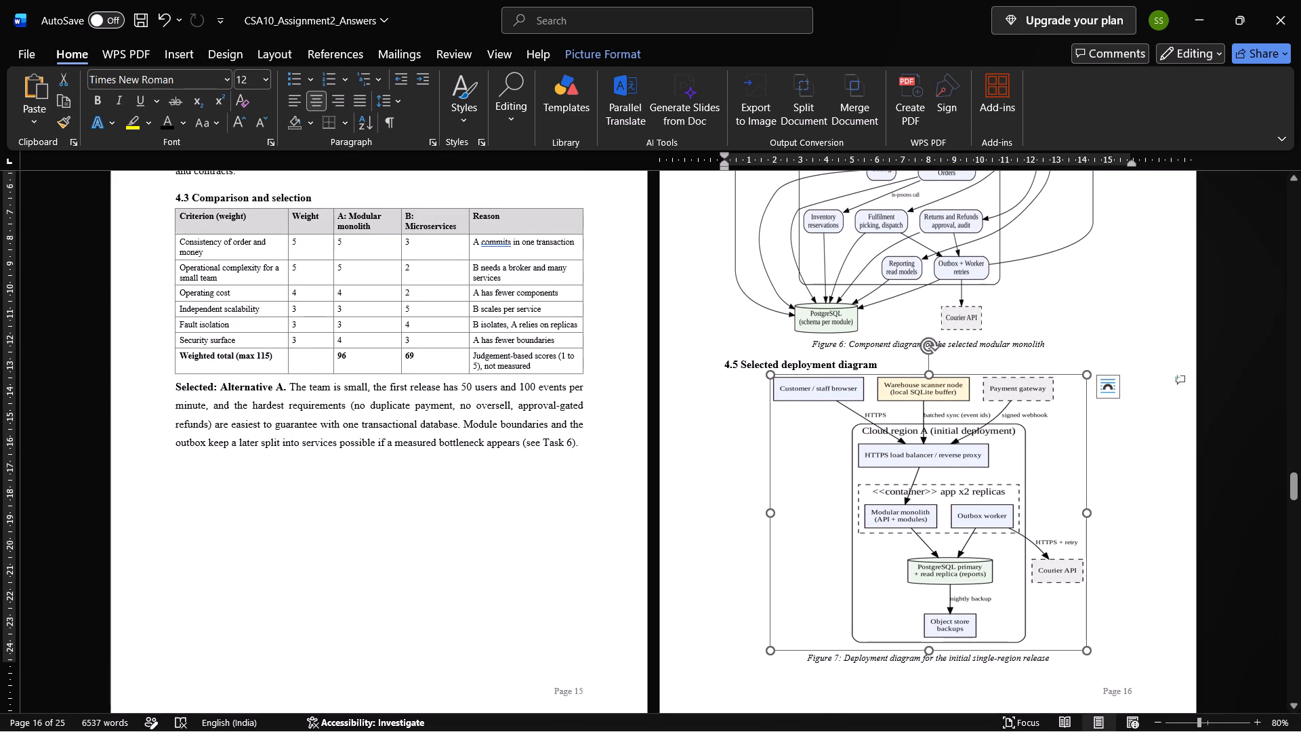
pyautogui.click(927, 649)
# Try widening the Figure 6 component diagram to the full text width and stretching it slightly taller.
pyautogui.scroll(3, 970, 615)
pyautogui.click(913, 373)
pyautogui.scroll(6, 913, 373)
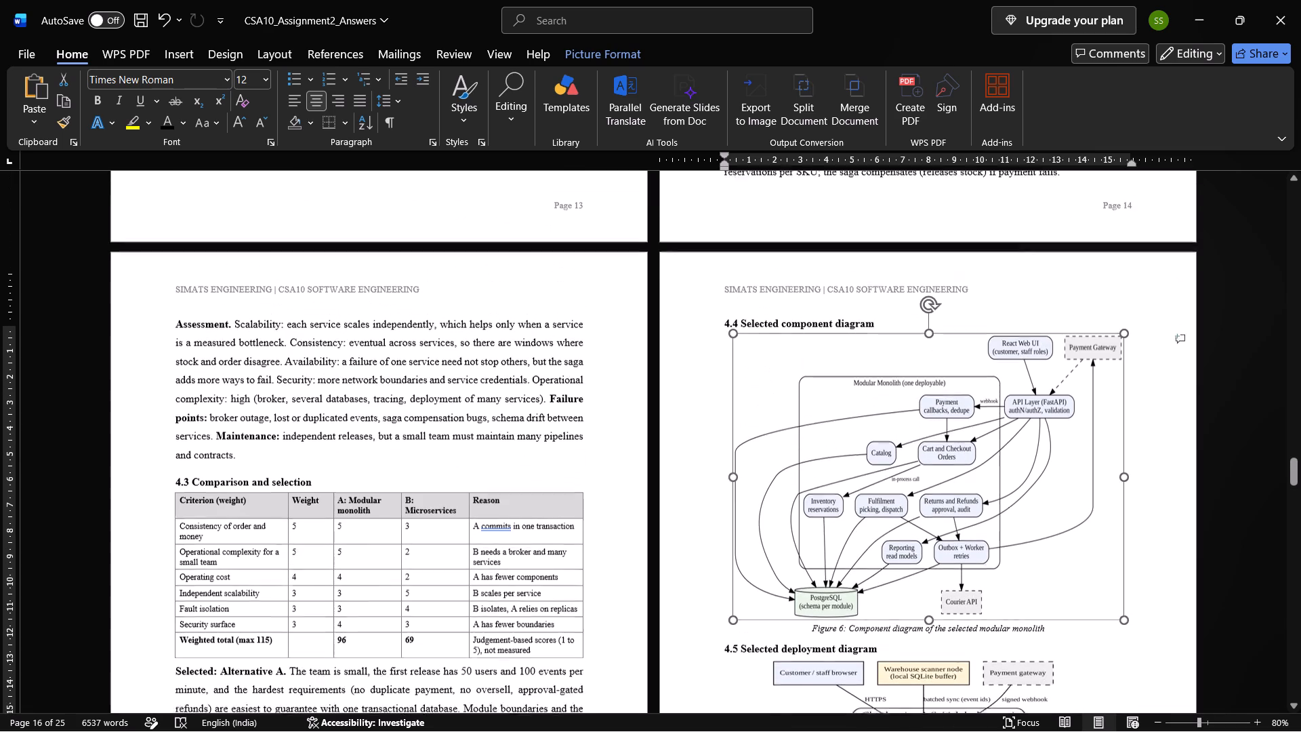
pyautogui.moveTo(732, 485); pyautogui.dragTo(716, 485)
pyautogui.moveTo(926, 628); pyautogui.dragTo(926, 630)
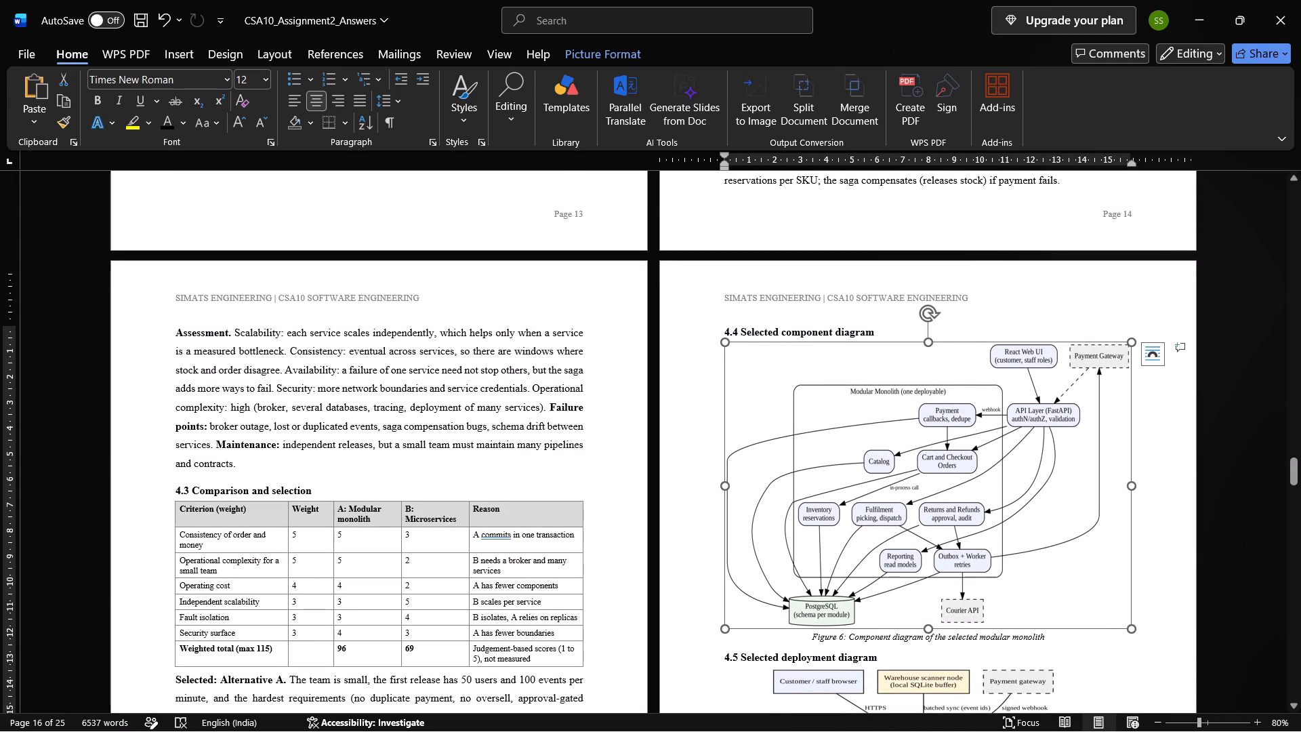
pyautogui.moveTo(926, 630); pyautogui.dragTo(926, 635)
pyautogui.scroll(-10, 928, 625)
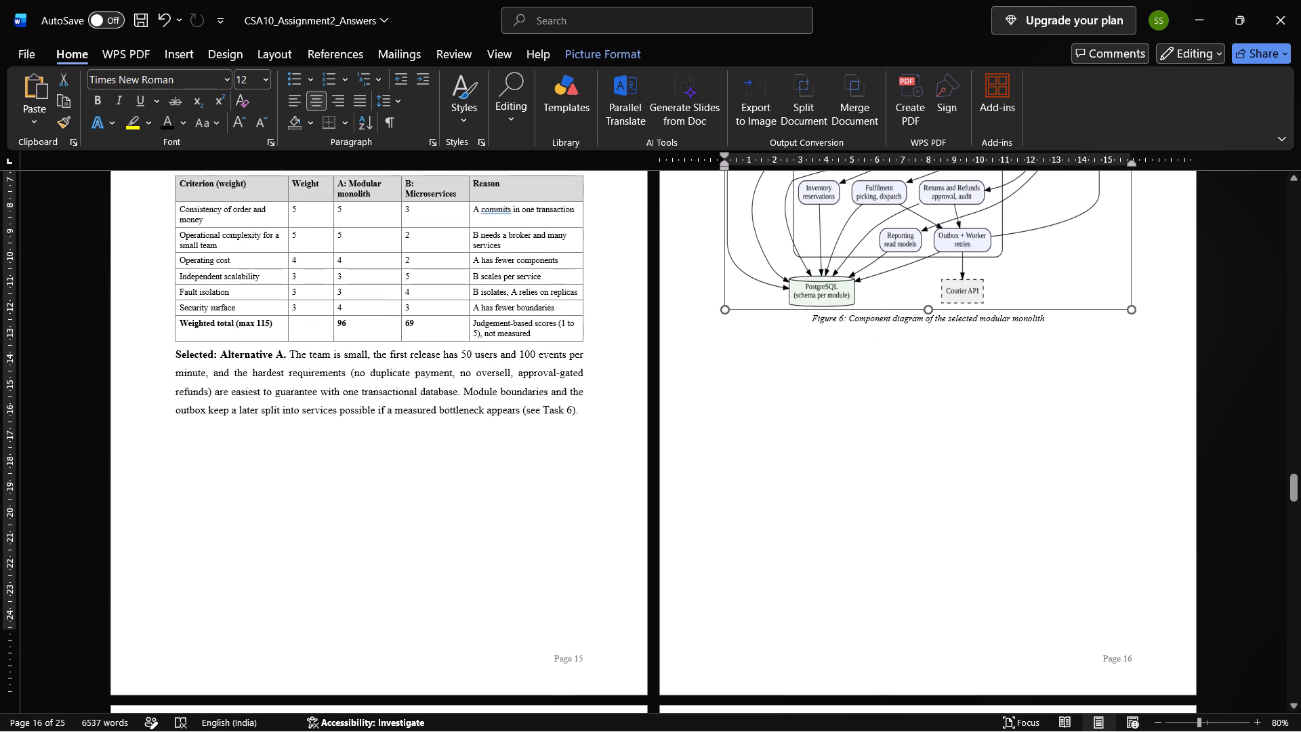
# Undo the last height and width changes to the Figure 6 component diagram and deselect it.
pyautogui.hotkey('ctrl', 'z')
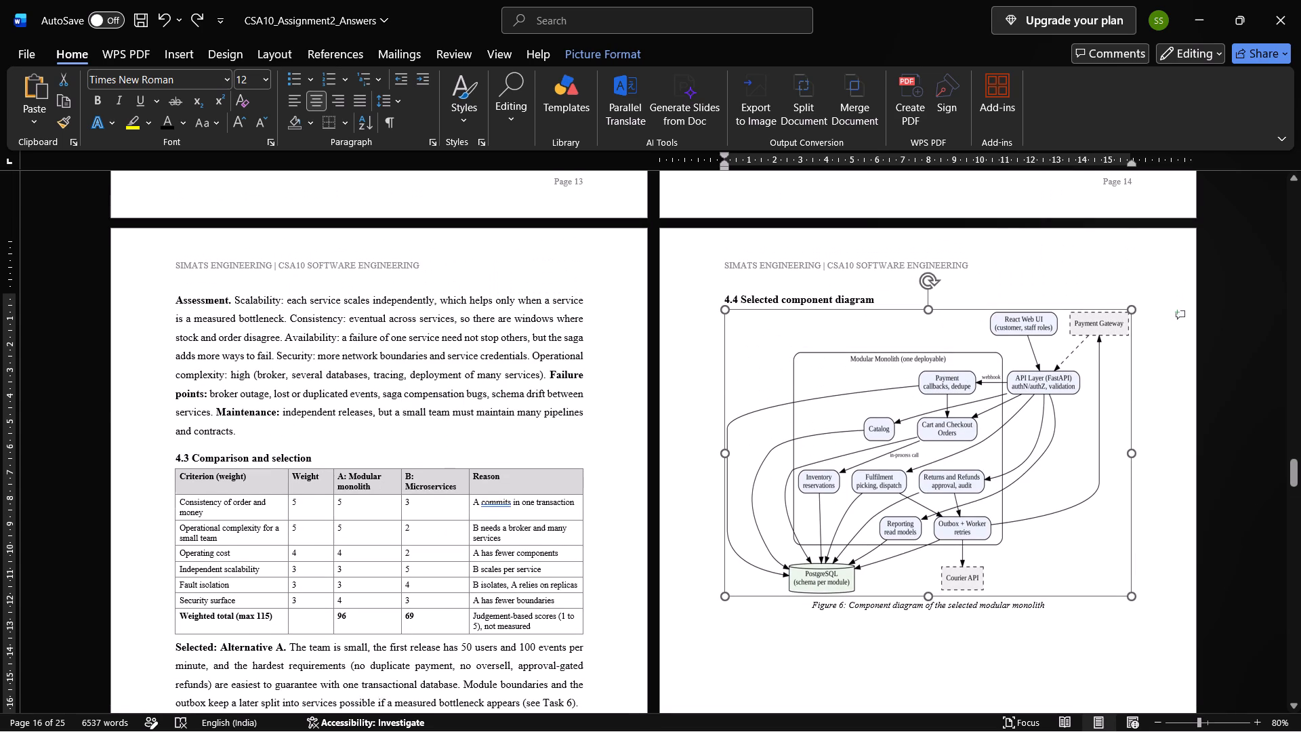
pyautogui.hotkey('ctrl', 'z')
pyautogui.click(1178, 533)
# Review the placement of Figures 6 and 7, and look through the following pages for the next diagram.
pyautogui.scroll(-3, 1178, 530)
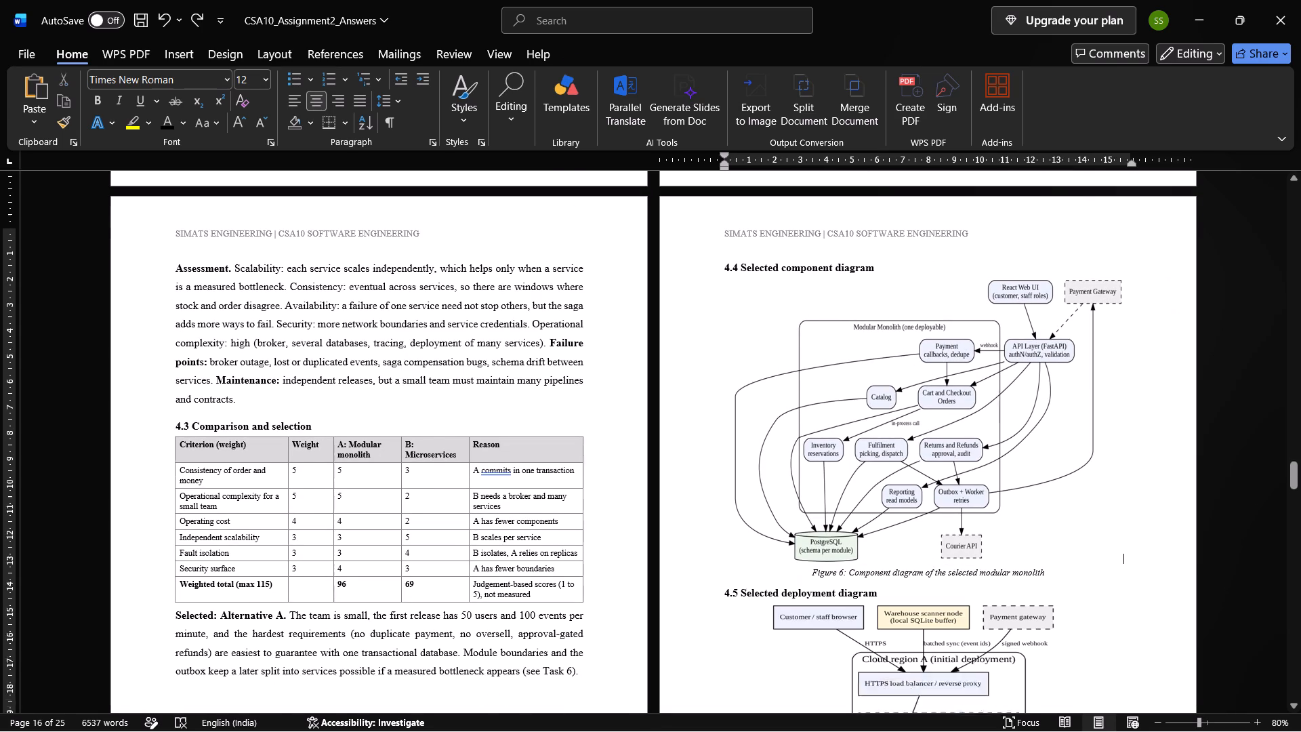
pyautogui.scroll(-10, 1178, 530)
pyautogui.scroll(9, 1124, 513)
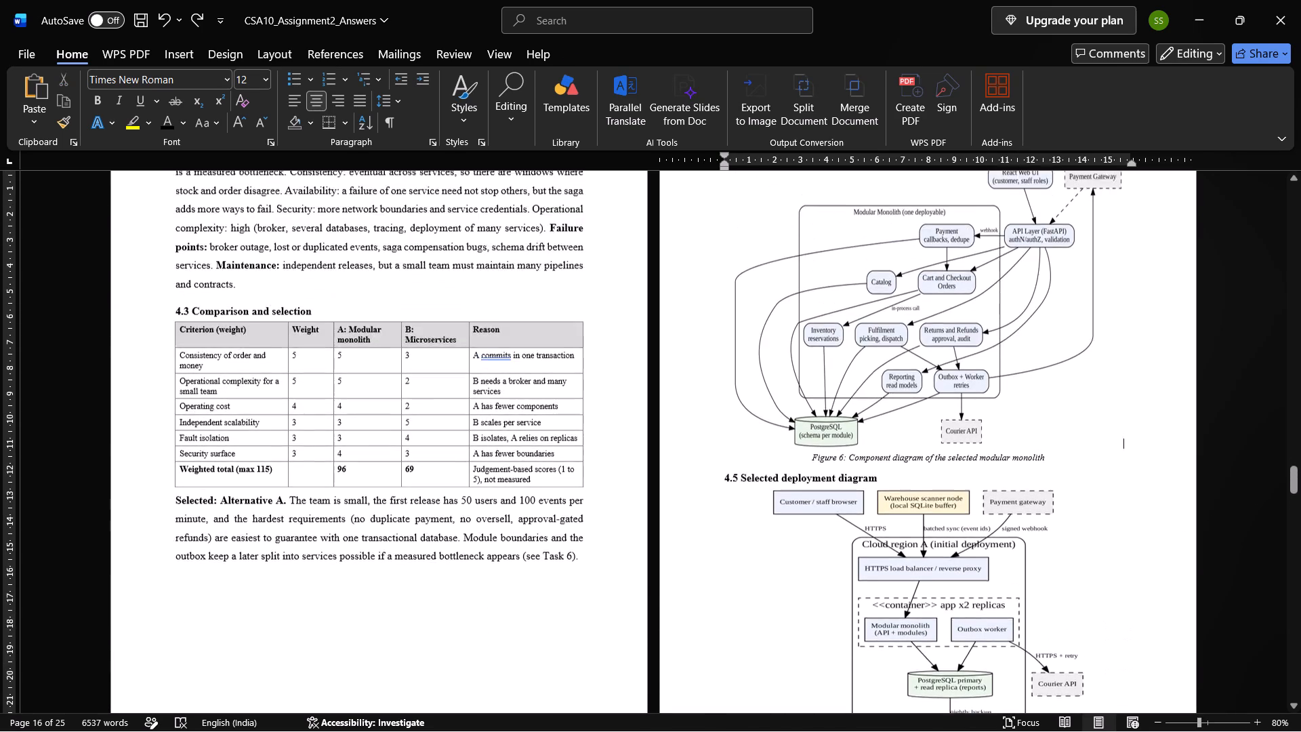
pyautogui.scroll(6, 1122, 516)
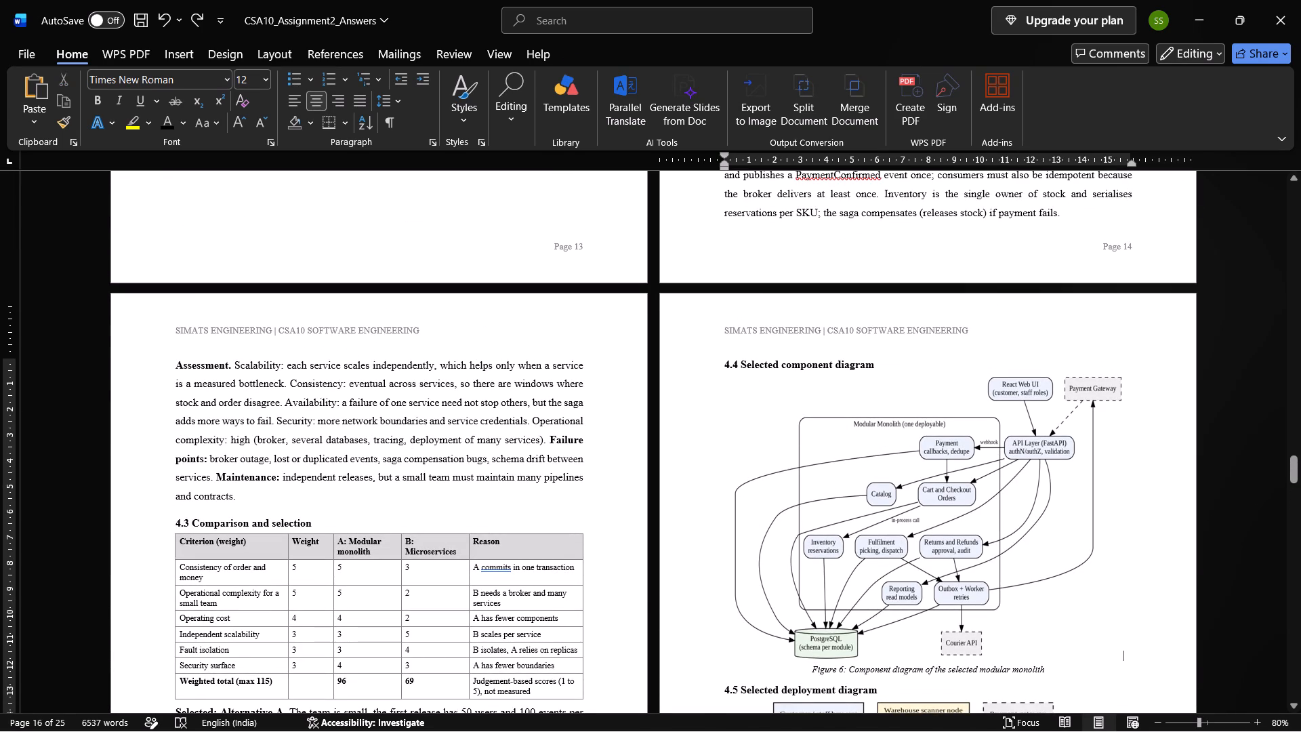
pyautogui.scroll(3, 1126, 544)
pyautogui.scroll(-3, 1126, 544)
pyautogui.scroll(1, 1126, 544)
pyautogui.scroll(-20, 1126, 544)
pyautogui.scroll(-1, 1126, 544)
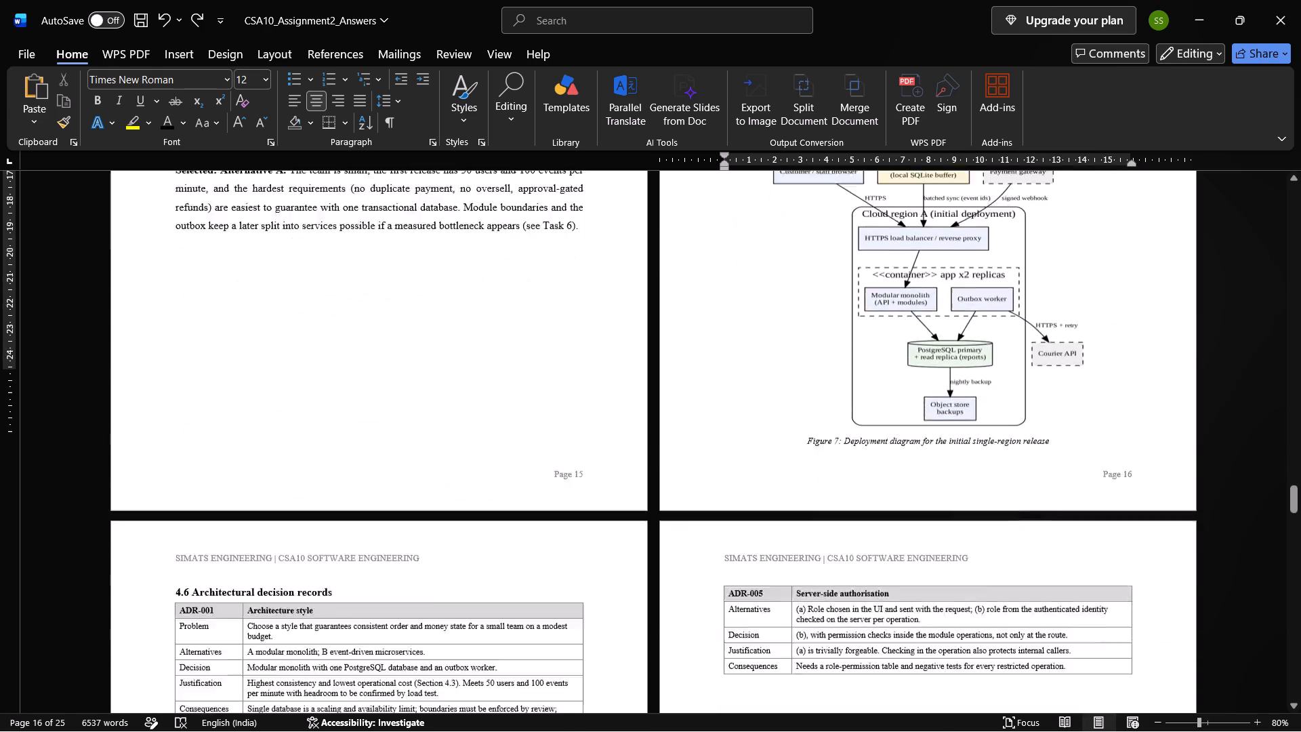
pyautogui.scroll(-20, 1126, 544)
pyautogui.scroll(-19, 1126, 544)
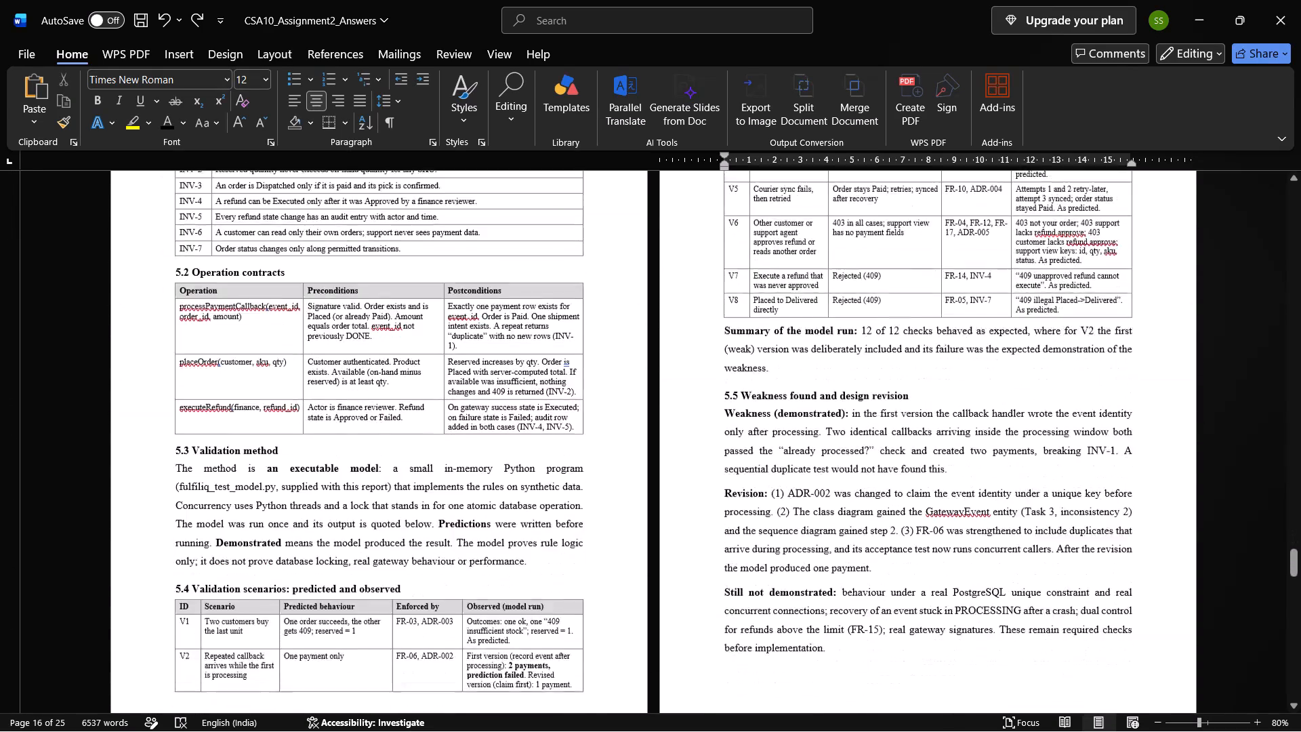
pyautogui.scroll(-16, 1126, 544)
pyautogui.scroll(1, 1126, 544)
pyautogui.scroll(-7, 1126, 544)
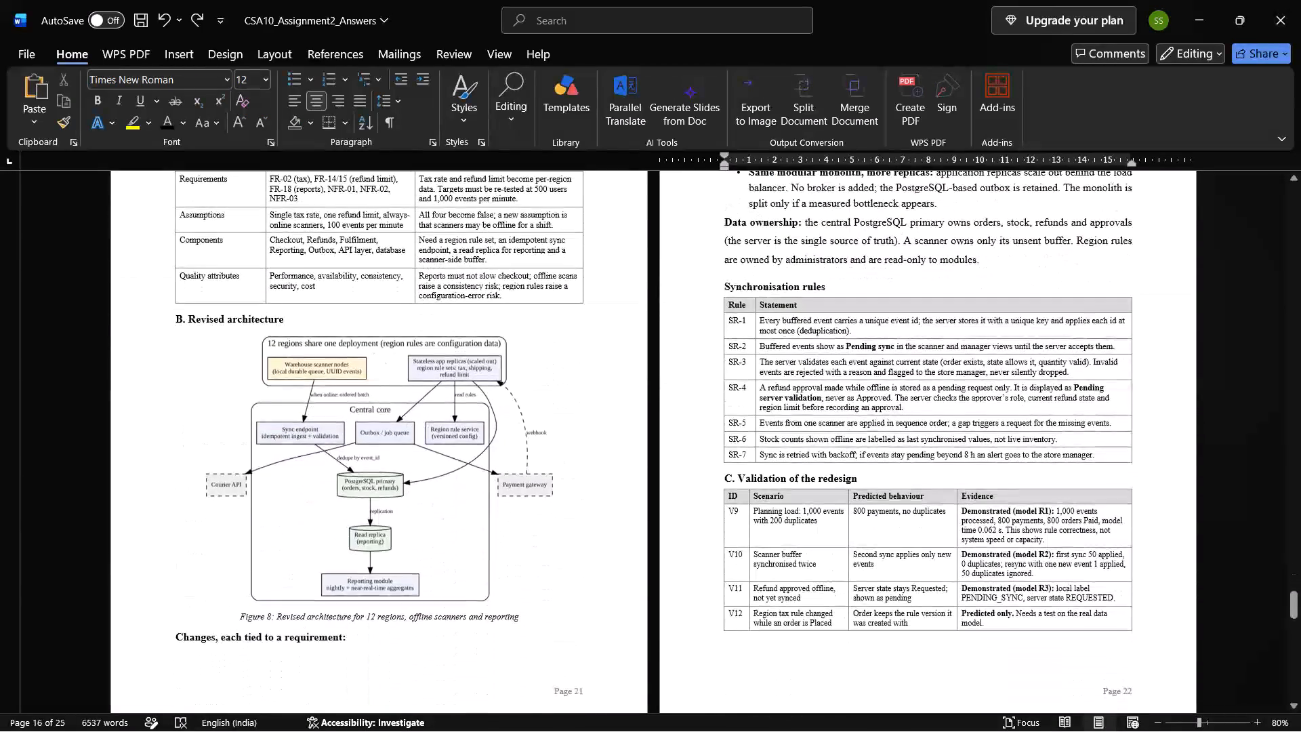
# Enlarge the Figure 8 revised architecture diagram to about 15.4 cm wide and 11.7 cm tall.
pyautogui.scroll(-1, 708, 536)
pyautogui.click(355, 375)
pyautogui.scroll(6, 356, 375)
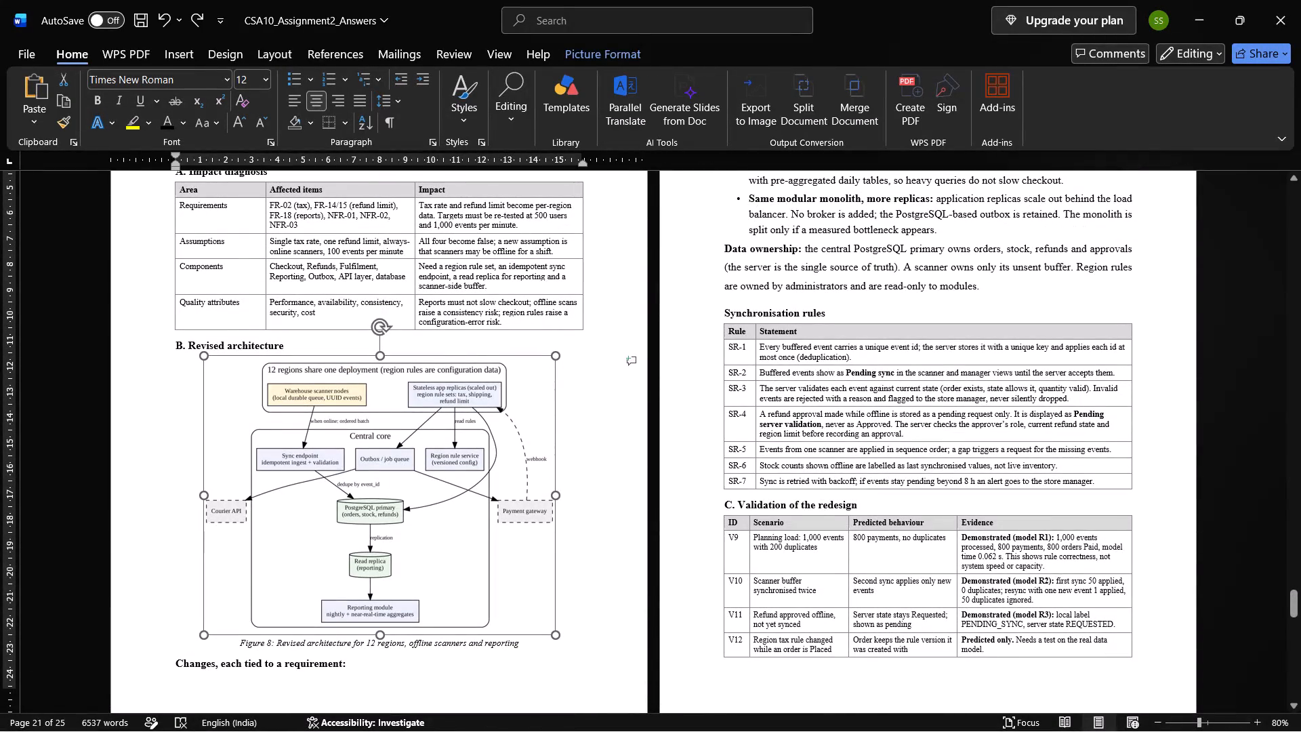
pyautogui.moveTo(377, 634); pyautogui.dragTo(385, 656)
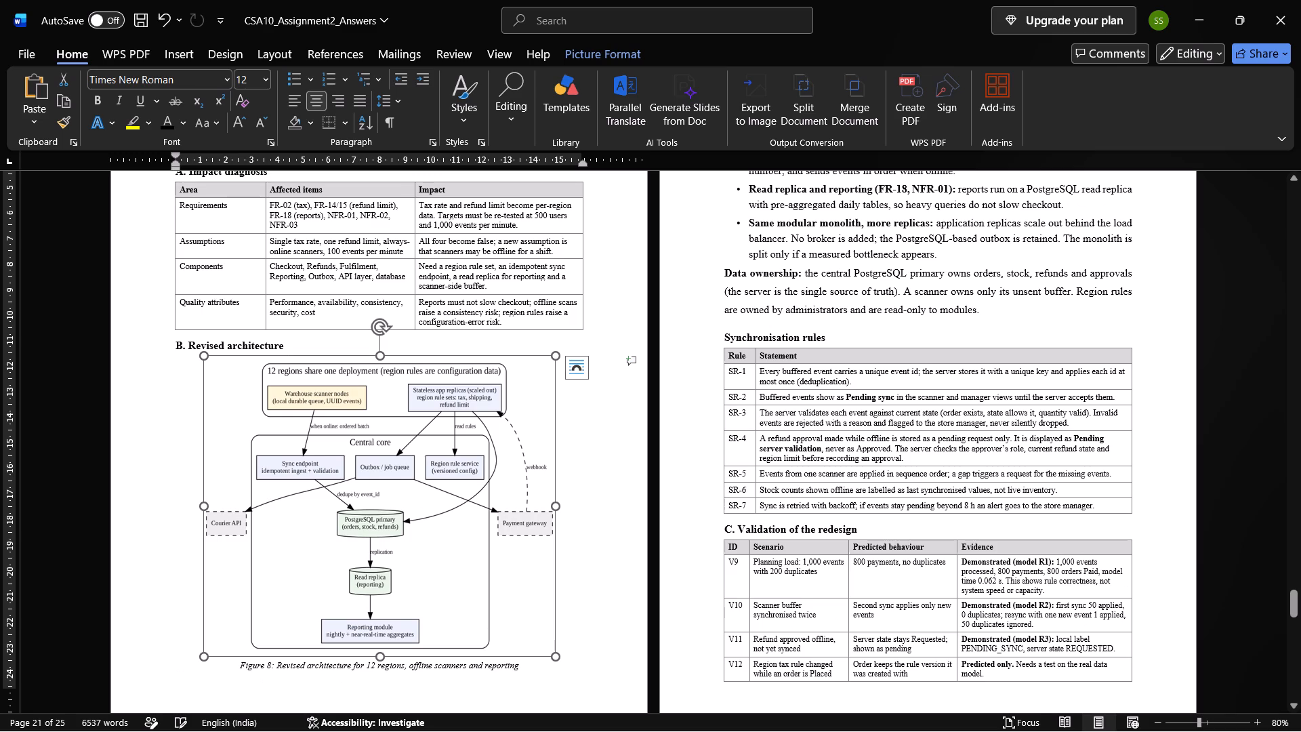
pyautogui.moveTo(557, 500); pyautogui.dragTo(579, 505)
pyautogui.moveTo(557, 506); pyautogui.dragTo(587, 506)
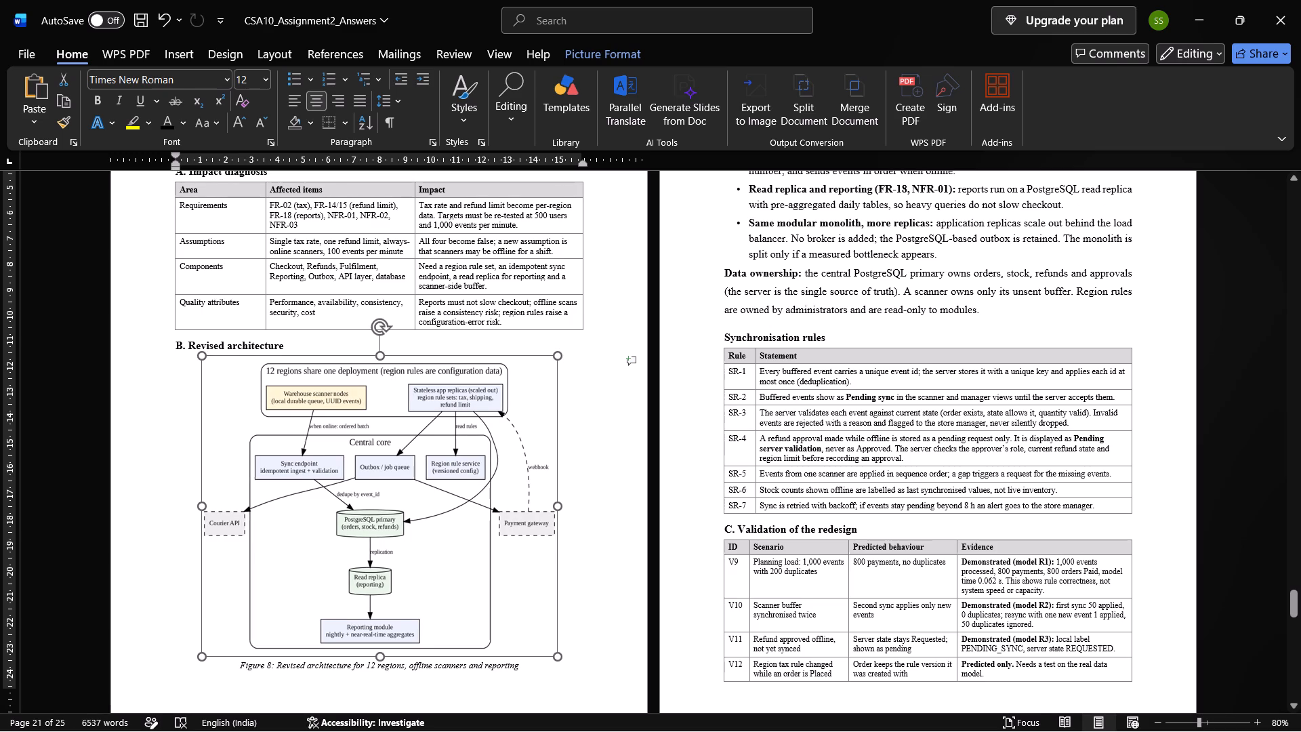
pyautogui.moveTo(587, 506); pyautogui.dragTo(597, 506)
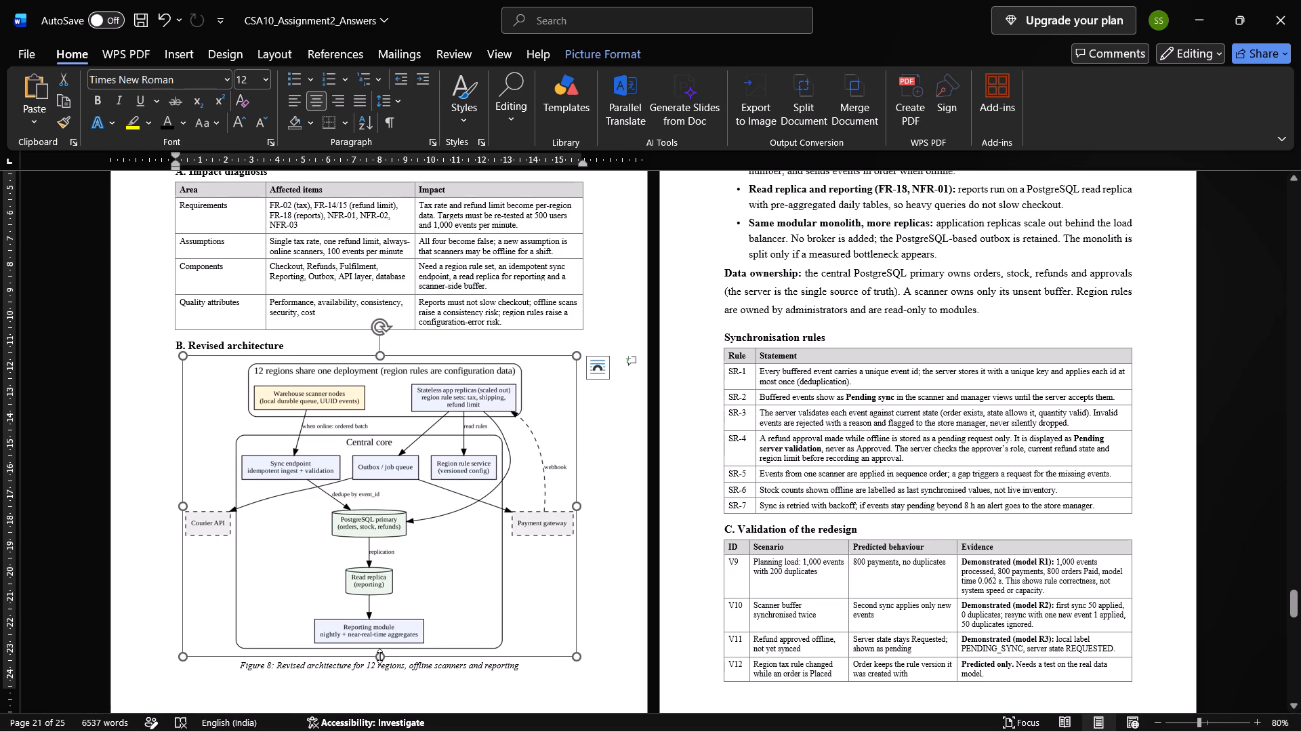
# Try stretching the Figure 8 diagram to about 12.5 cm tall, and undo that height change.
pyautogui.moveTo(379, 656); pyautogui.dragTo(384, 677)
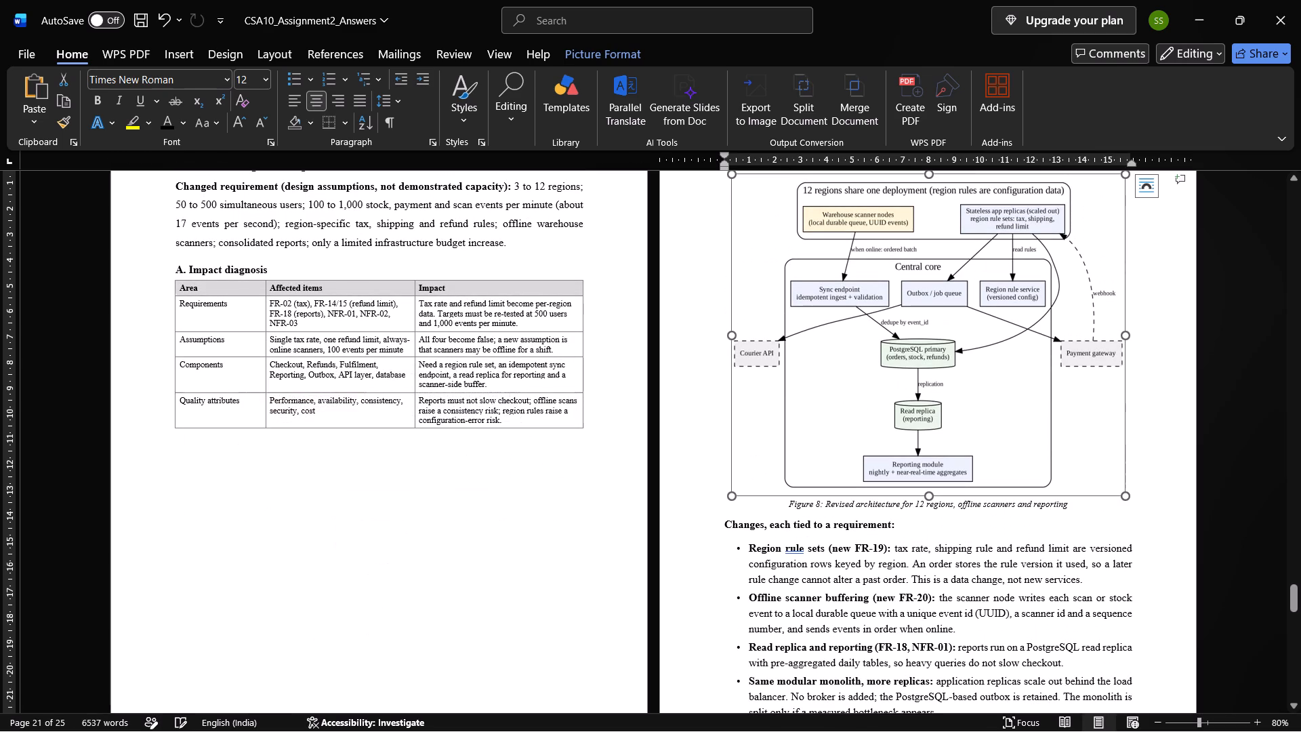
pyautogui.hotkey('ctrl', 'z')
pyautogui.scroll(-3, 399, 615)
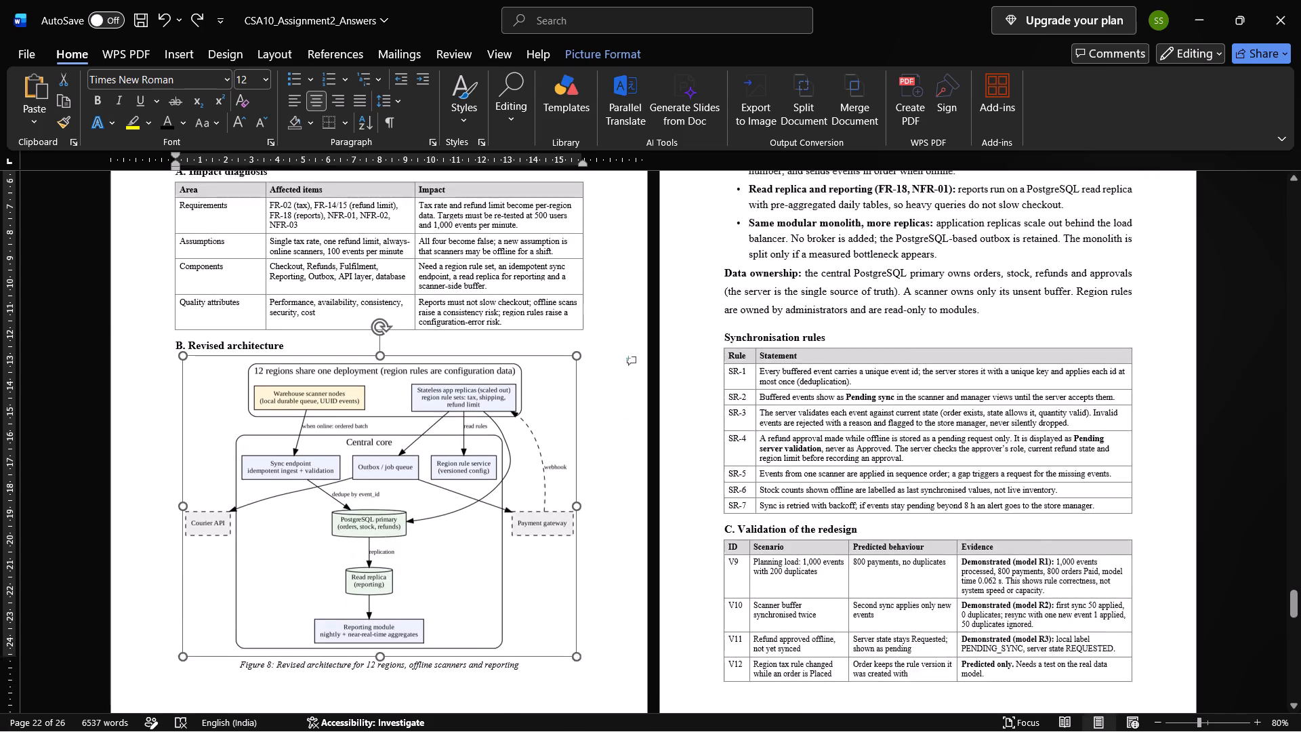
# Stretch the Figure 8 diagram taller by about 0.4 cm and deselect it.
pyautogui.scroll(-2, 399, 615)
pyautogui.moveTo(379, 590); pyautogui.dragTo(379, 601)
pyautogui.click(608, 540)
# Set all content below the cover page's title block, through the end of the last page, in Times New Roman.
pyautogui.scroll(-7, 609, 540)
pyautogui.keyDown('ctrl'); pyautogui.scroll(-5, 609, 540); pyautogui.keyUp('ctrl')
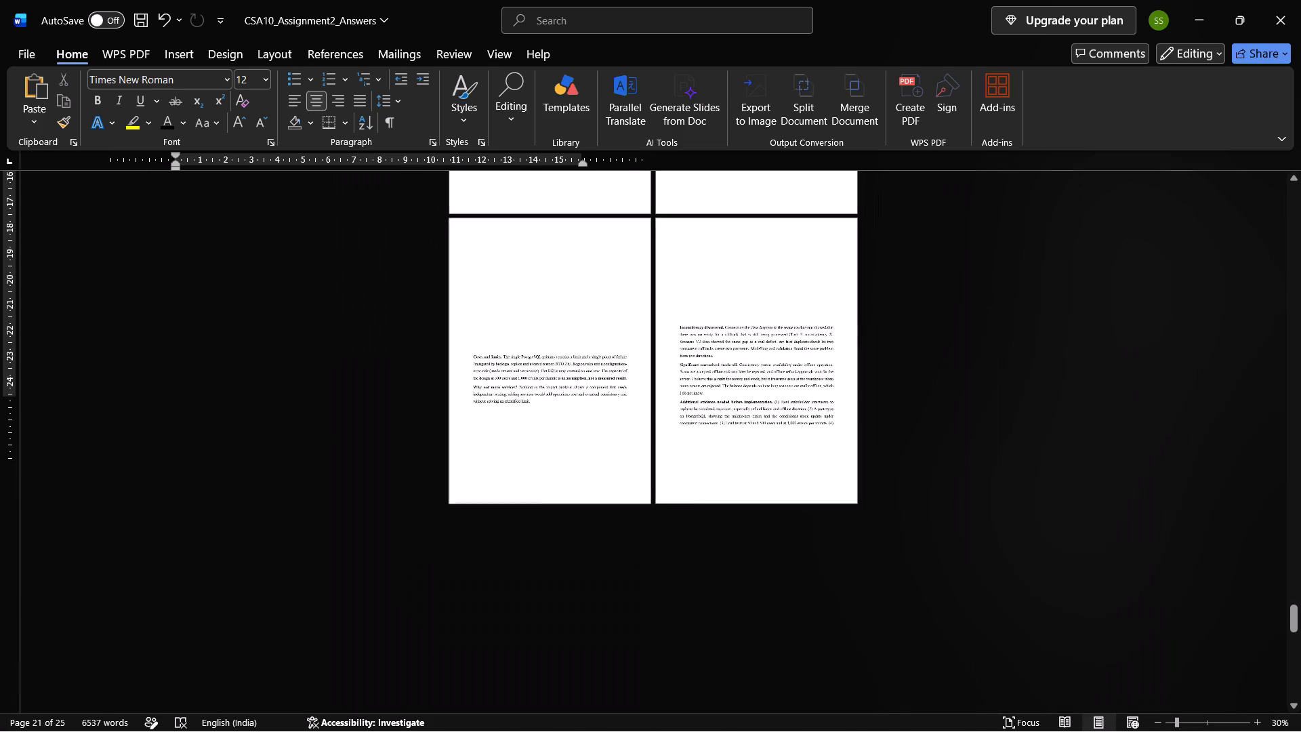
pyautogui.moveTo(648, 479); pyautogui.dragTo(539, 352)
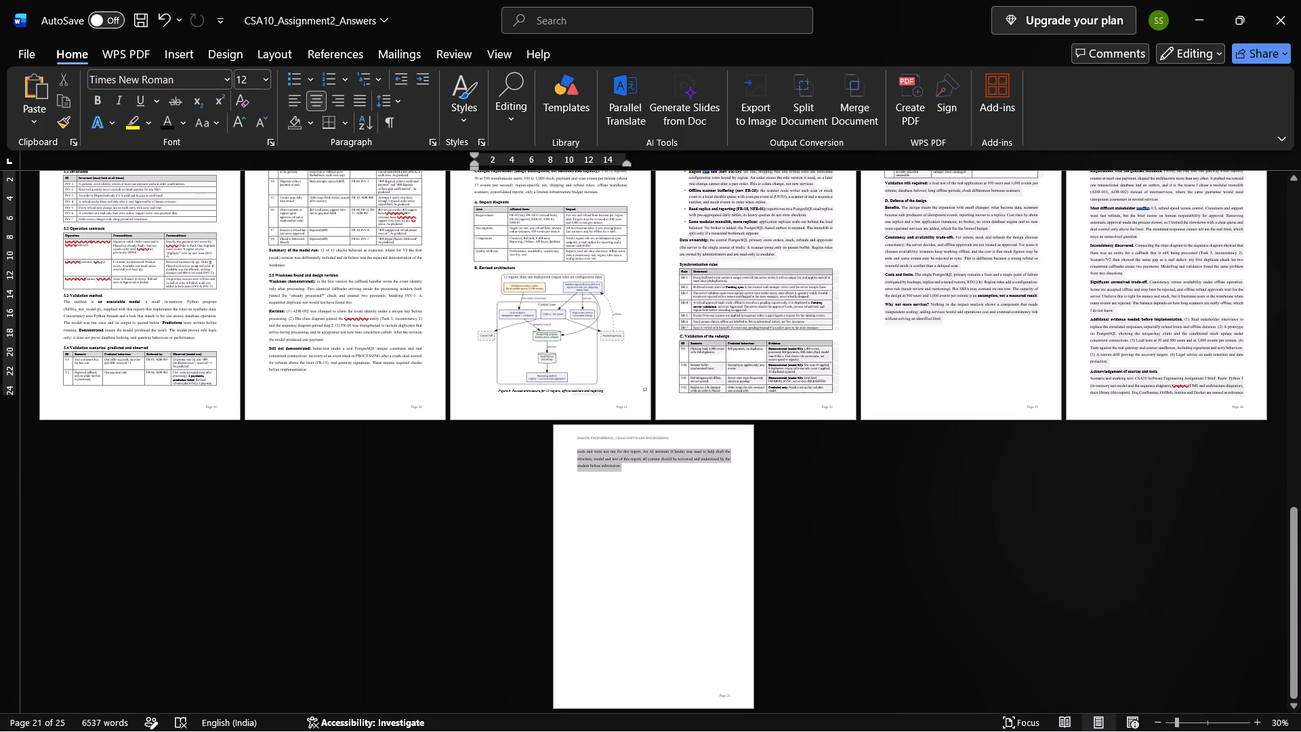
pyautogui.moveTo(539, 352); pyautogui.dragTo(206, 323)
pyautogui.scroll(4, 332, 170)
pyautogui.scroll(10, 205, 324)
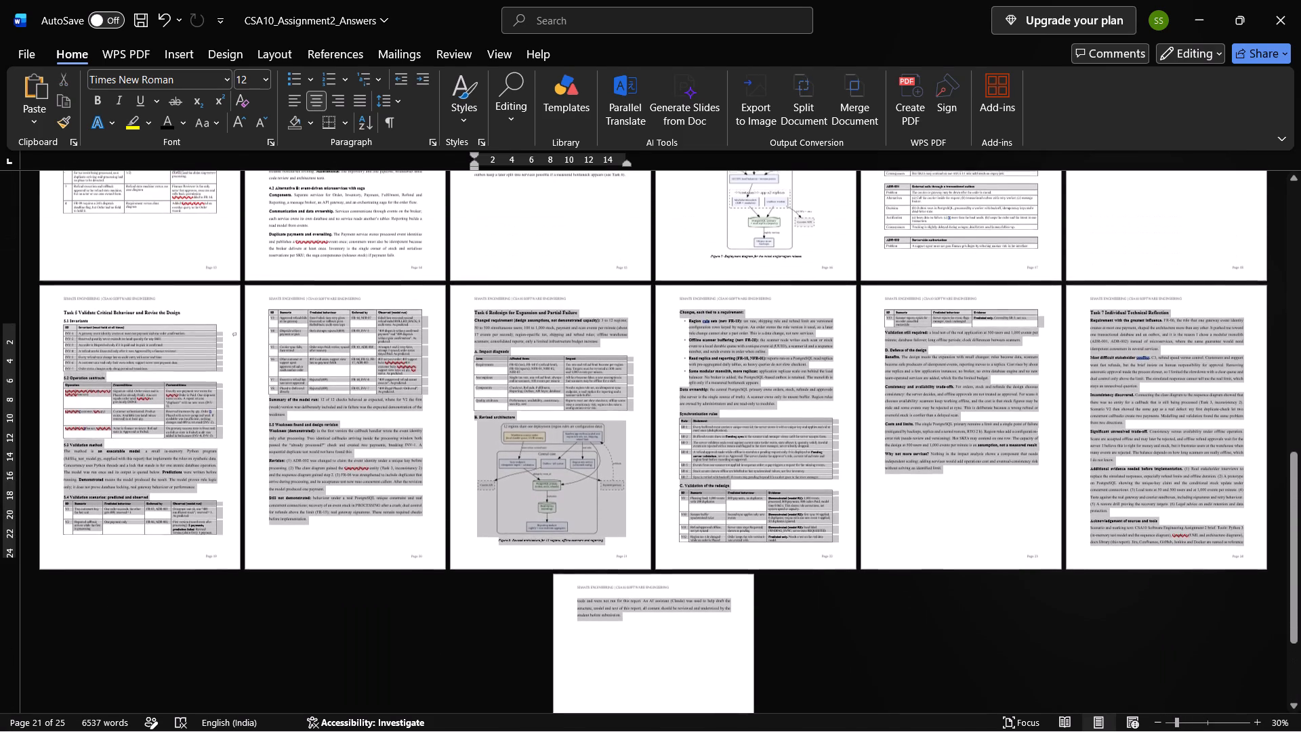
pyautogui.moveTo(206, 323); pyautogui.dragTo(207, 300)
pyautogui.scroll(20, 206, 323)
pyautogui.scroll(7, 207, 300)
pyautogui.scroll(19, 207, 300)
pyautogui.rightClick(207, 300)
pyautogui.scroll(7, 207, 300)
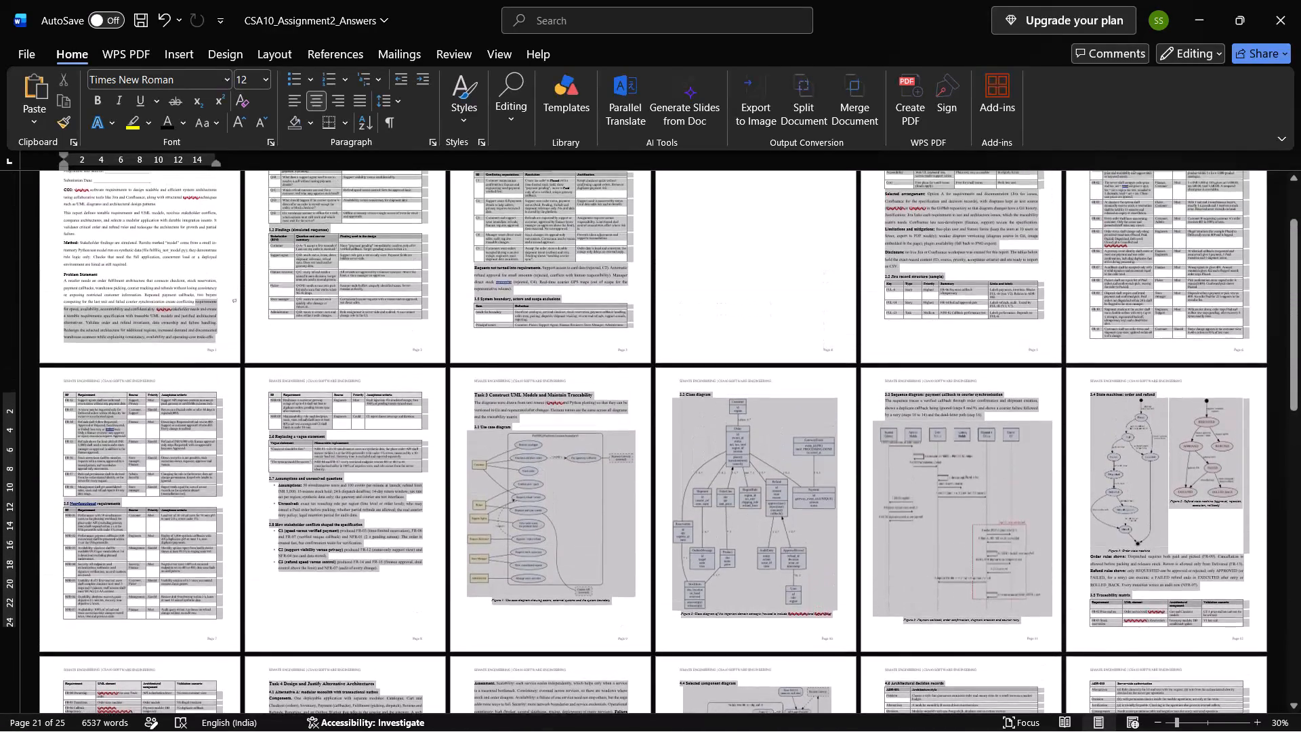
pyautogui.moveTo(207, 300); pyautogui.dragTo(62, 252)
pyautogui.scroll(11, 207, 300)
pyautogui.click(116, 197)
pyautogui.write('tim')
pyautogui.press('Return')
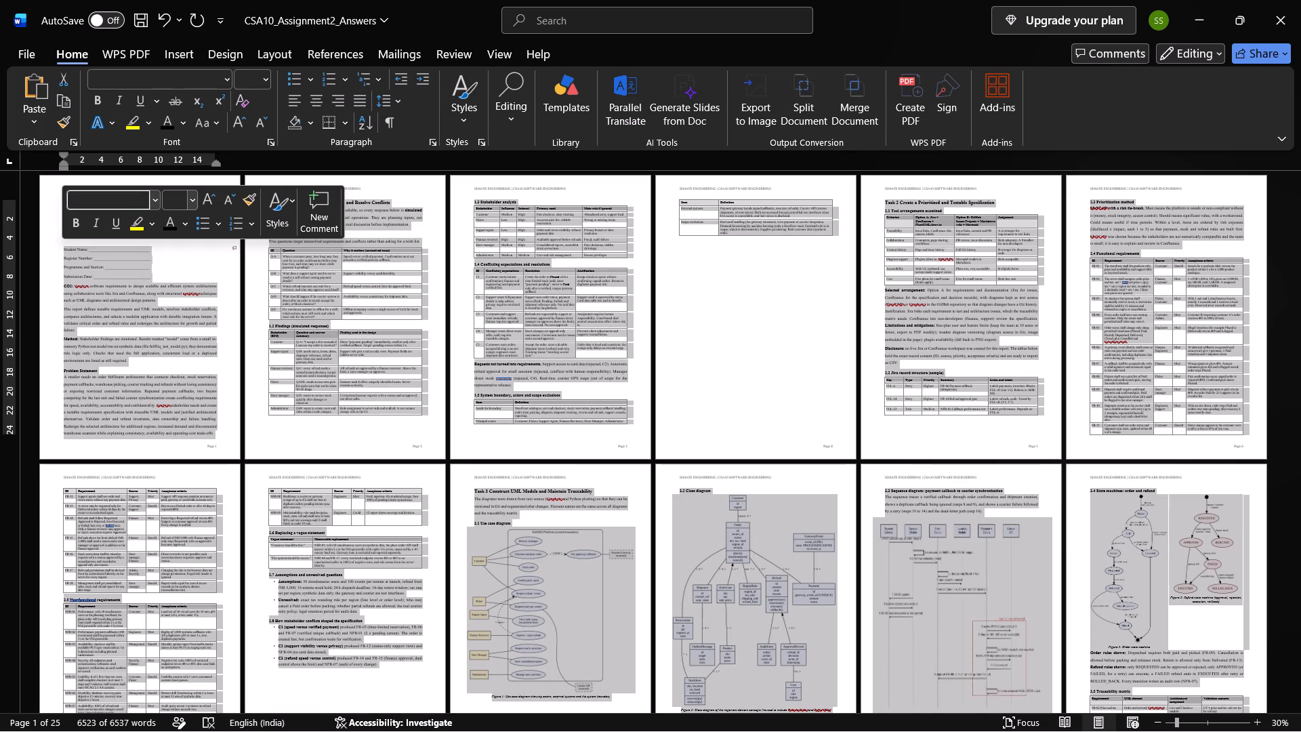
# Set the font size of all the selected content to 12 and clear the selection.
pyautogui.click(175, 200)
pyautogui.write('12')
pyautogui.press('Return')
pyautogui.click(409, 396)
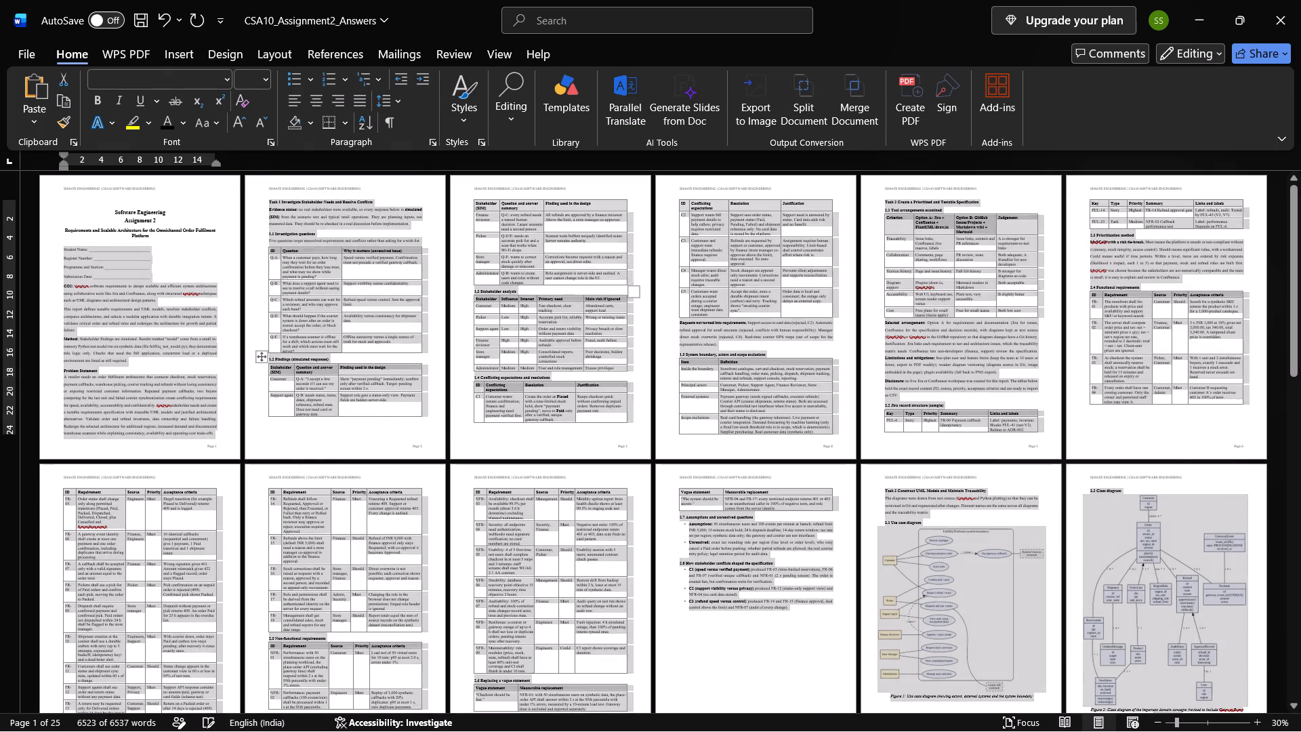
# Examine the title block's formatting and the layout of all pages from the cover to the end of the document.
pyautogui.moveTo(167, 235); pyautogui.dragTo(64, 195)
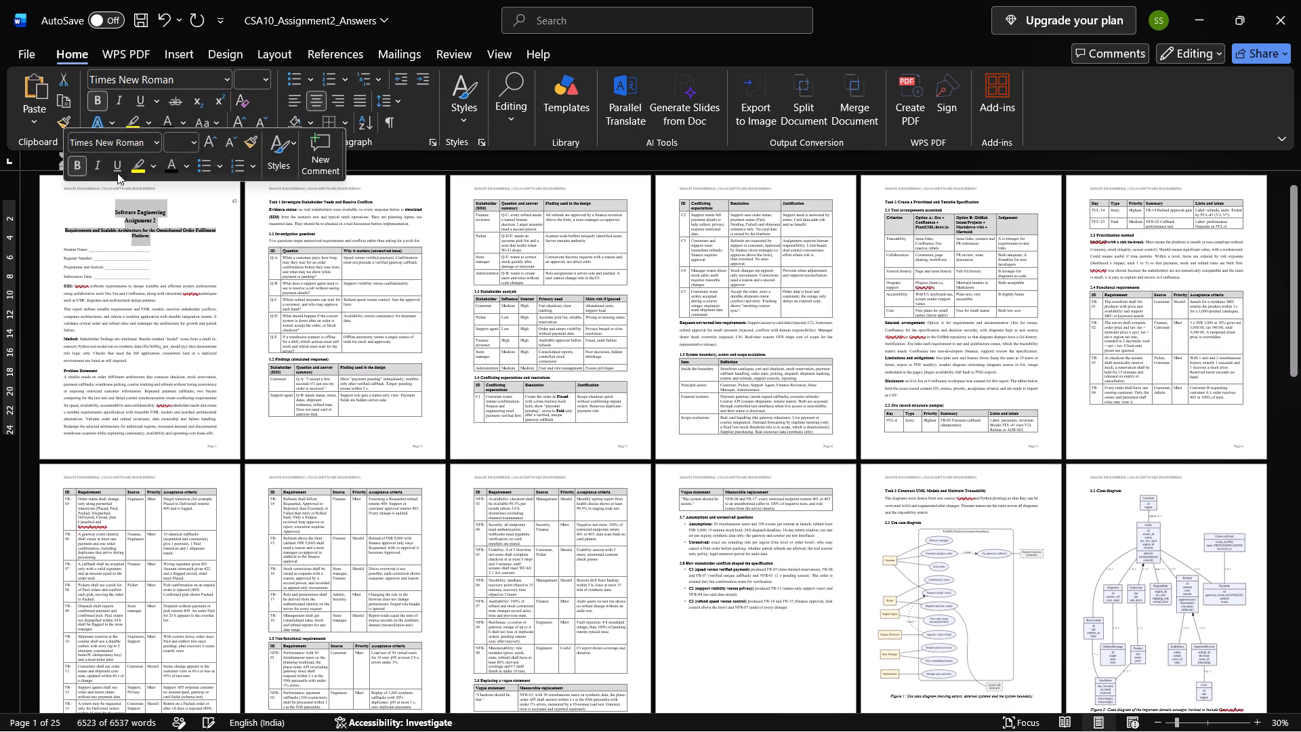
pyautogui.click(158, 277)
pyautogui.scroll(-4, 158, 277)
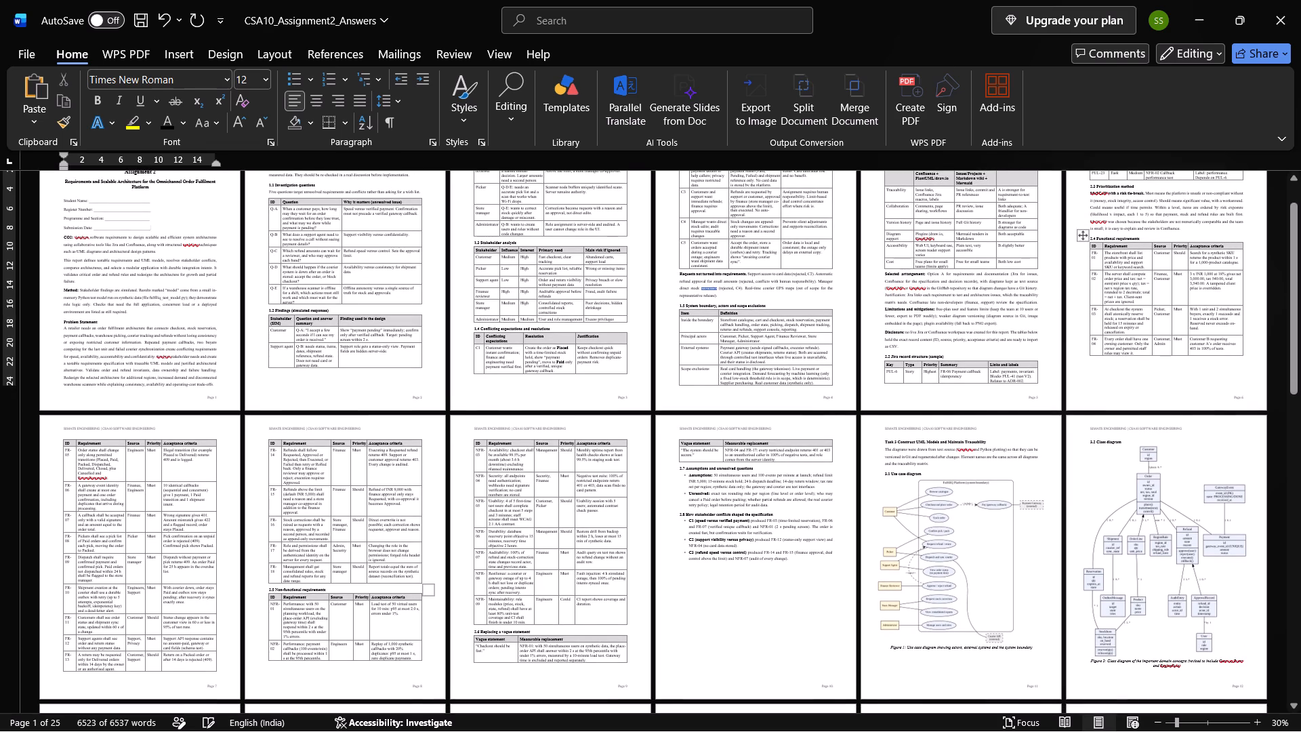
pyautogui.scroll(5, 488, 453)
pyautogui.scroll(-18, 516, 470)
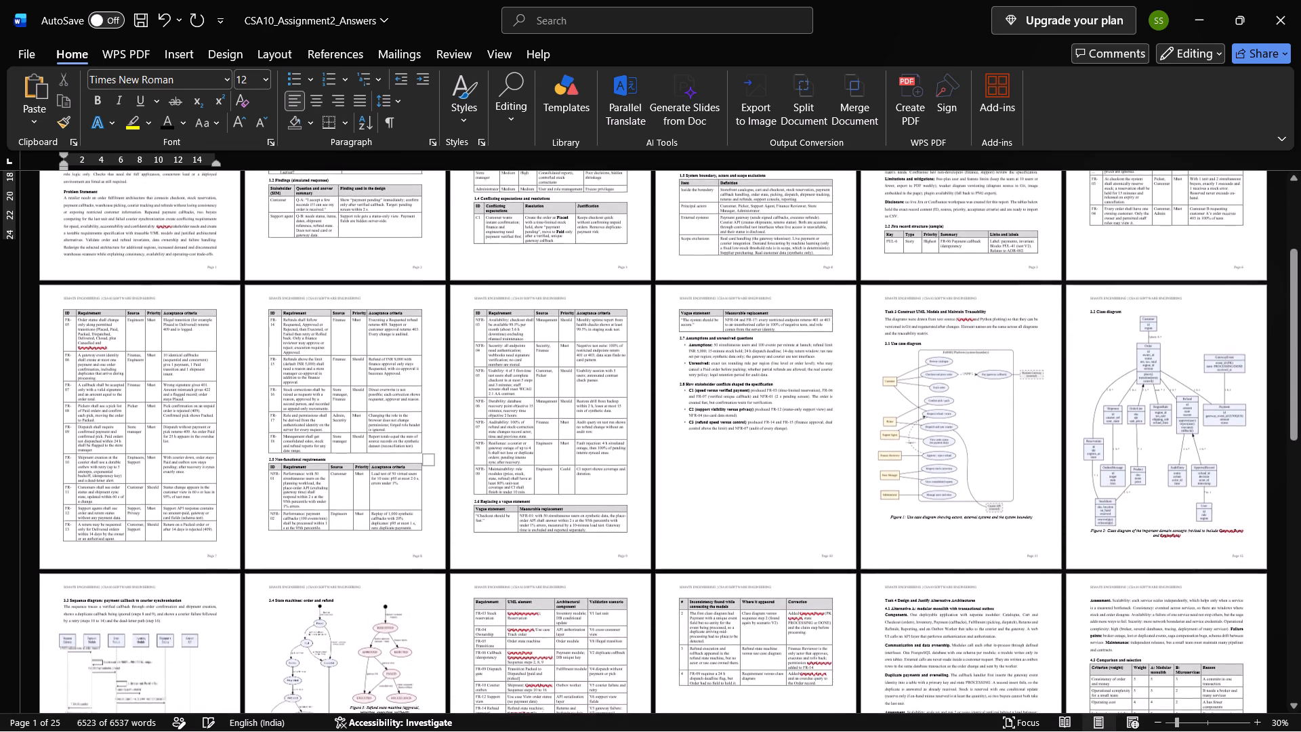
pyautogui.scroll(-4, 1104, 480)
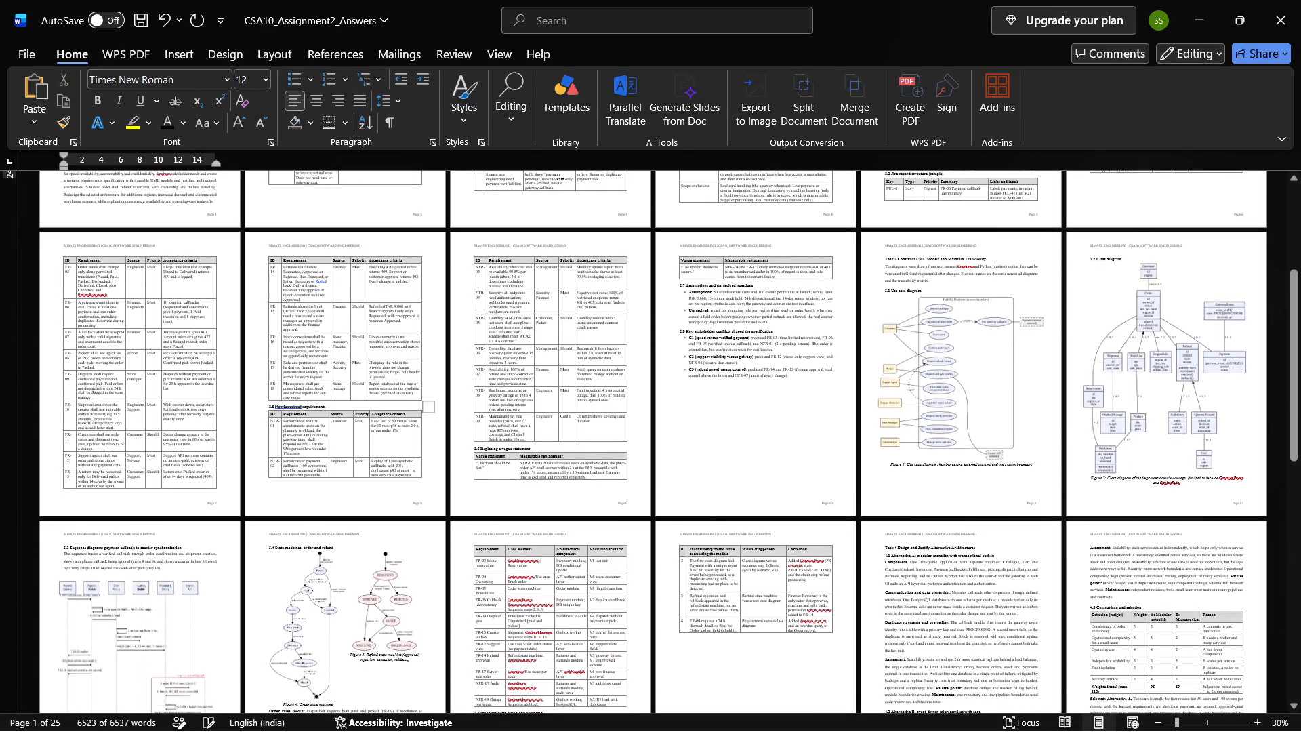
pyautogui.scroll(-14, 1103, 480)
pyautogui.scroll(-15, 763, 489)
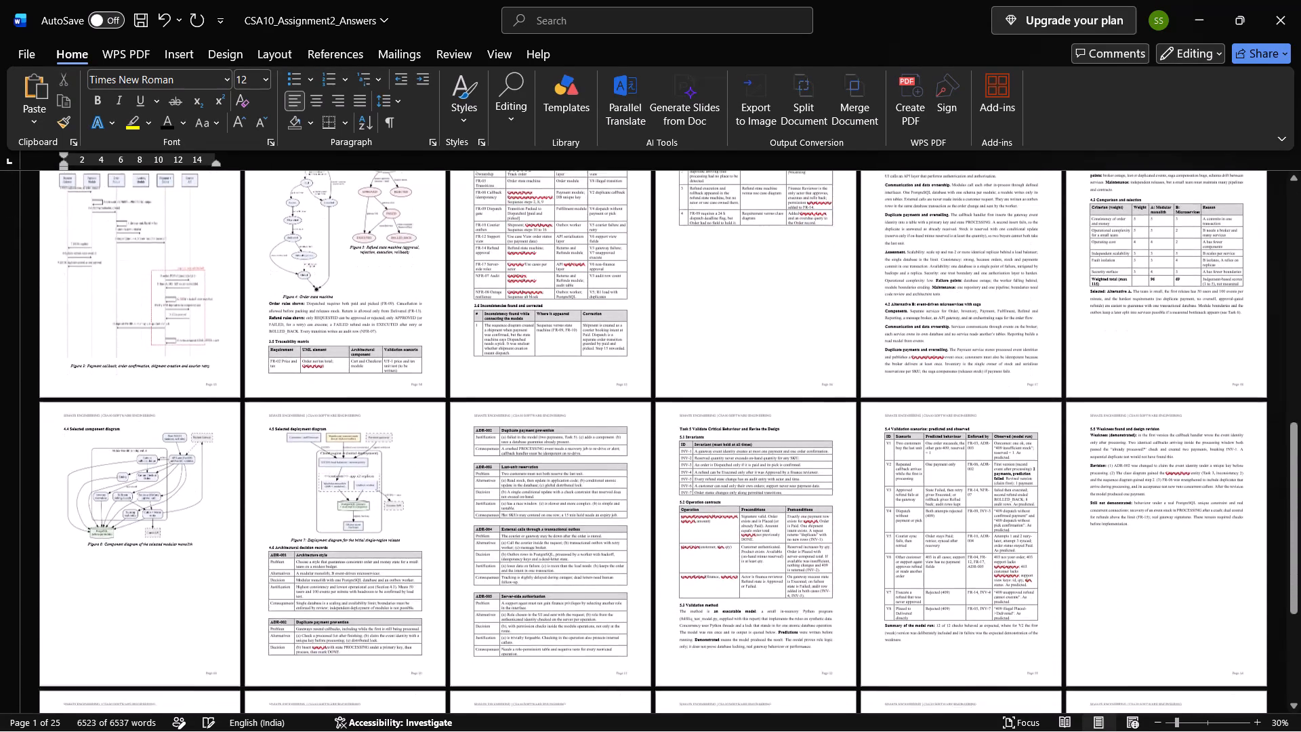
pyautogui.scroll(-7, 762, 489)
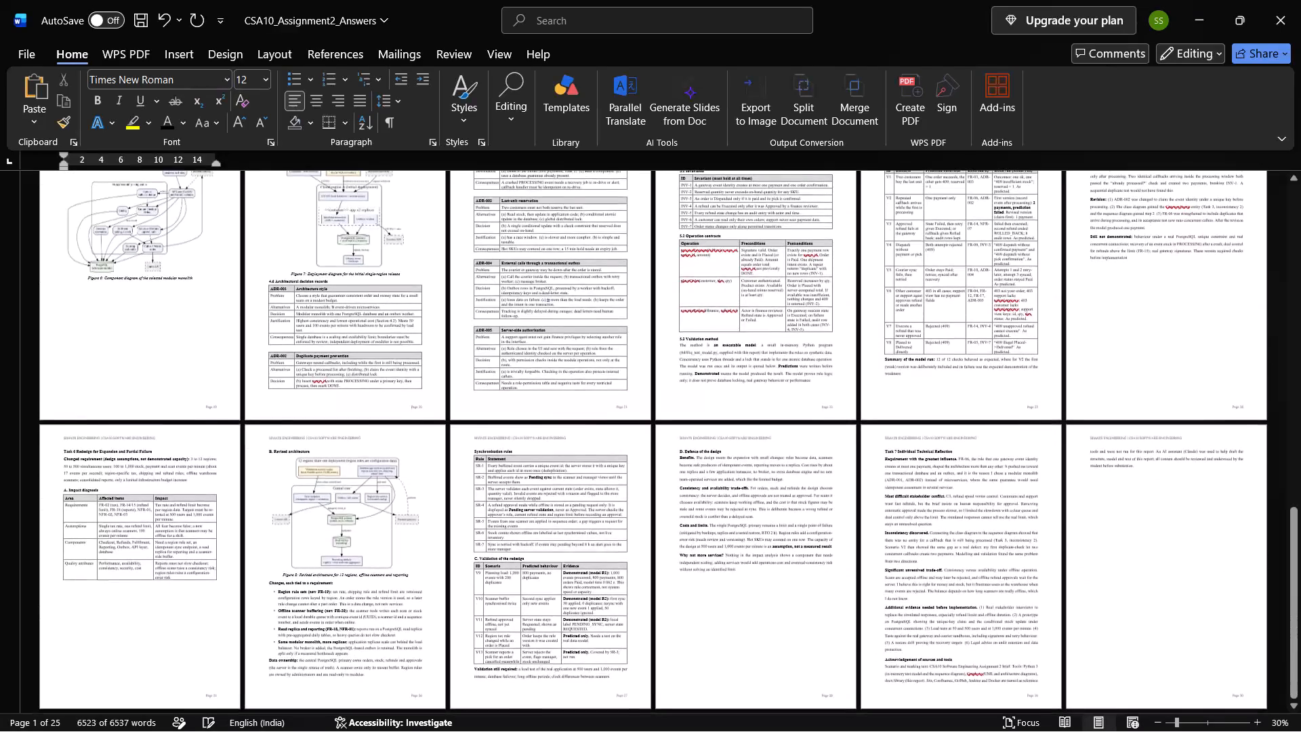
# Enlarge the Figure 7 deployment diagram to about 14.2 cm wide and 13 cm tall, and deselect it.
pyautogui.scroll(3, 760, 489)
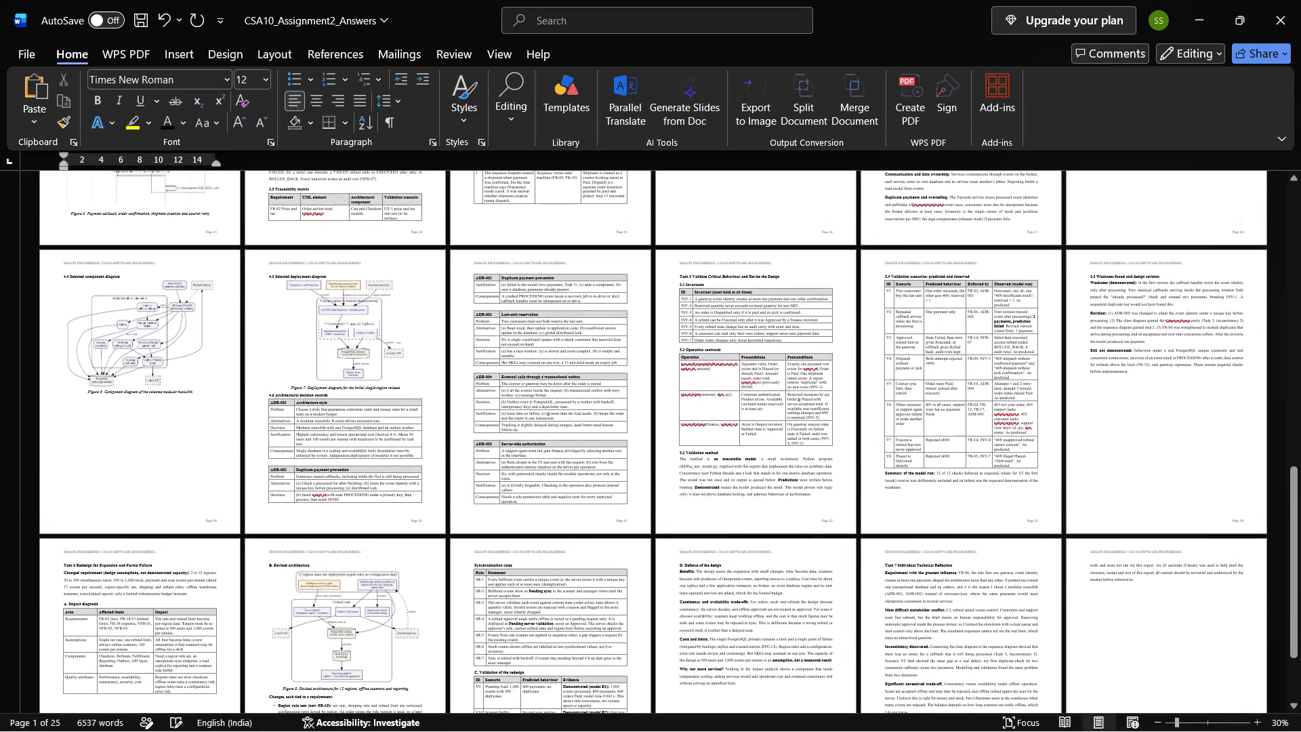
pyautogui.click(336, 351)
pyautogui.moveTo(346, 380); pyautogui.dragTo(348, 394)
pyautogui.moveTo(283, 336); pyautogui.dragTo(273, 336)
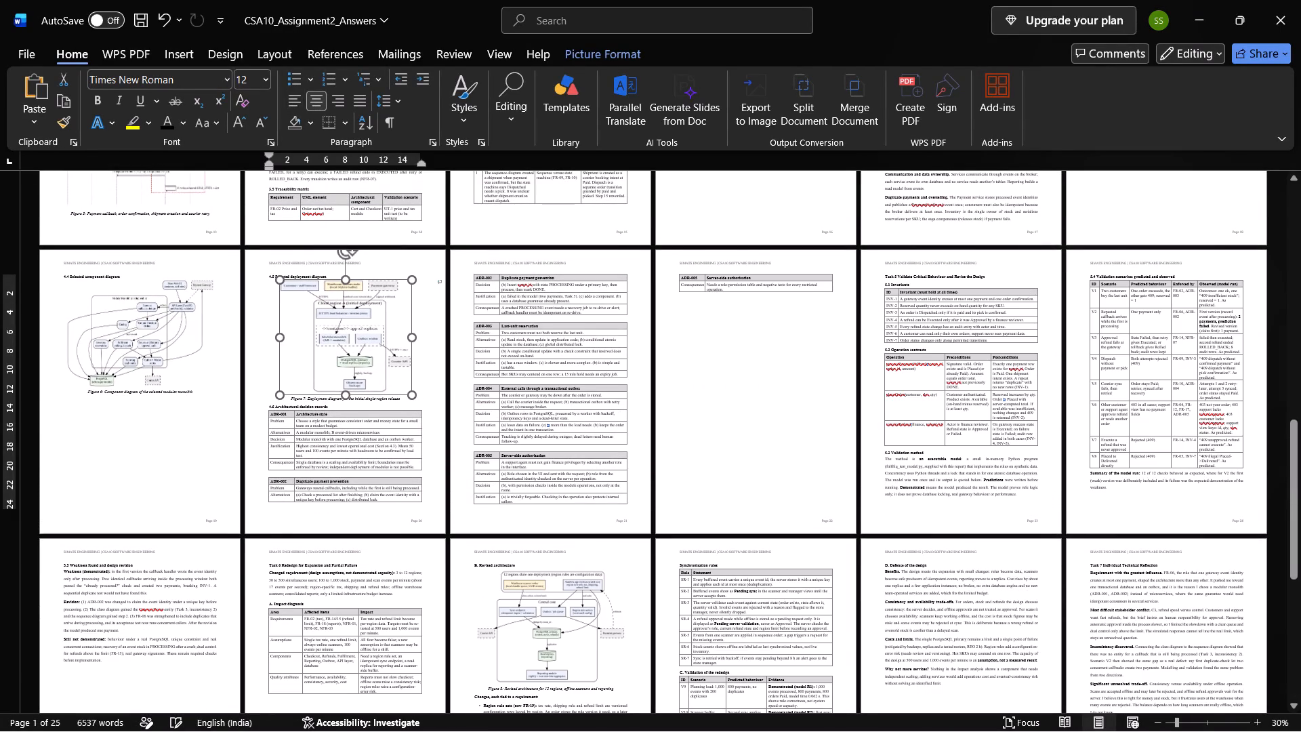
pyautogui.moveTo(273, 336); pyautogui.dragTo(268, 336)
pyautogui.keyDown('ctrl'); pyautogui.scroll(4, 344, 394); pyautogui.keyUp('ctrl')
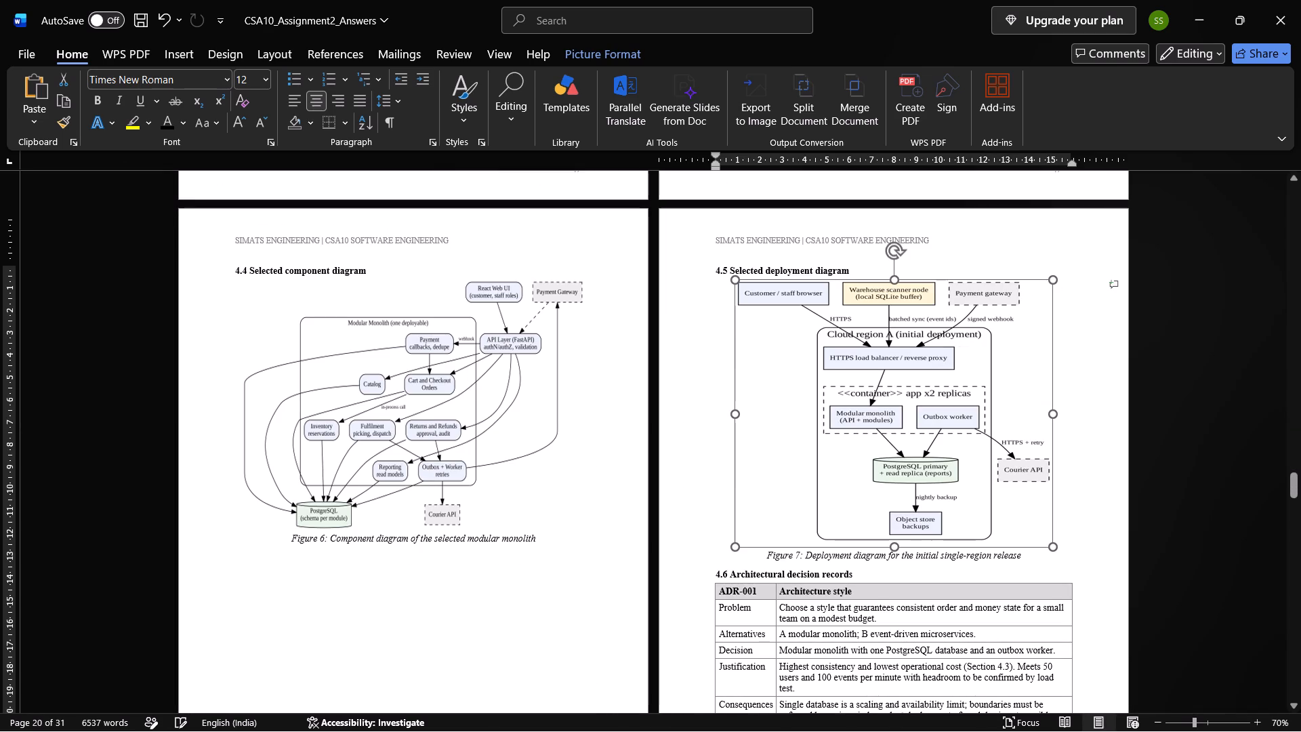
pyautogui.click(897, 546)
pyautogui.moveTo(897, 548); pyautogui.dragTo(901, 573)
pyautogui.click(725, 510)
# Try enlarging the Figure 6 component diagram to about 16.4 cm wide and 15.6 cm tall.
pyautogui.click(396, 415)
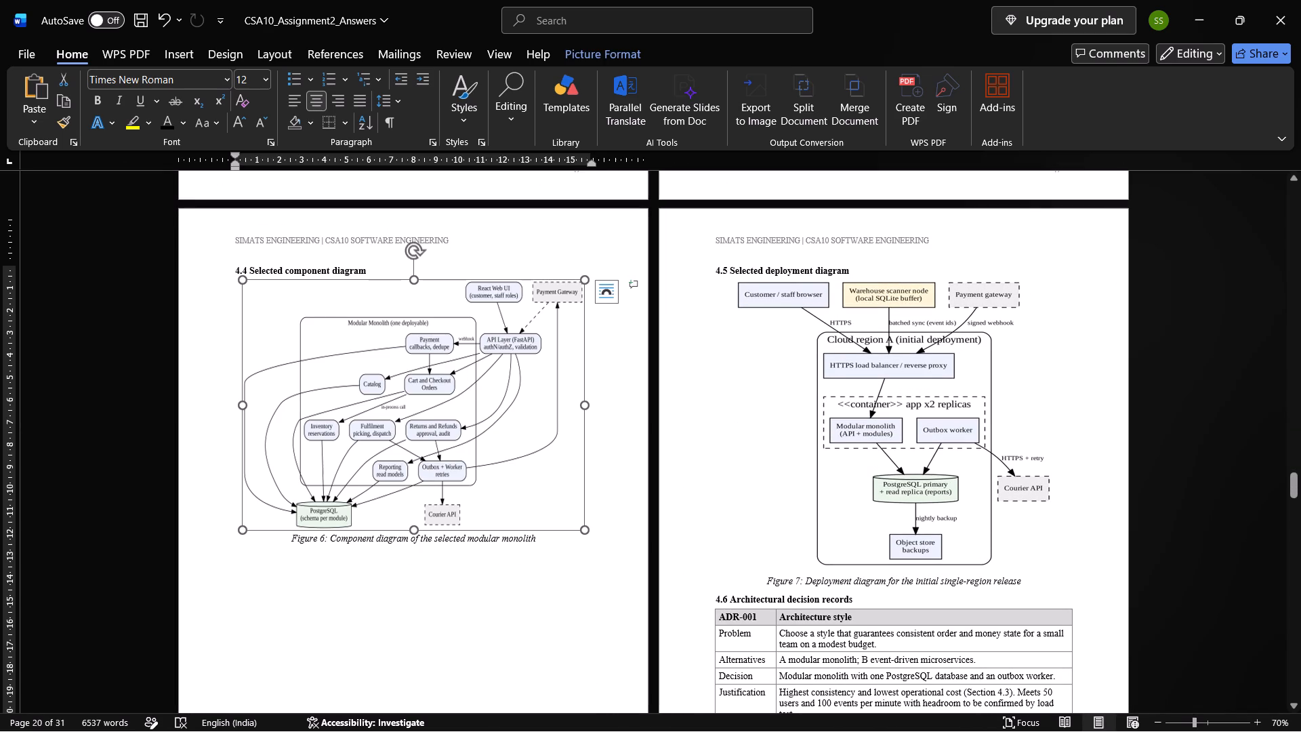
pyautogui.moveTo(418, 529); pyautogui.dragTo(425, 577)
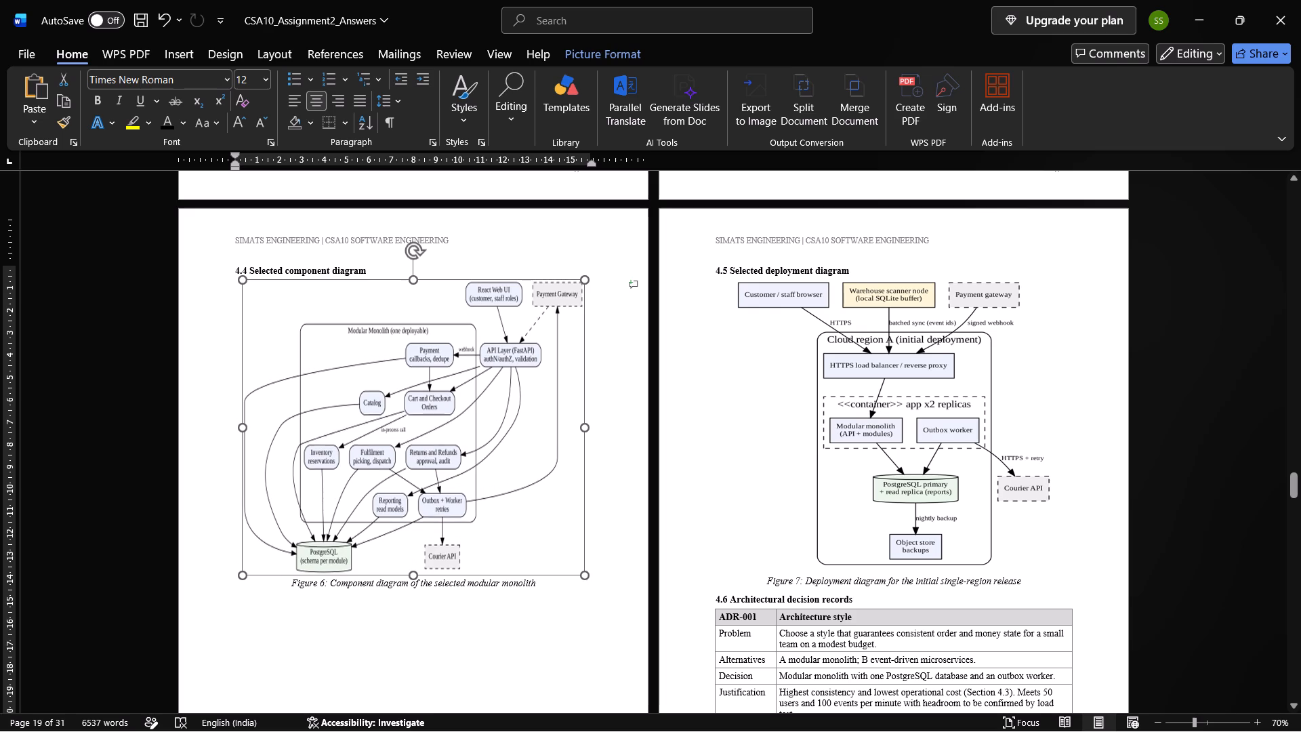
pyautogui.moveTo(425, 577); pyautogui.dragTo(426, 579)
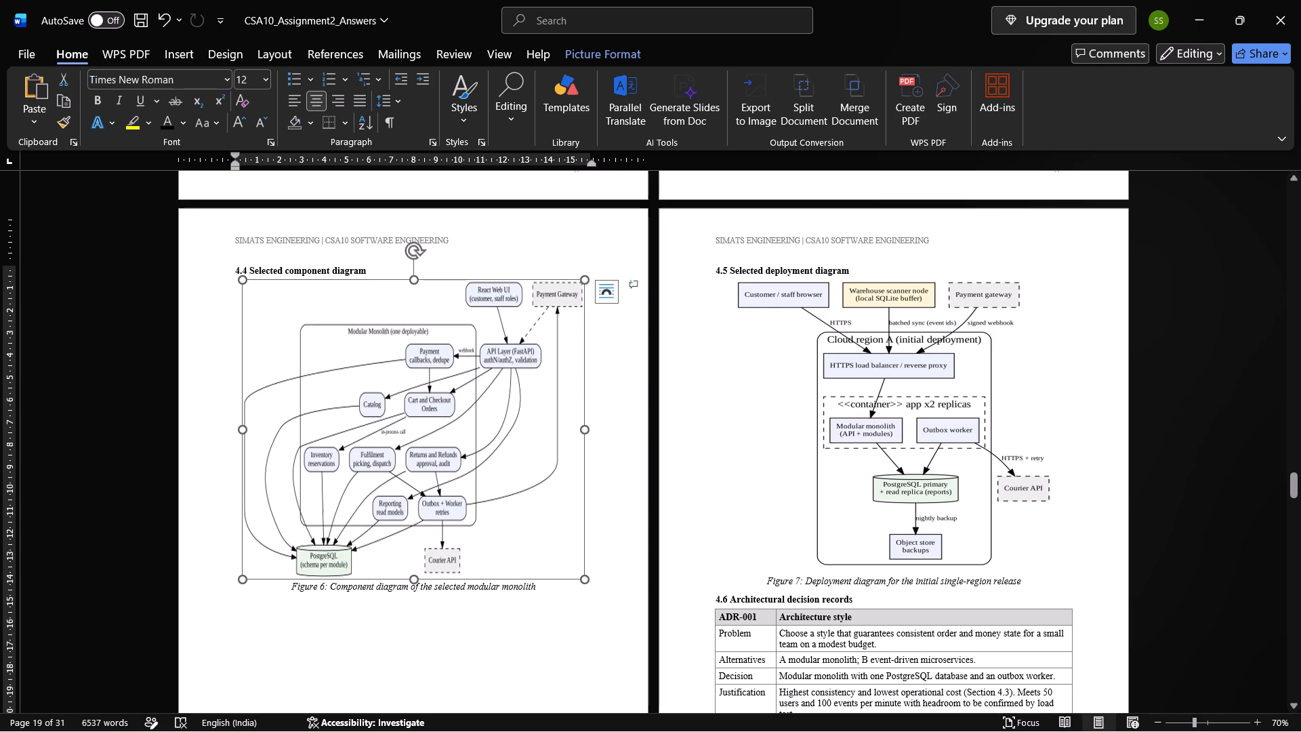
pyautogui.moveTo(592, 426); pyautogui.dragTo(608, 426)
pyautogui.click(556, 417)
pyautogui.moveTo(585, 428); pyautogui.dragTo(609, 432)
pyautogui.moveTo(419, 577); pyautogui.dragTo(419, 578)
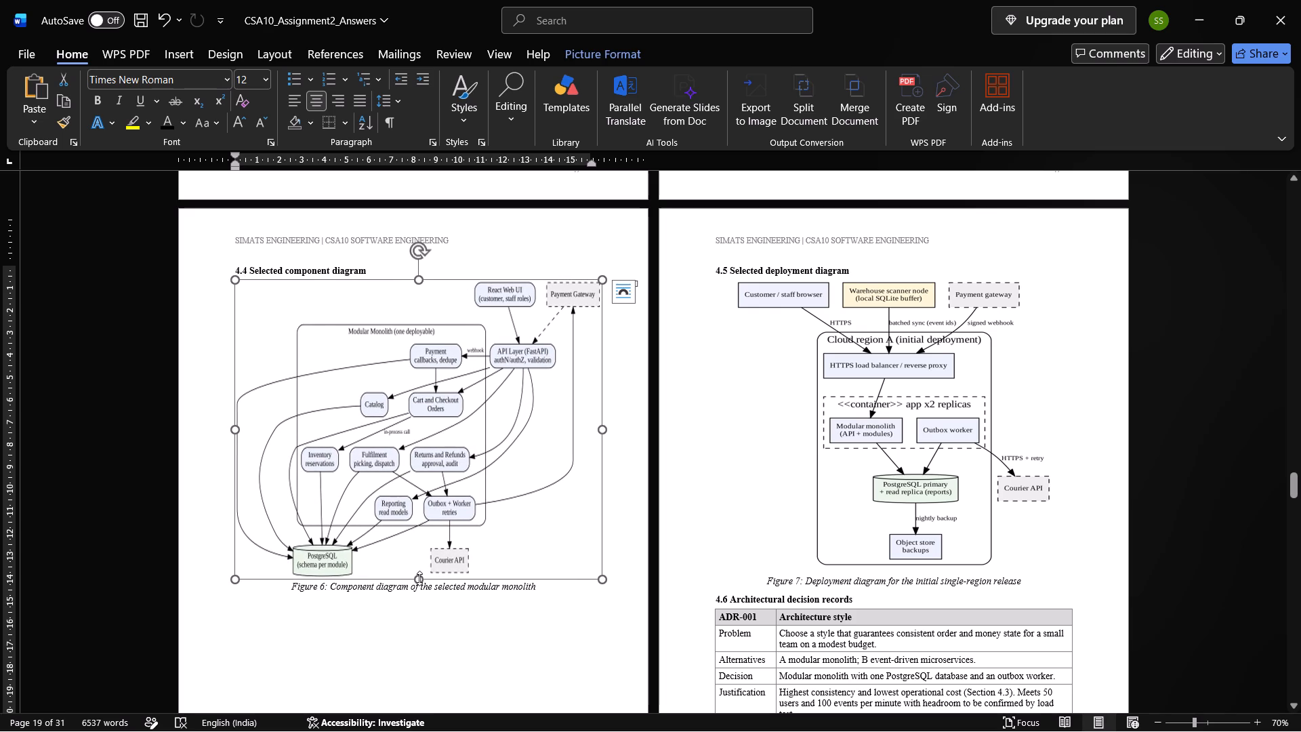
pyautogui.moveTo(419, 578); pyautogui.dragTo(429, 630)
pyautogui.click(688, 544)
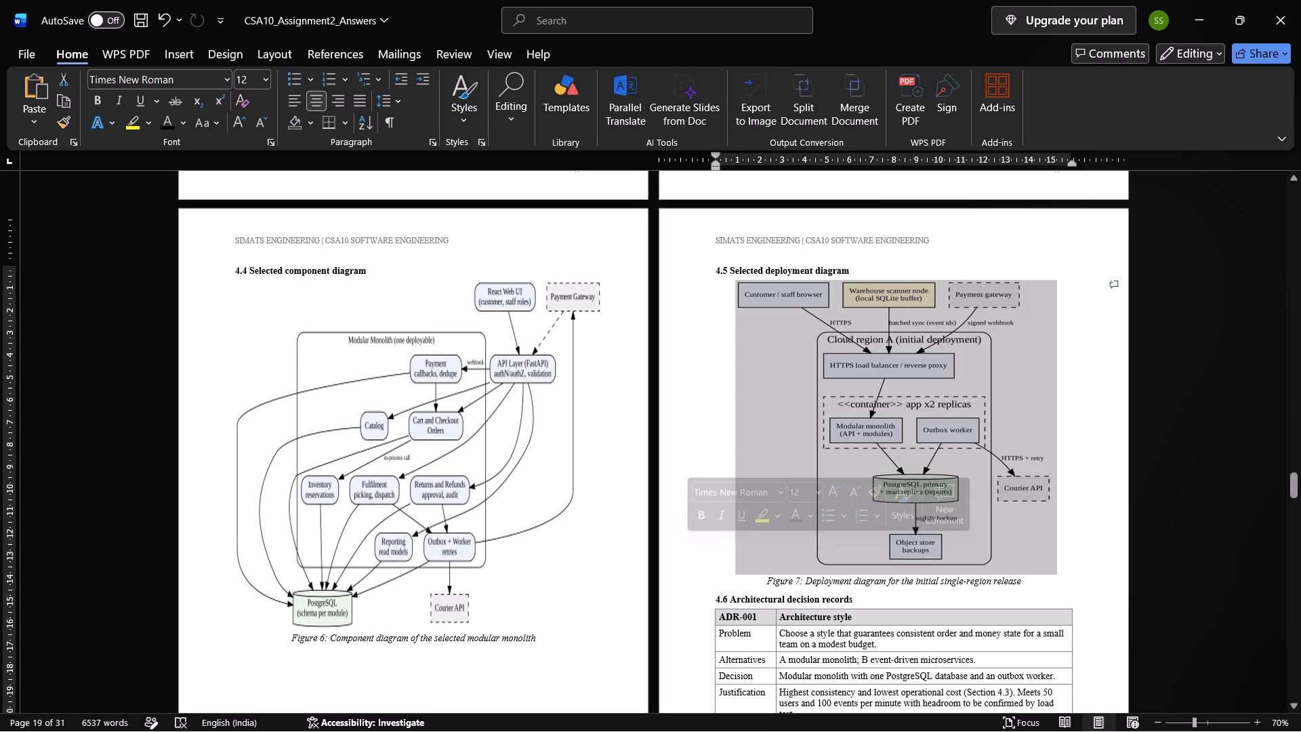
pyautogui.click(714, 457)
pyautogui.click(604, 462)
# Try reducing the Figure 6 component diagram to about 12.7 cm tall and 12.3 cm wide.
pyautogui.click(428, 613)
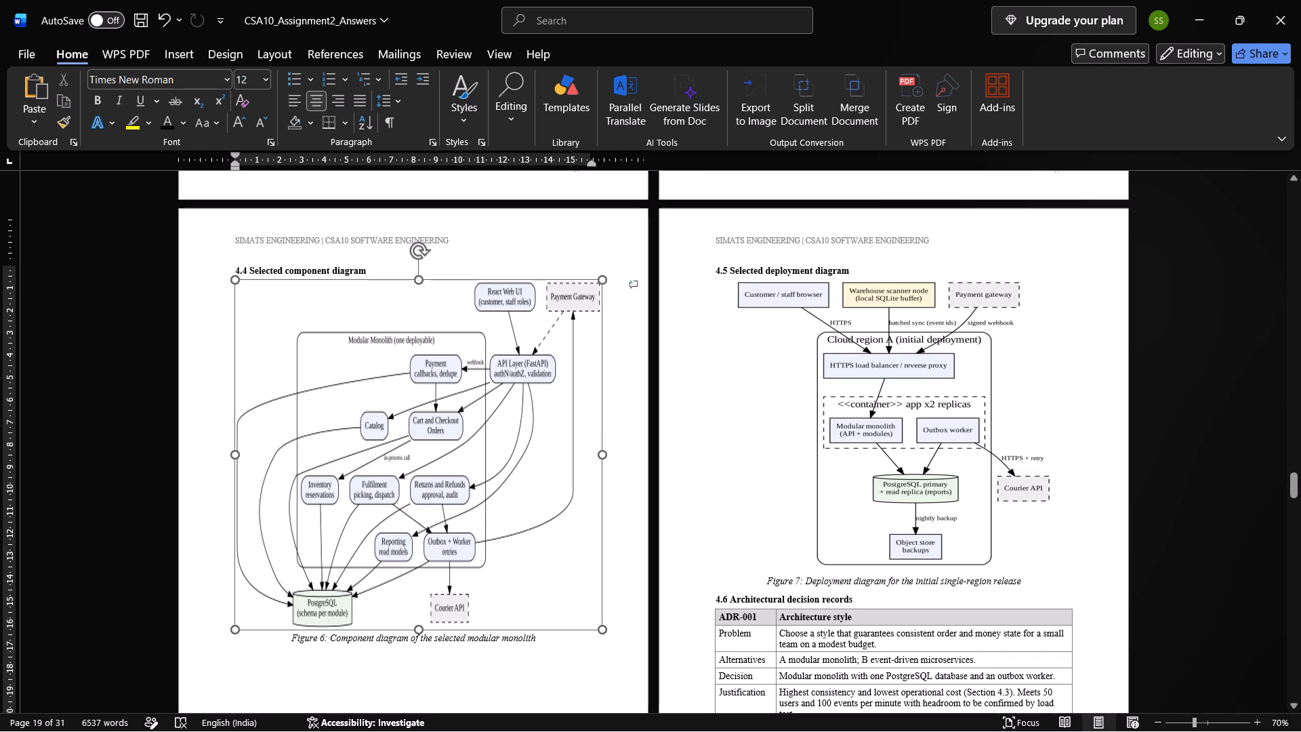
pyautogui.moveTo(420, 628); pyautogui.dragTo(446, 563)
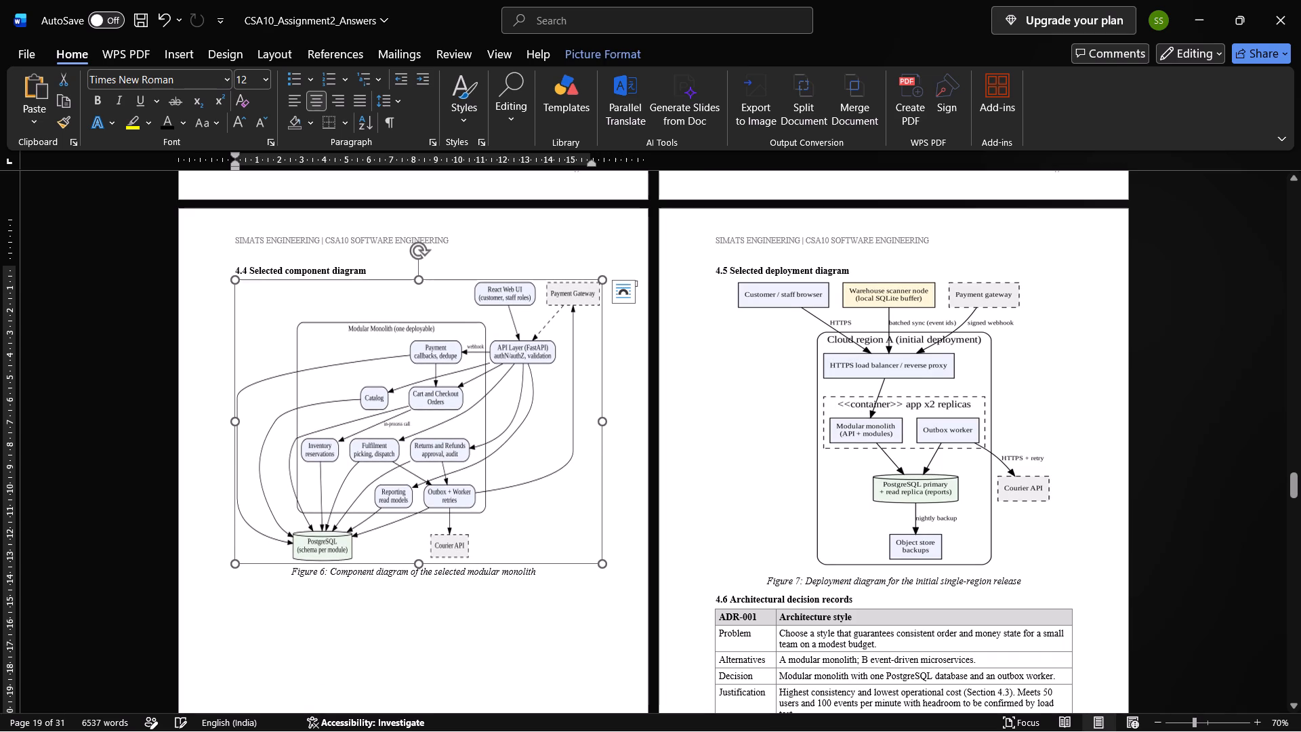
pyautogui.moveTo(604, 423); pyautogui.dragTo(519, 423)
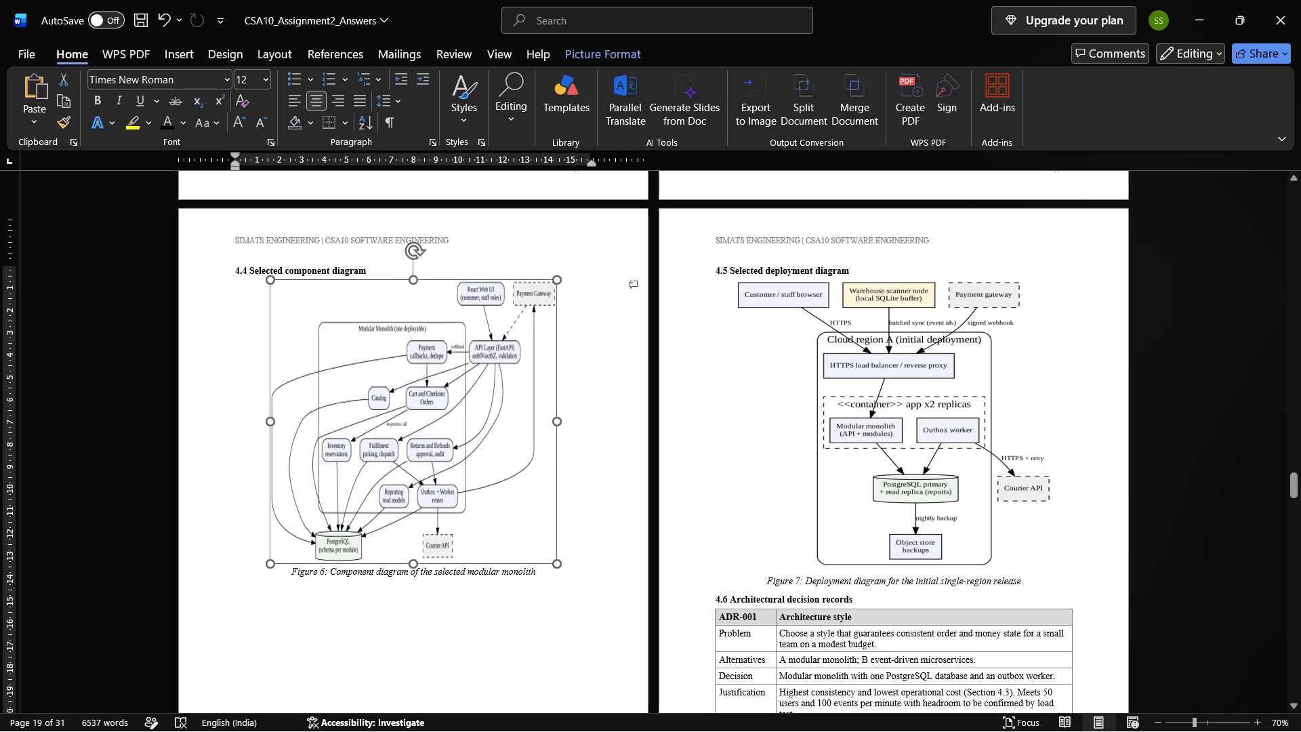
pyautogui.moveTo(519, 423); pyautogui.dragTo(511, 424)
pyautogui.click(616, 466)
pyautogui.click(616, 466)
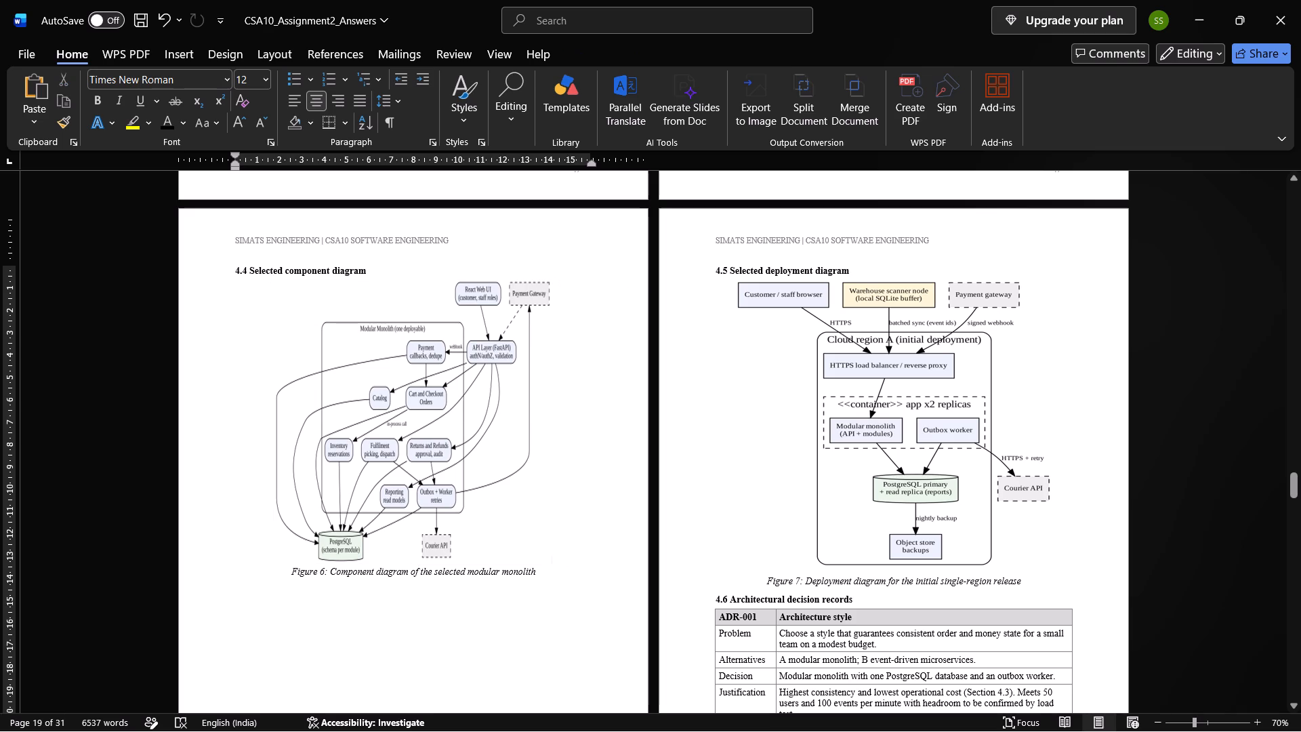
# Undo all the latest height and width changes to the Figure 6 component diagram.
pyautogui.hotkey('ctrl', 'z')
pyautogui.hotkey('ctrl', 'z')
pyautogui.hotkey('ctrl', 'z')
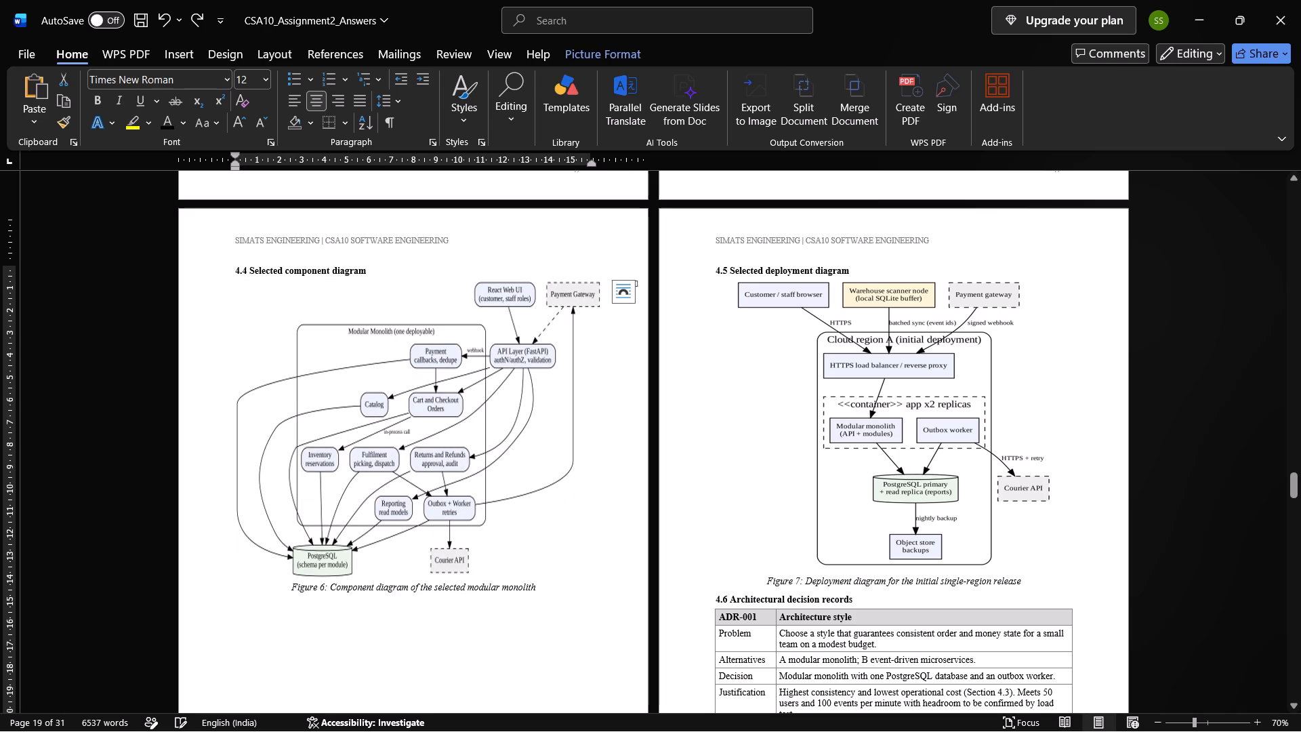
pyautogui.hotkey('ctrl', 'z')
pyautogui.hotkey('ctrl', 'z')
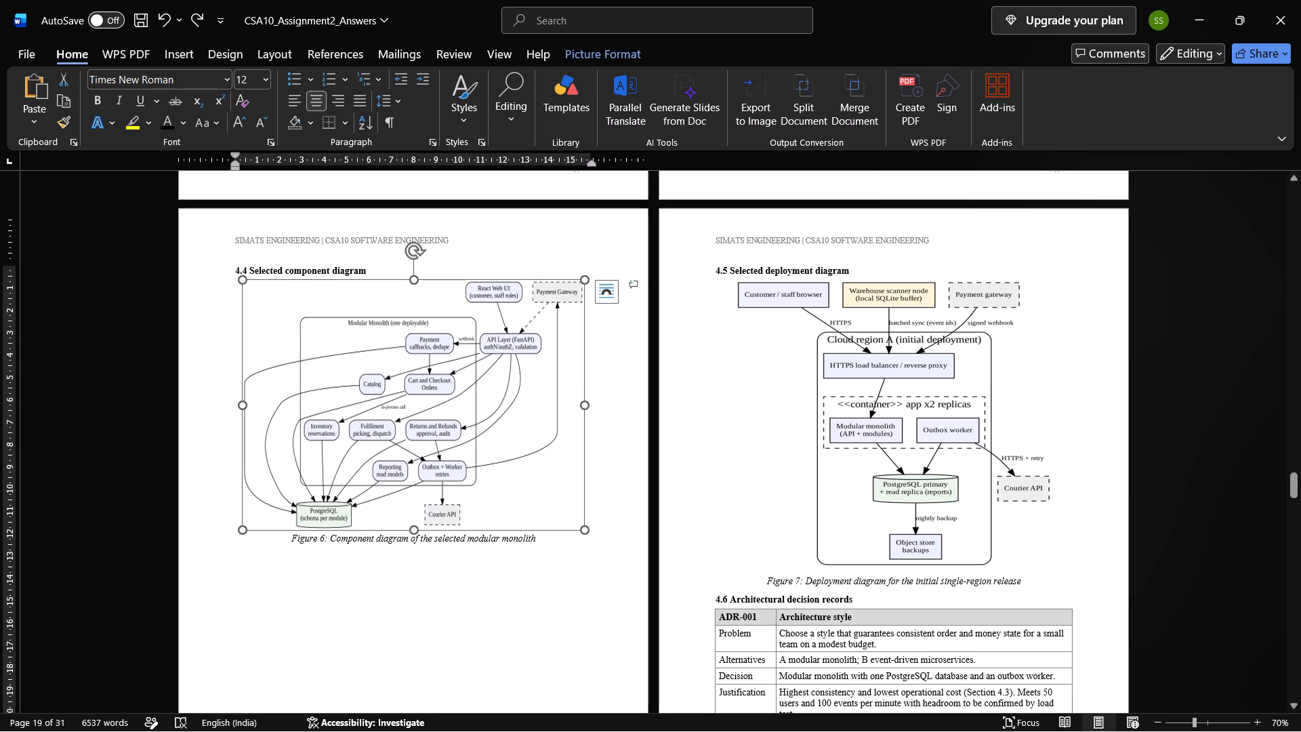
# Stretch the Figure 6 component diagram to about 13.5 cm tall, keeping its width.
pyautogui.moveTo(410, 527); pyautogui.dragTo(413, 583)
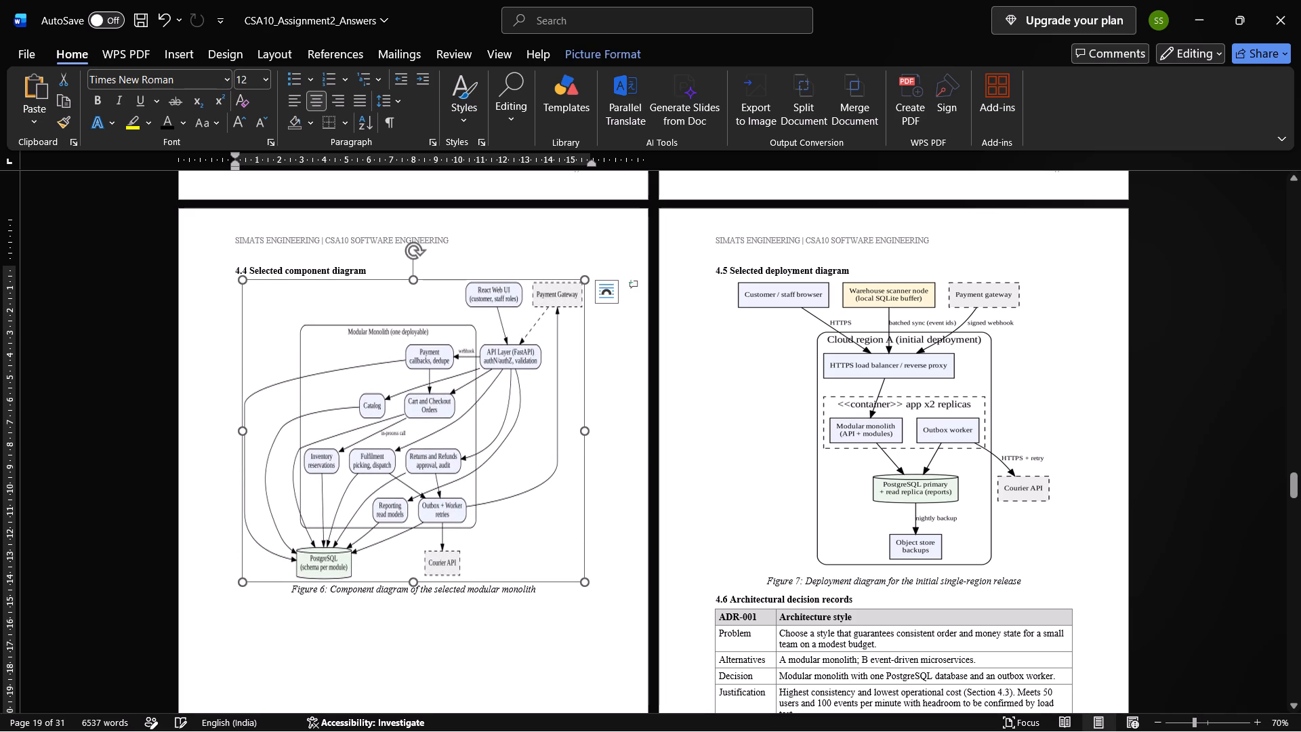
# Widen the Figure 6 component diagram to about 16.2 cm, keeping its height.
pyautogui.click(593, 435)
pyautogui.click(579, 430)
pyautogui.moveTo(579, 429); pyautogui.dragTo(587, 429)
pyautogui.moveTo(587, 429); pyautogui.dragTo(592, 429)
pyautogui.moveTo(588, 431); pyautogui.dragTo(603, 430)
pyautogui.click(622, 472)
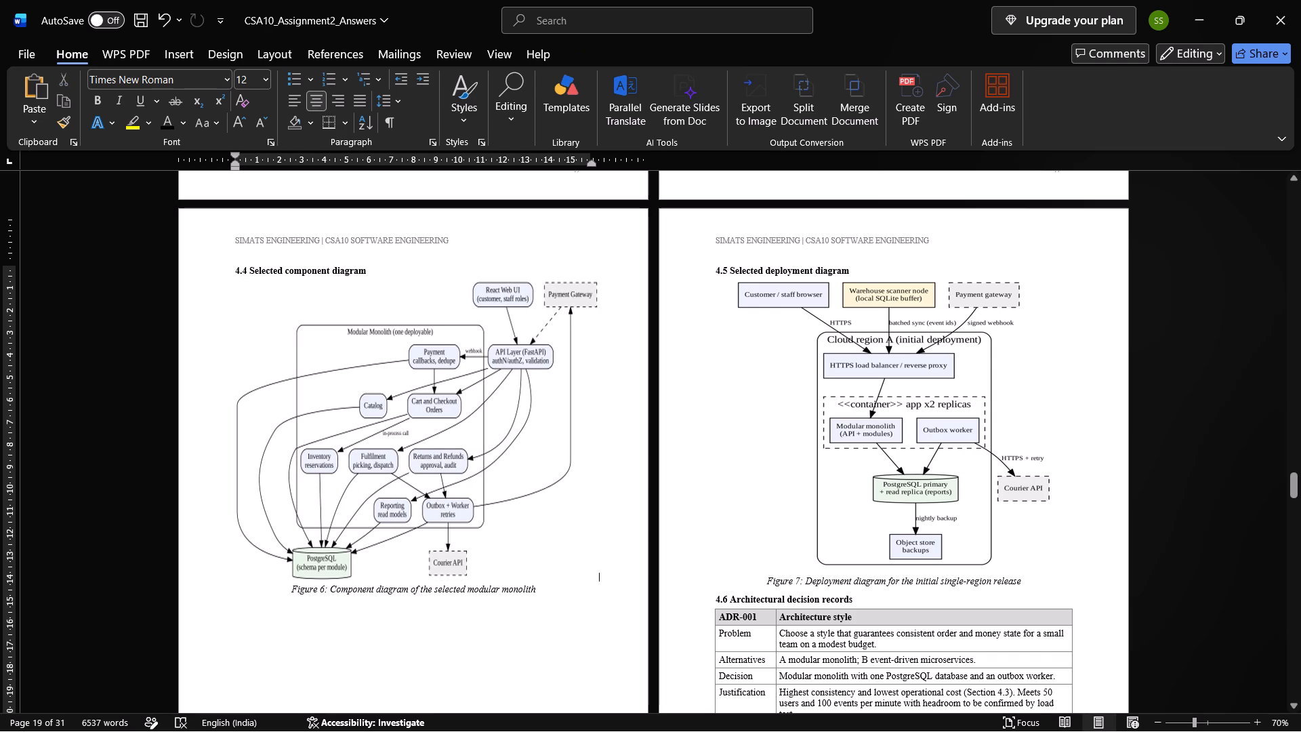
# Insert two blank lines after the heading "4.4 Selected component diagram", above the Figure 6 diagram.
pyautogui.click(495, 473)
pyautogui.click(390, 272)
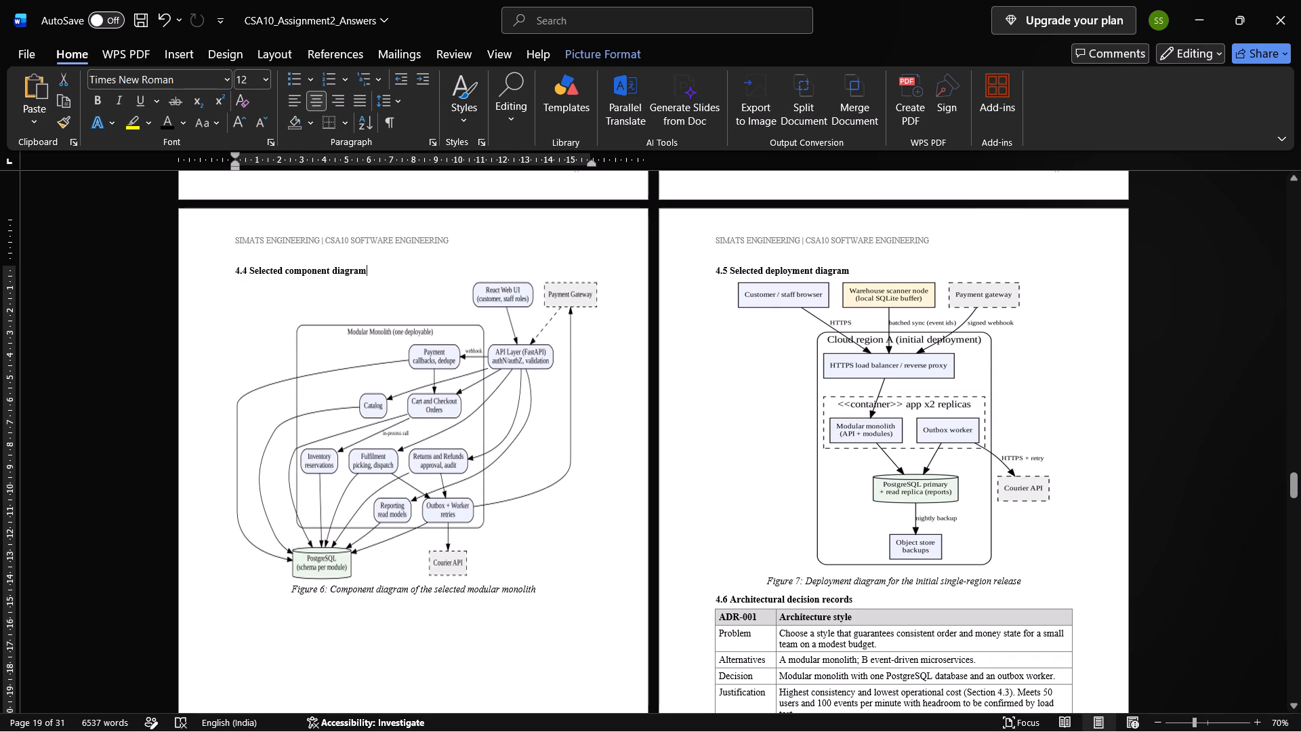
pyautogui.press('Return')
pyautogui.press('Return')
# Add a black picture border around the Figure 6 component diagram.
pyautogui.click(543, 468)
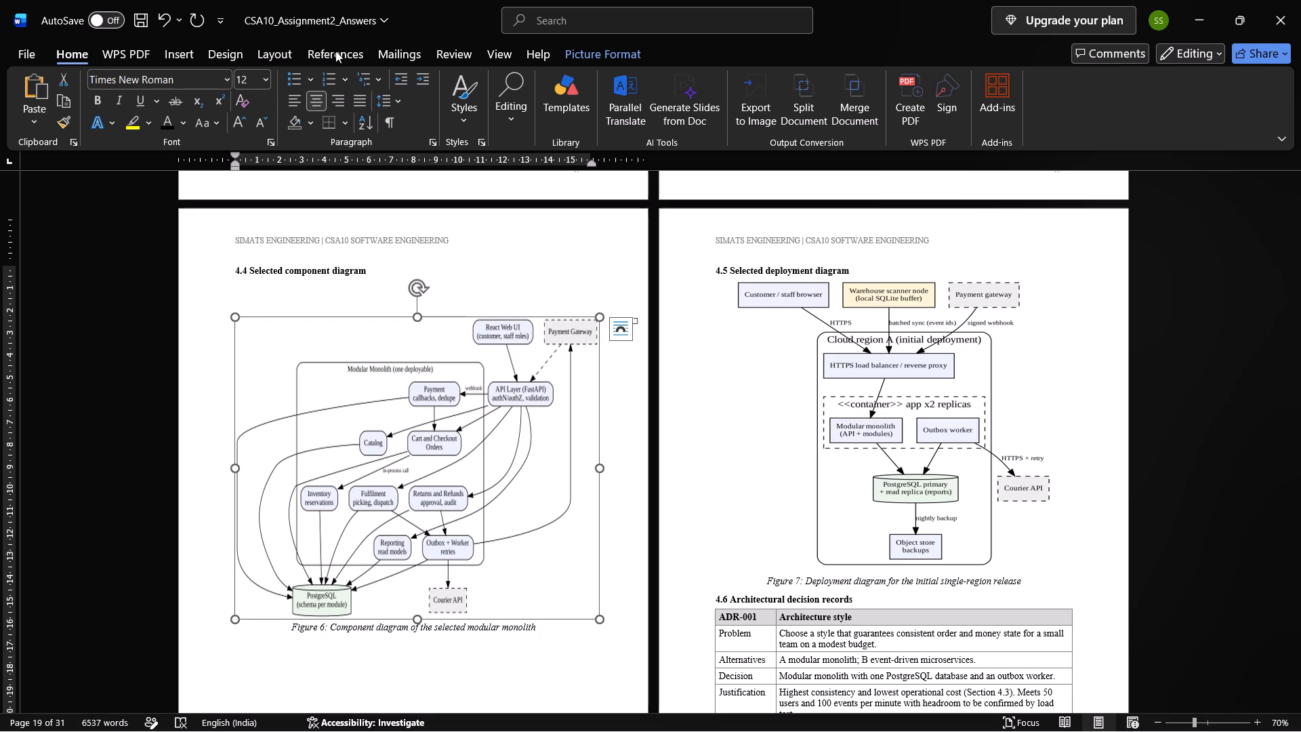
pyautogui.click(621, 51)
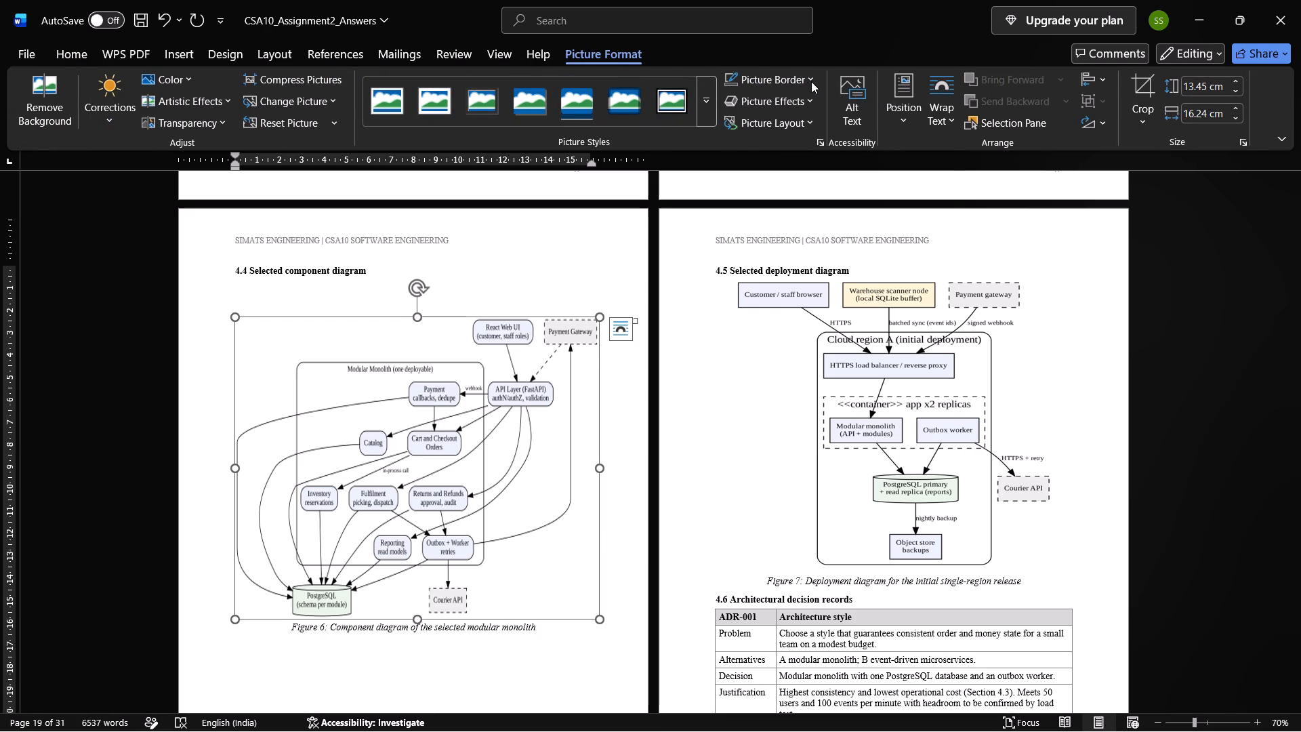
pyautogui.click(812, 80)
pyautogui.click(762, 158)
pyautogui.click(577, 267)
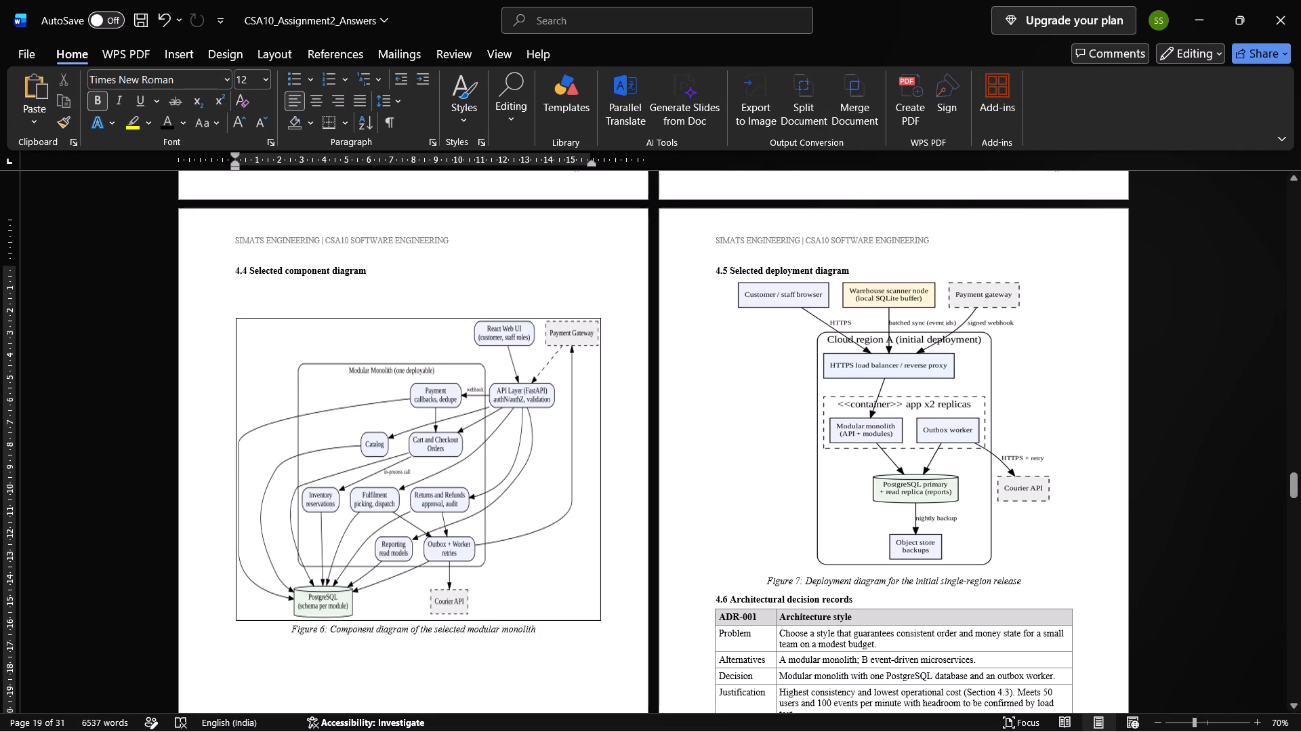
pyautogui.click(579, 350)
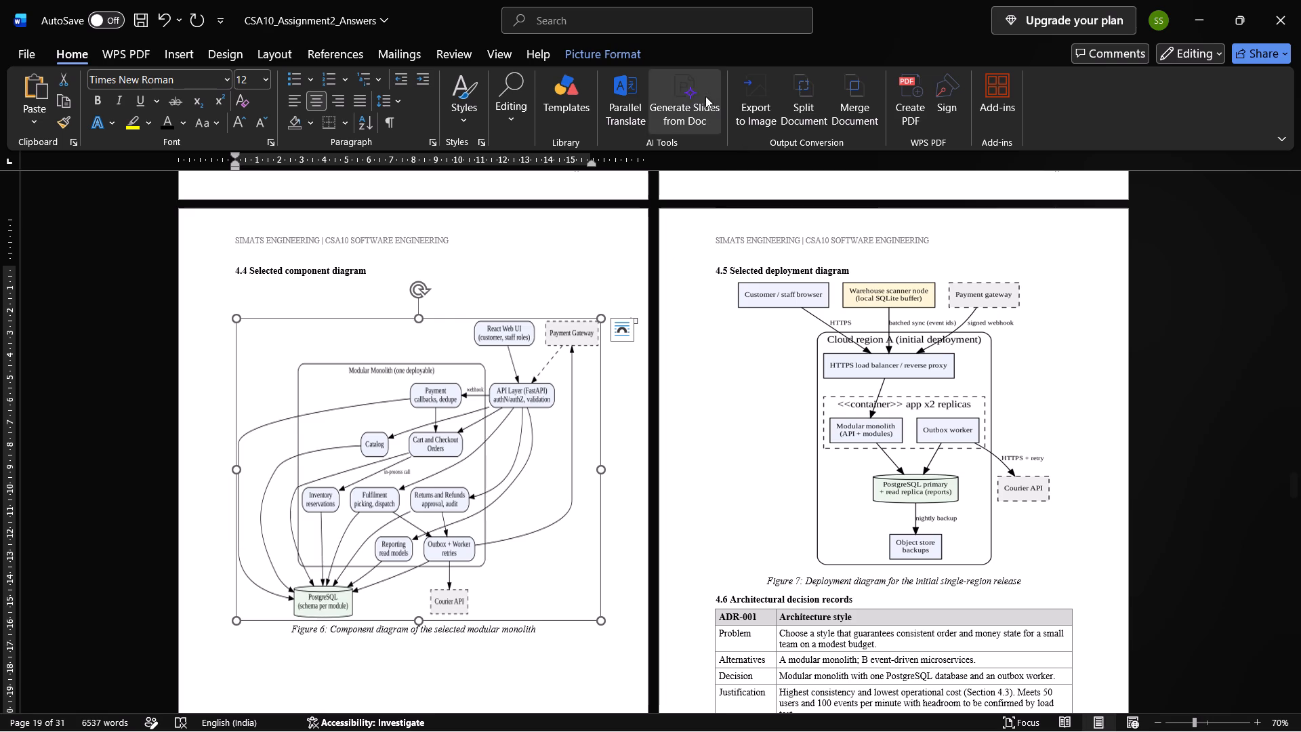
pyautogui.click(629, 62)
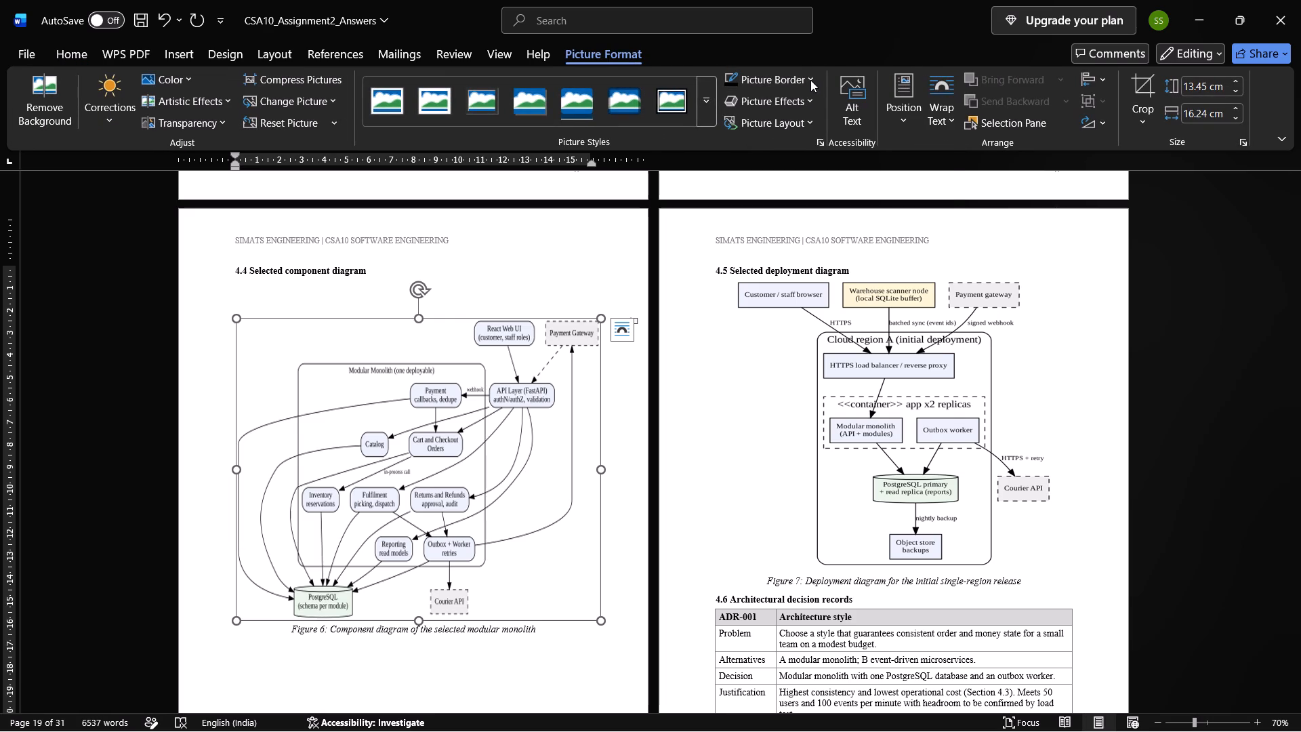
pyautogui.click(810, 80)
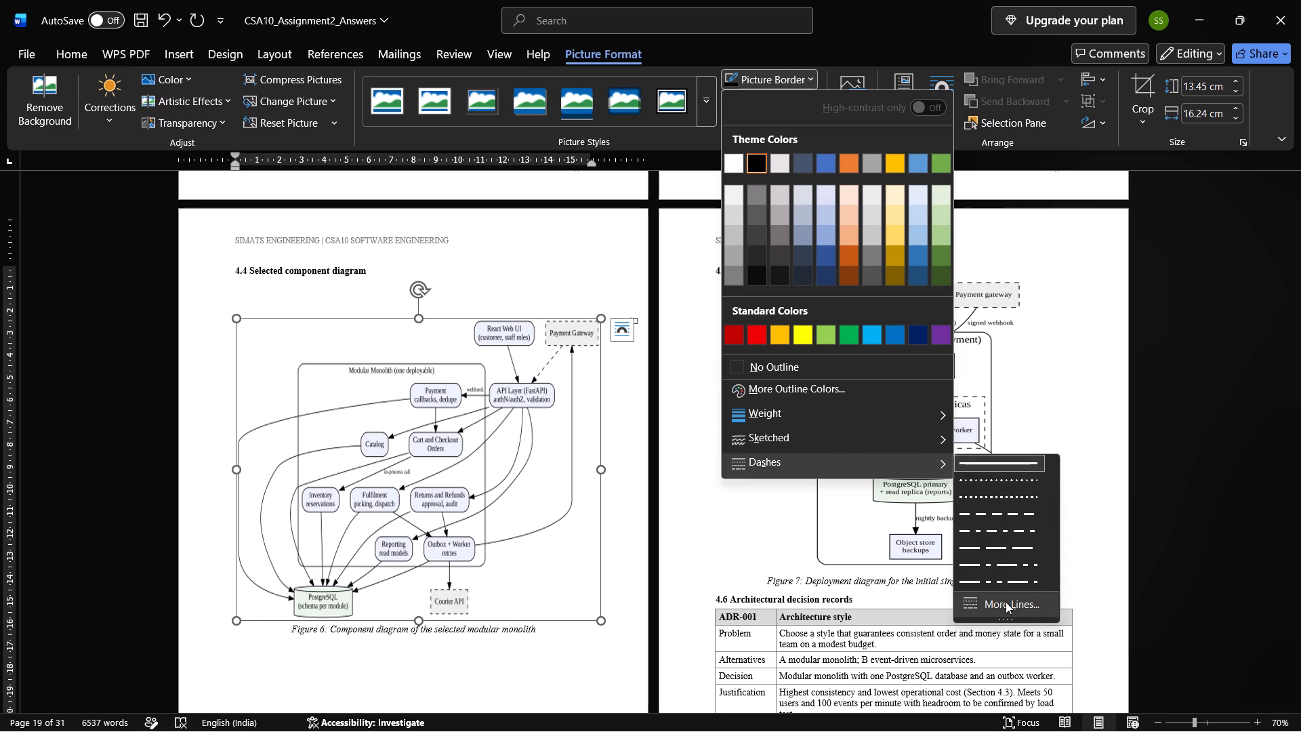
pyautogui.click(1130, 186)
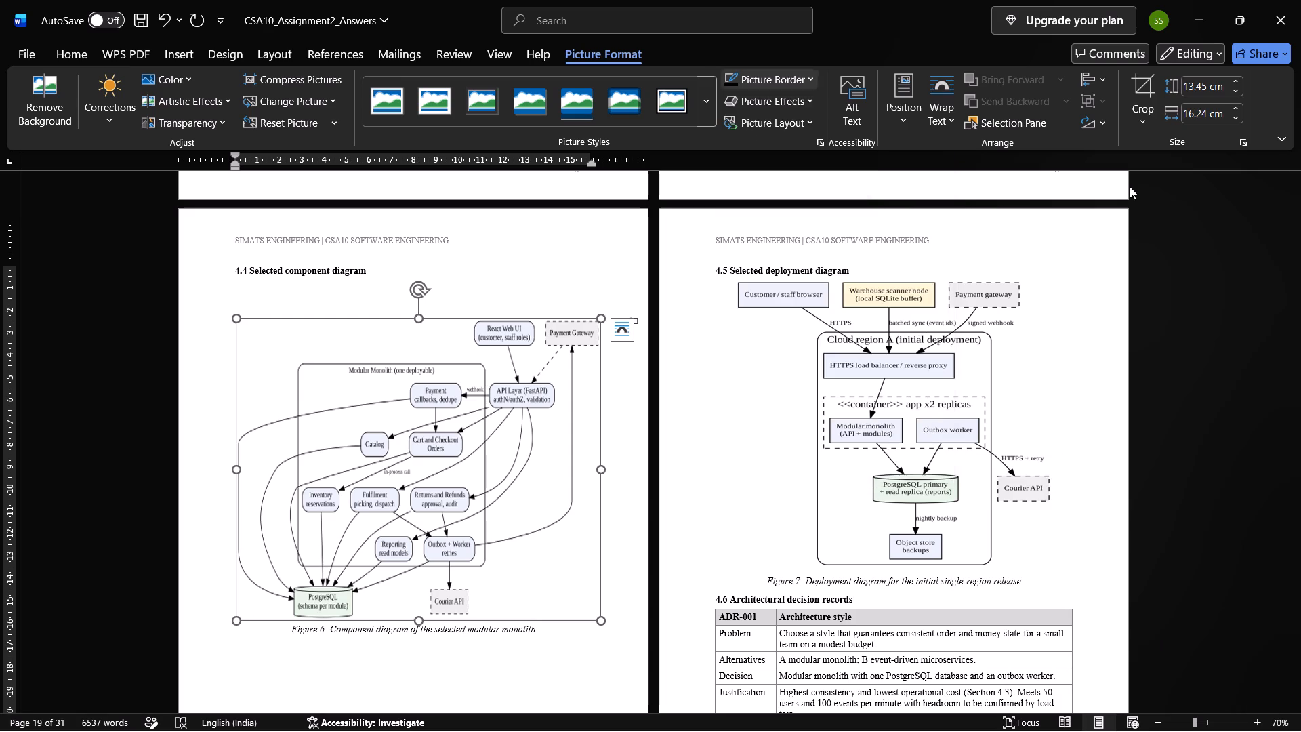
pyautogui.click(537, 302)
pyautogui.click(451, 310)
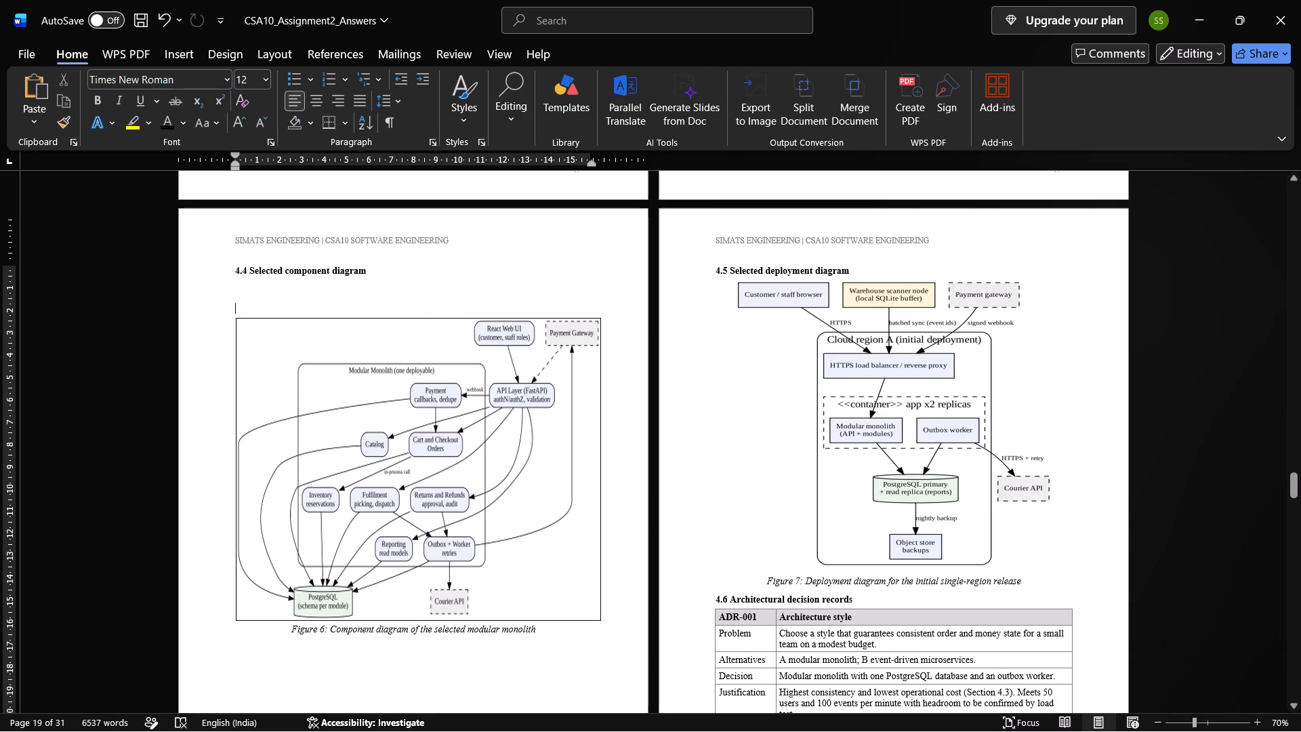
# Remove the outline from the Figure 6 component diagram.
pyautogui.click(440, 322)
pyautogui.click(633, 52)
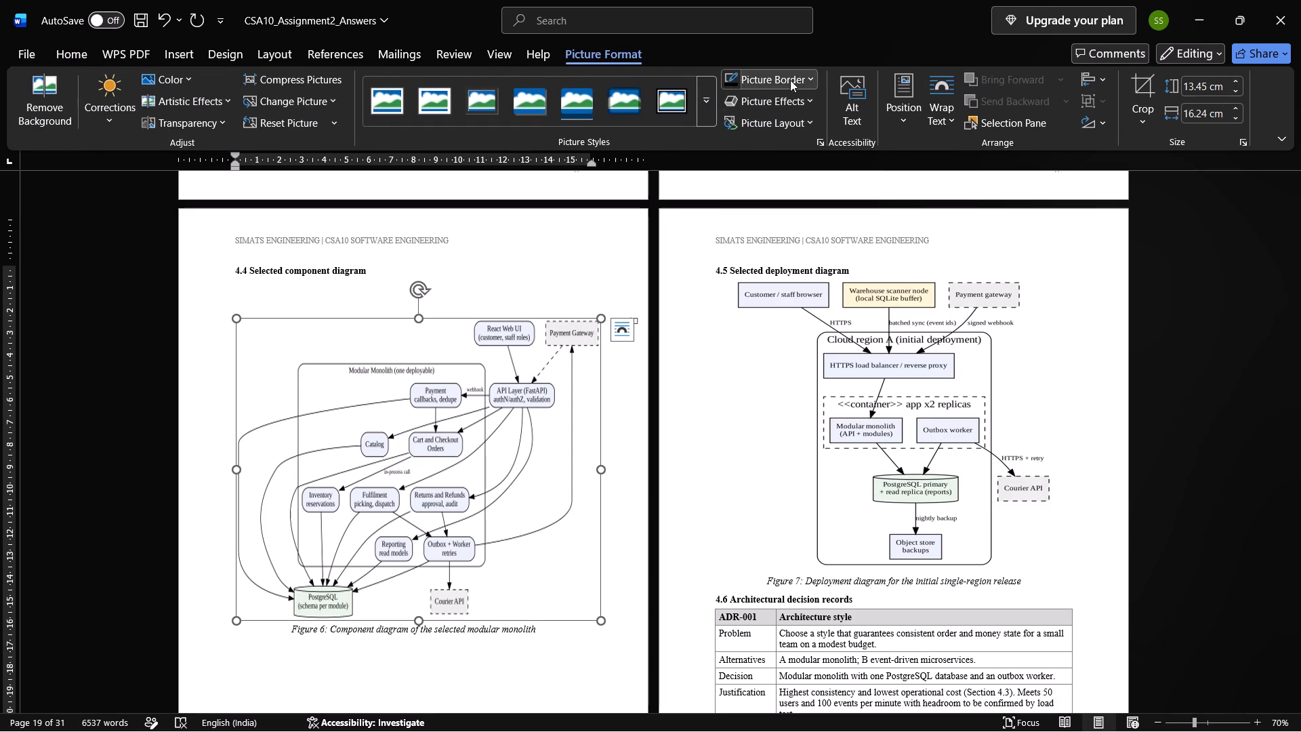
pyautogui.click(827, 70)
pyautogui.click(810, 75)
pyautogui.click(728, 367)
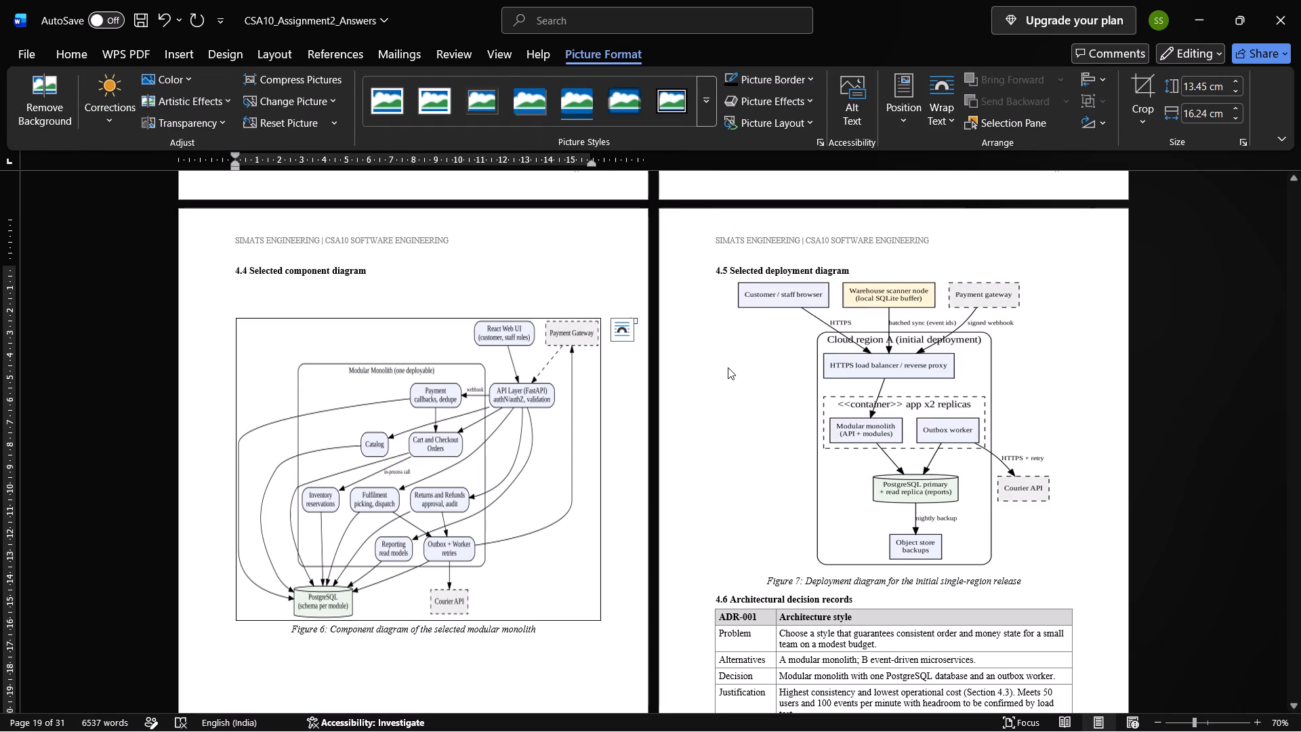
# Review the layout of the remaining pages, from the Figure 7 deployment diagram to the end of the document.
pyautogui.click(1300, 357)
pyautogui.scroll(-19, 653, 407)
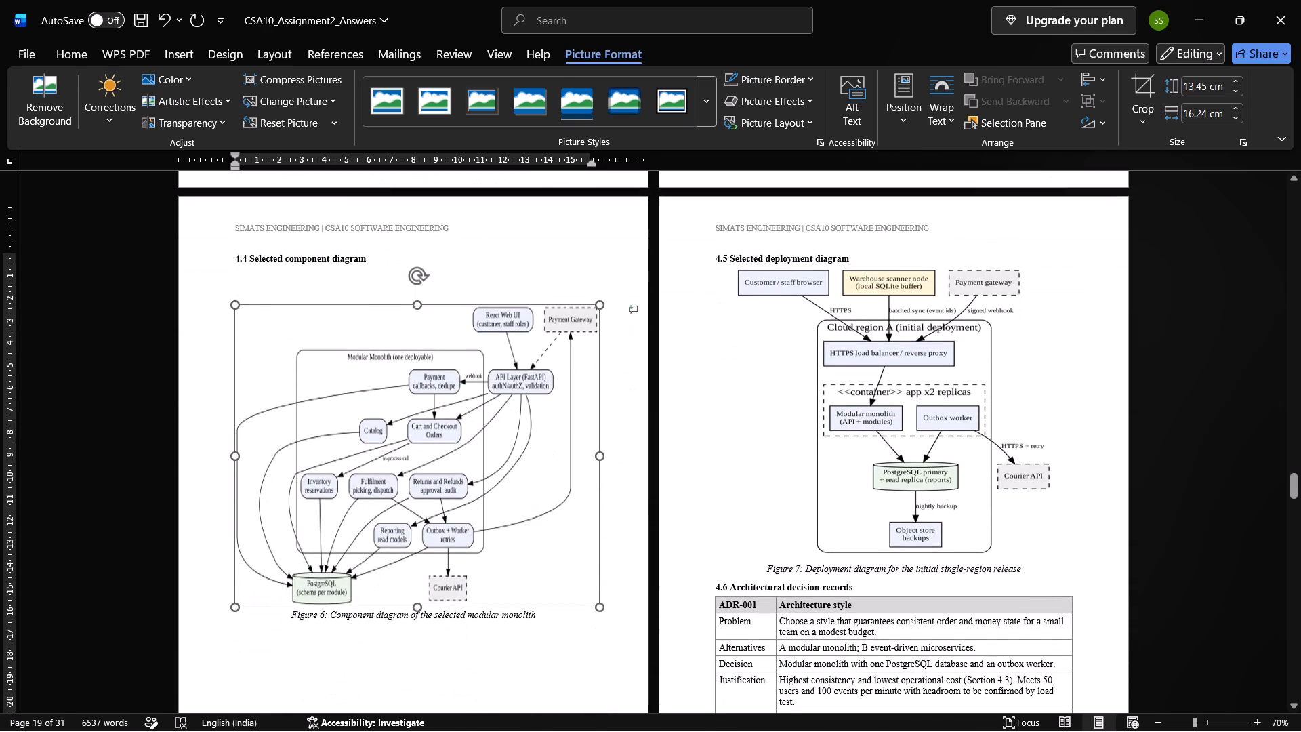
pyautogui.click(605, 397)
pyautogui.scroll(-13, 605, 397)
pyautogui.scroll(8, 604, 396)
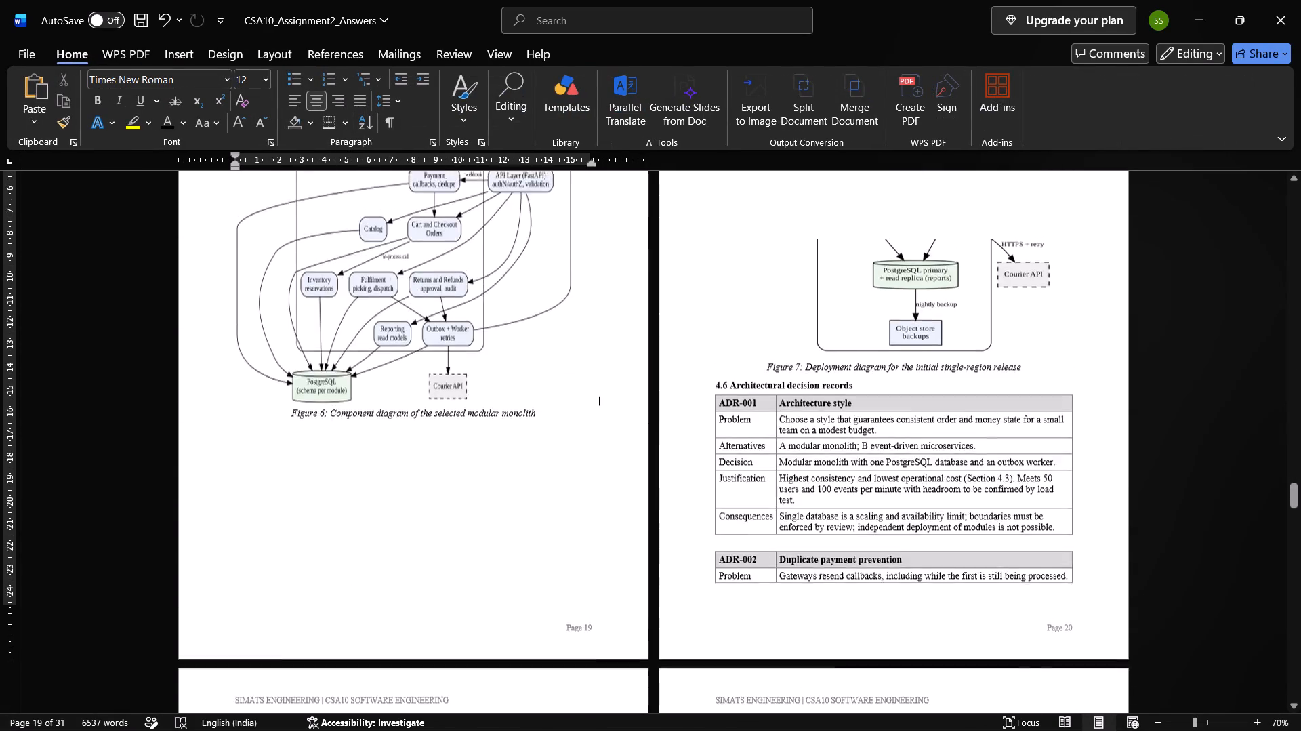
pyautogui.scroll(9, 604, 396)
pyautogui.scroll(-6, 604, 394)
pyautogui.scroll(-9, 838, 407)
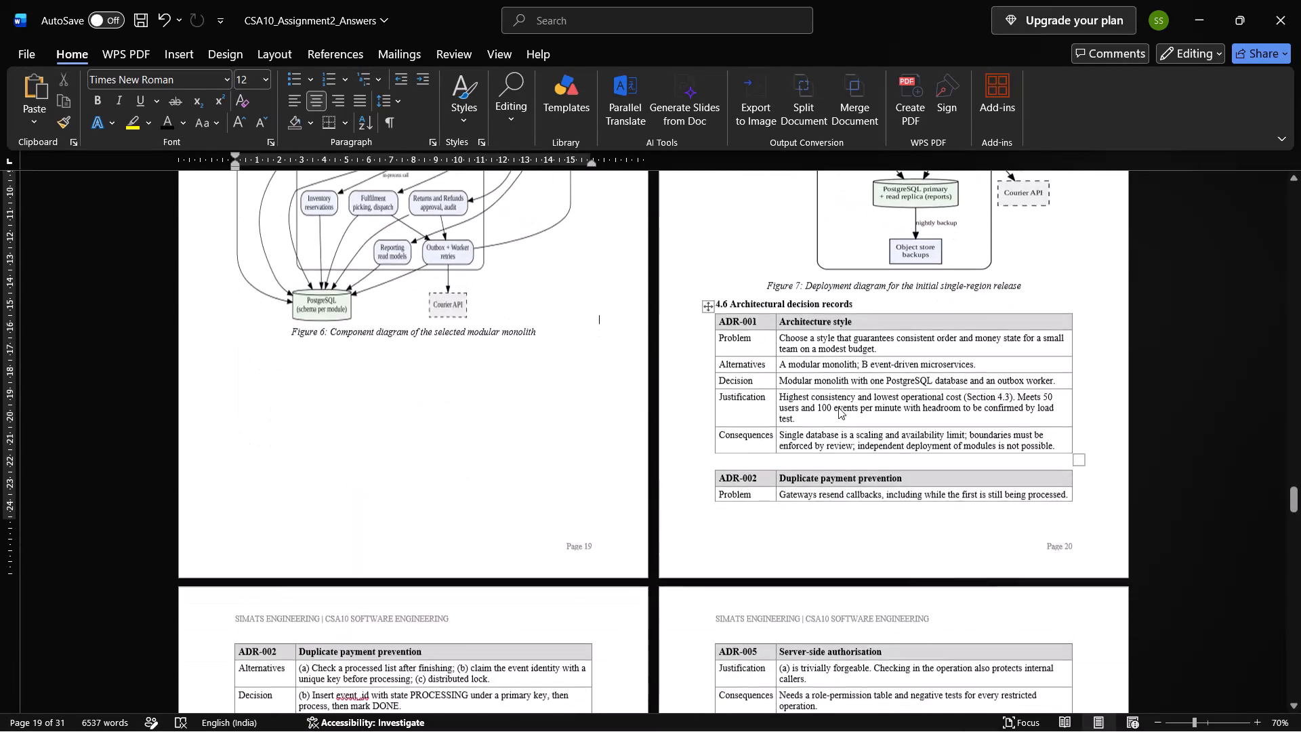
pyautogui.scroll(-19, 838, 407)
pyautogui.scroll(-5, 838, 407)
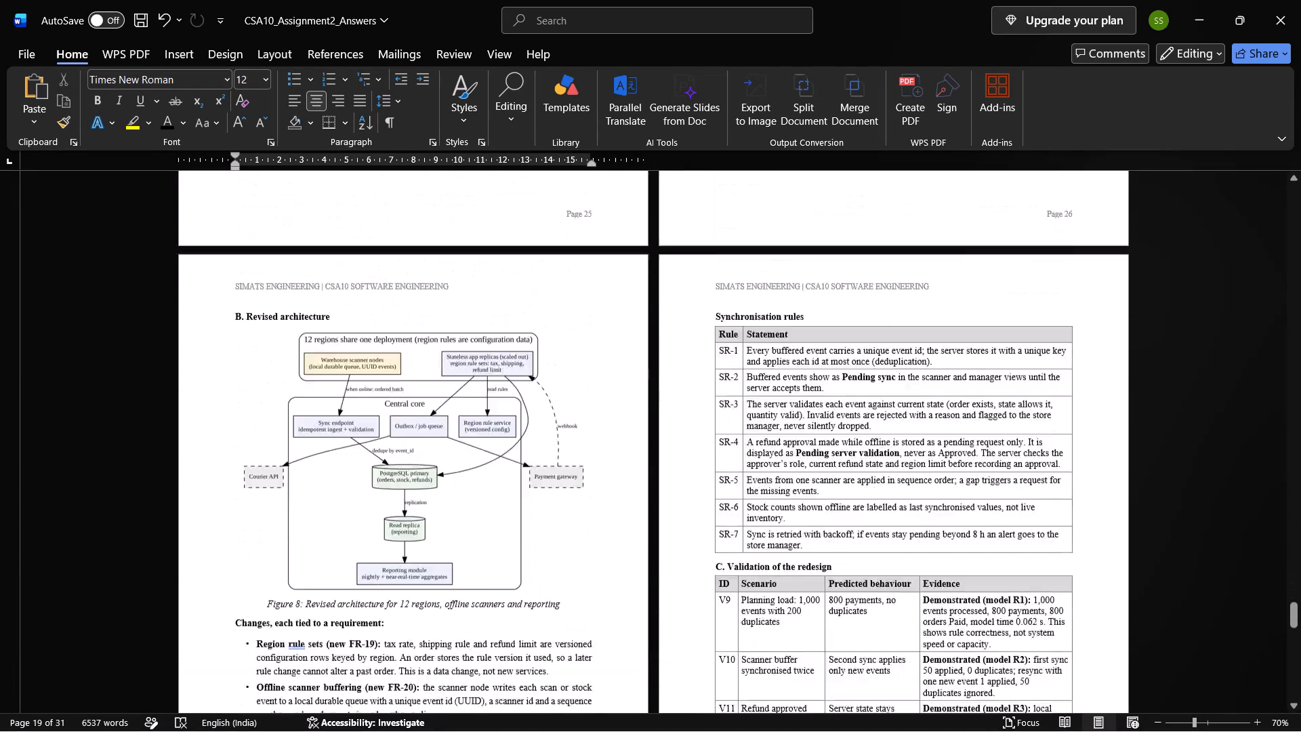
pyautogui.scroll(-6, 838, 407)
pyautogui.scroll(2, 838, 407)
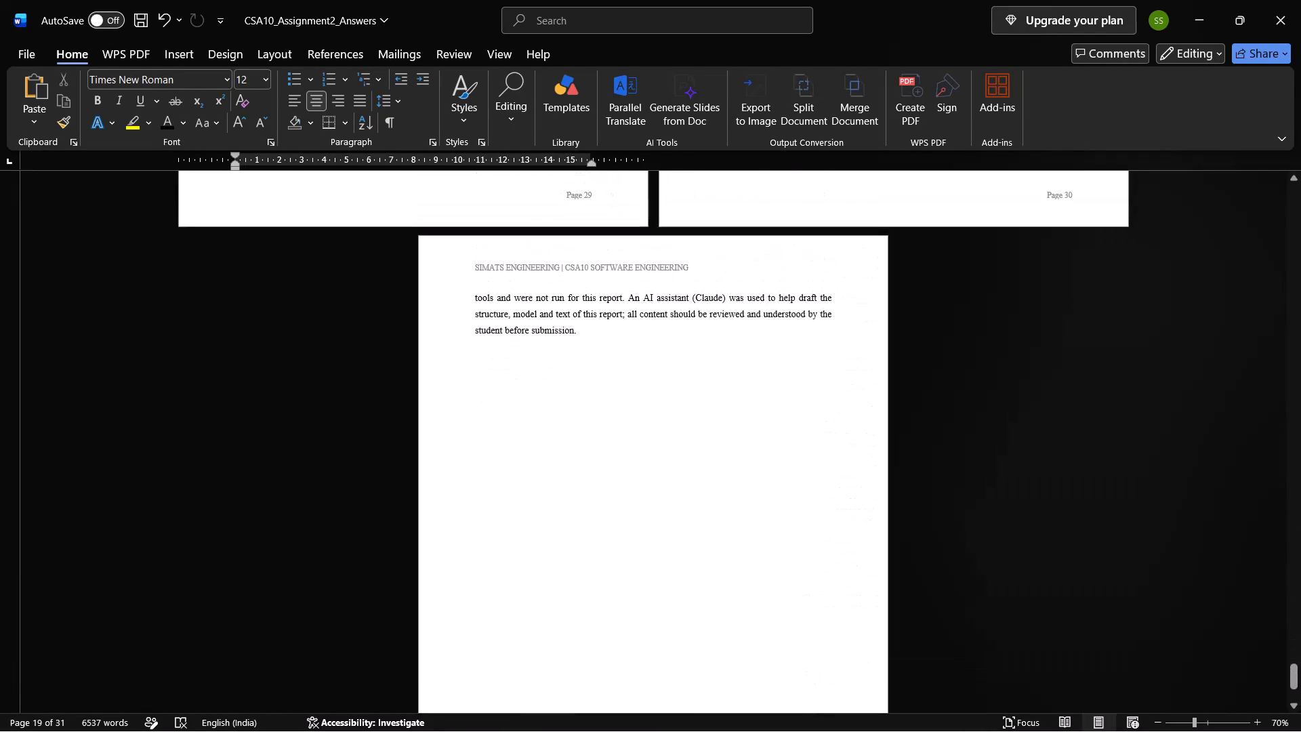
# Delete the word "Page" from the footer, leaving only the page number.
pyautogui.doubleClick(594, 199)
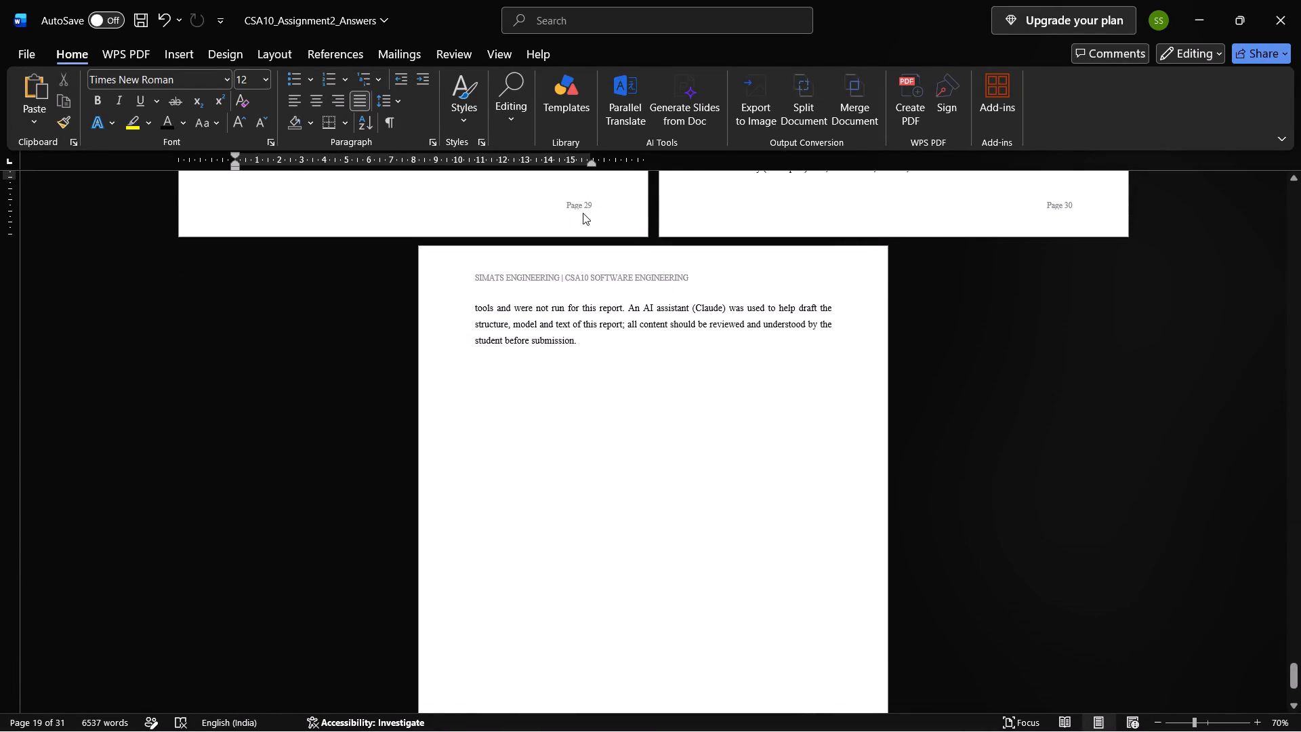
pyautogui.click(583, 213)
pyautogui.tripleClick(580, 204)
pyautogui.click(580, 204)
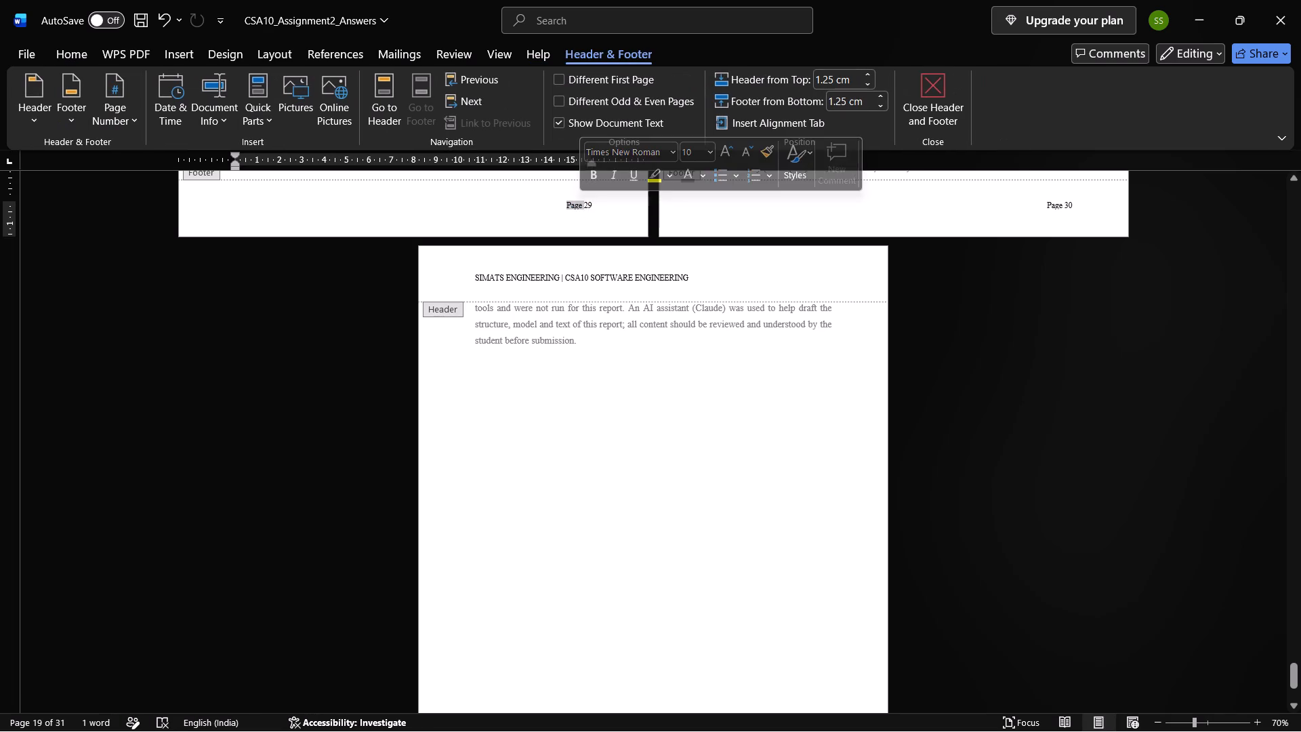
pyautogui.press('BackSpace')
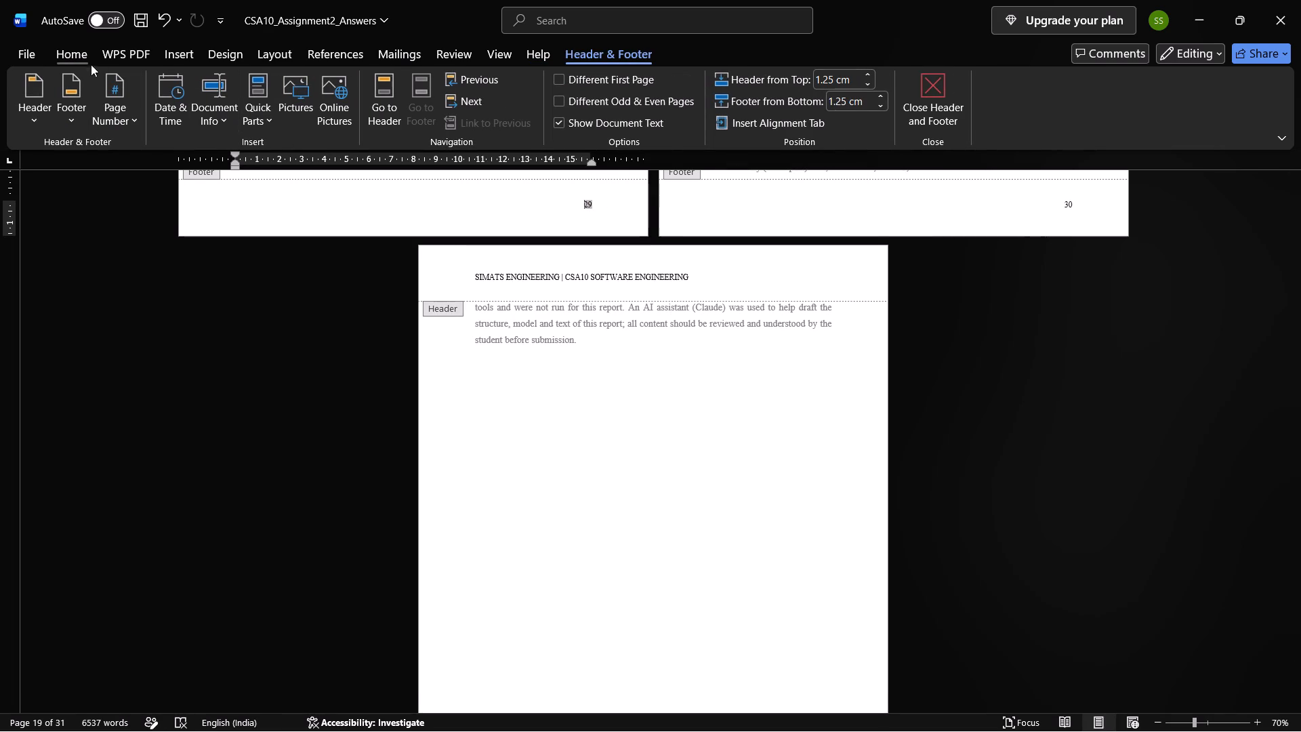
# Format the footer page number as bold 12 point and return to the document body.
pyautogui.click(85, 62)
pyautogui.click(97, 93)
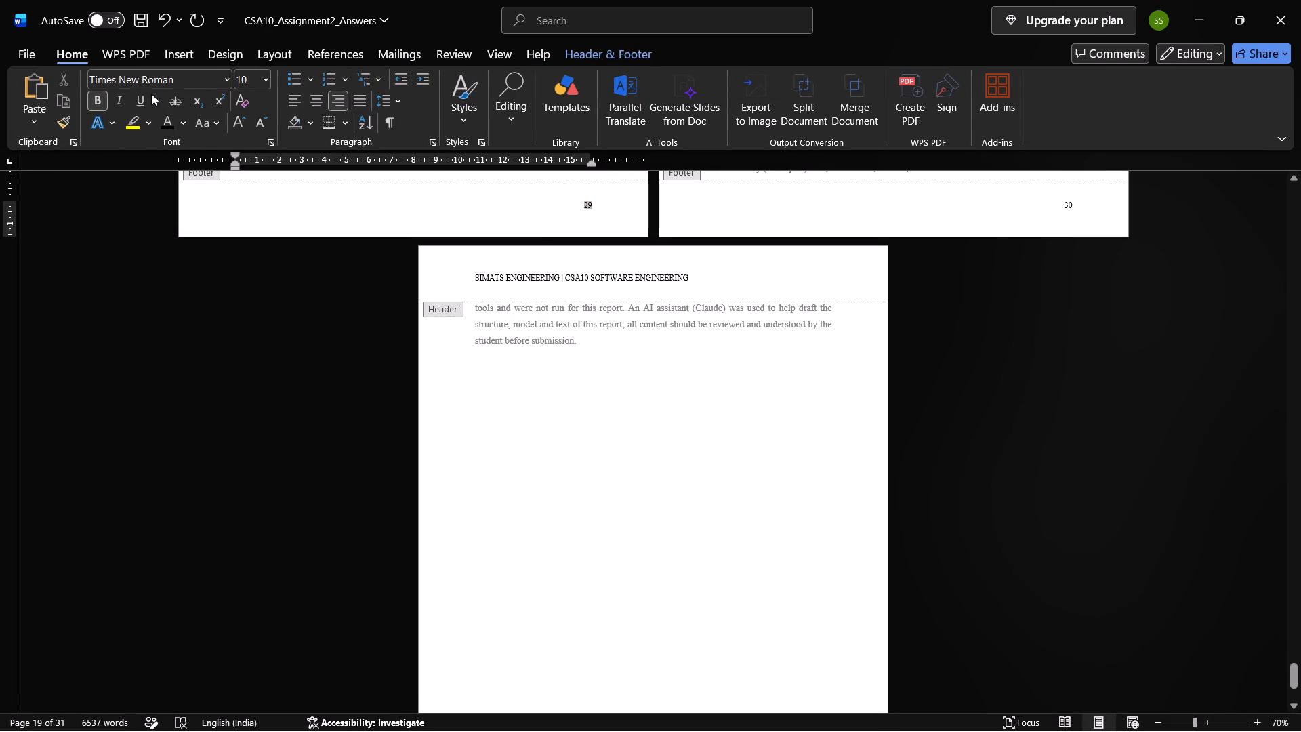
pyautogui.click(247, 82)
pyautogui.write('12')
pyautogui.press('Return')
pyautogui.click(626, 414)
pyautogui.scroll(12, 621, 411)
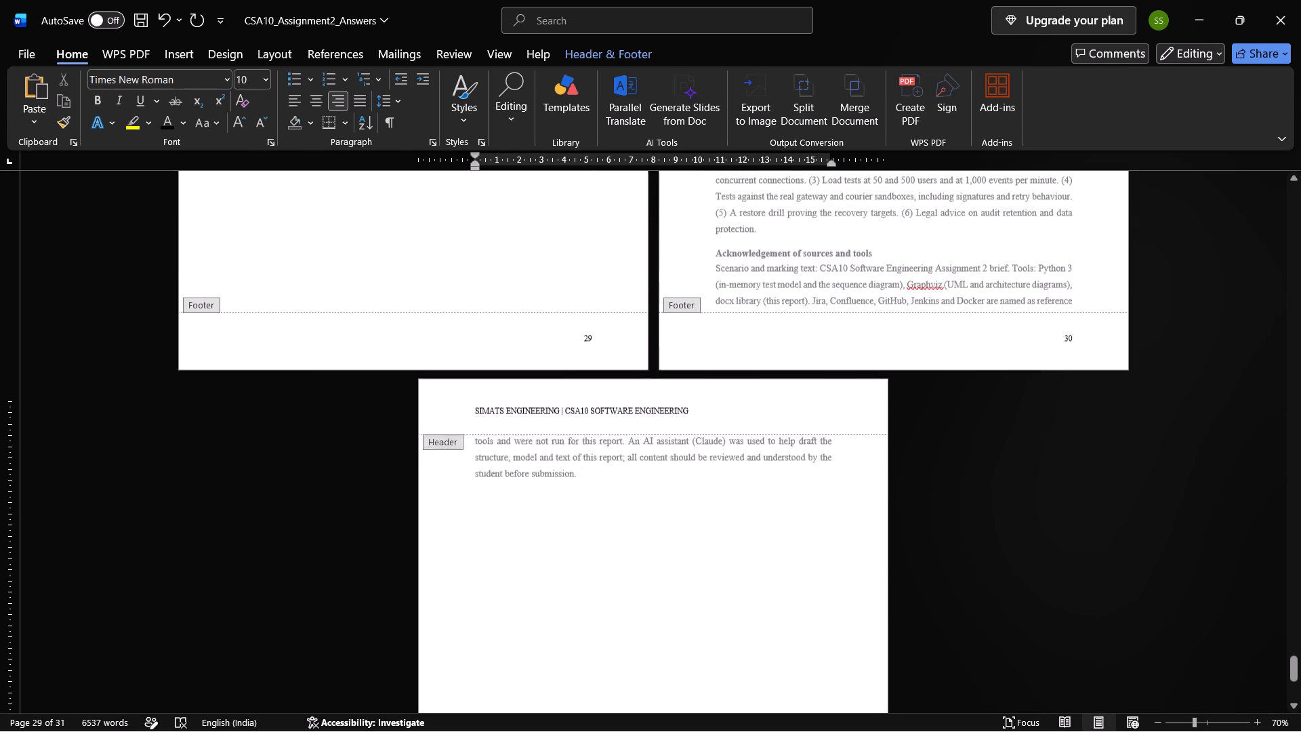
pyautogui.scroll(-11, 756, 390)
pyautogui.doubleClick(753, 431)
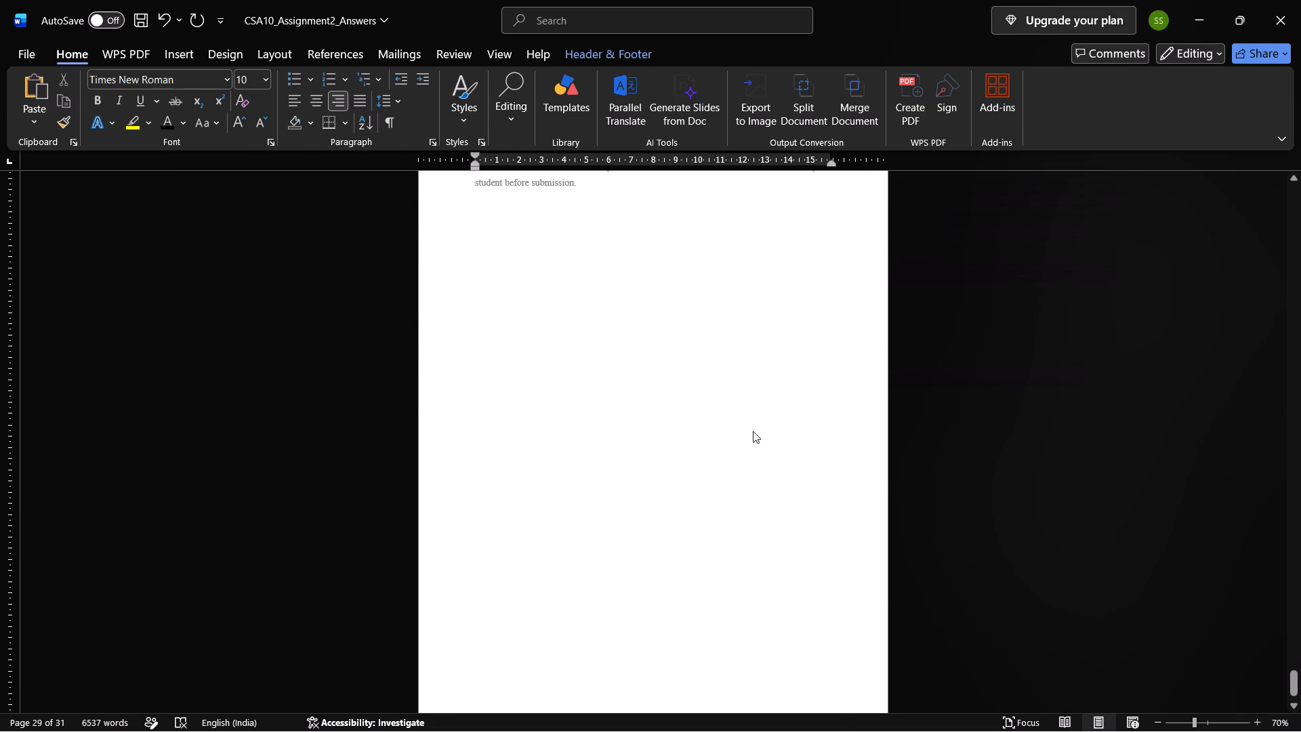
# Copy the header text "SIMATS ENGINEERING | CSA10 SOFTWARE ENGINEERING", delete it from the header and return to the document body.
pyautogui.scroll(12, 753, 431)
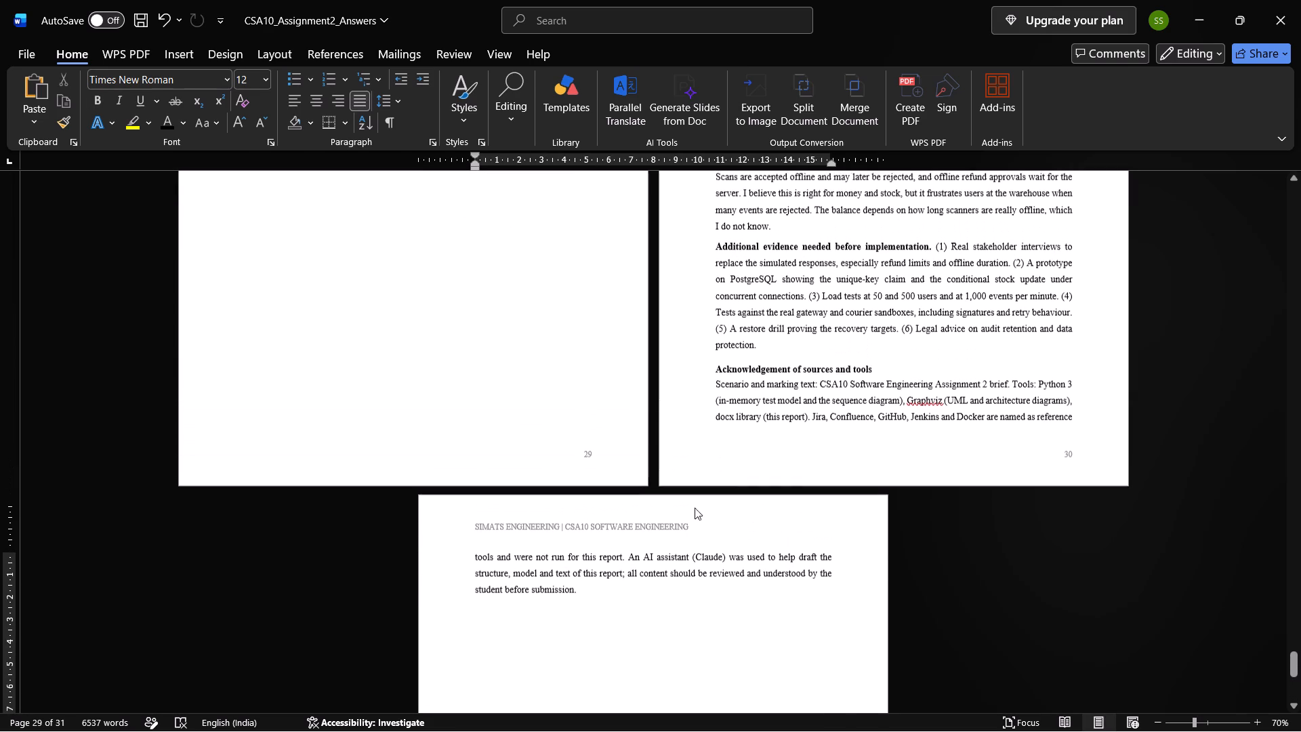
pyautogui.scroll(1, 695, 508)
pyautogui.doubleClick(688, 524)
pyautogui.moveTo(689, 525); pyautogui.dragTo(448, 518)
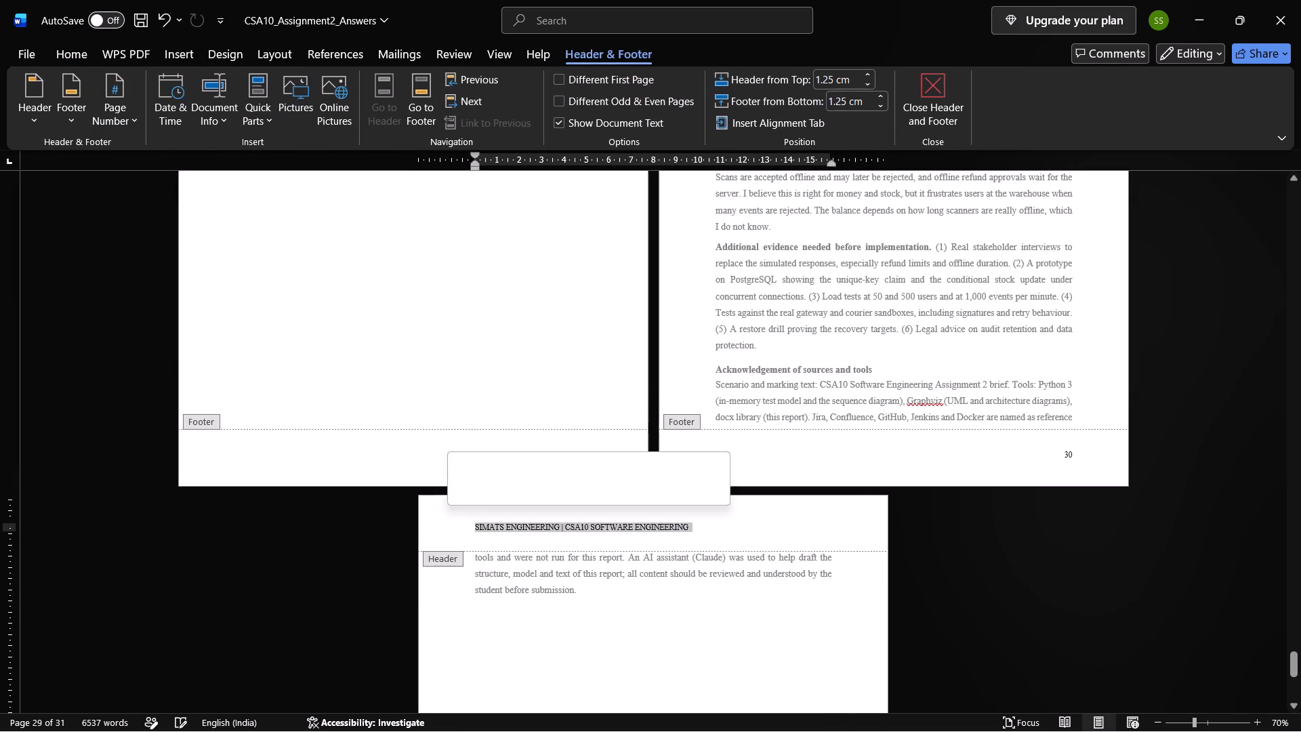
pyautogui.hotkey('ctrl', 'c')
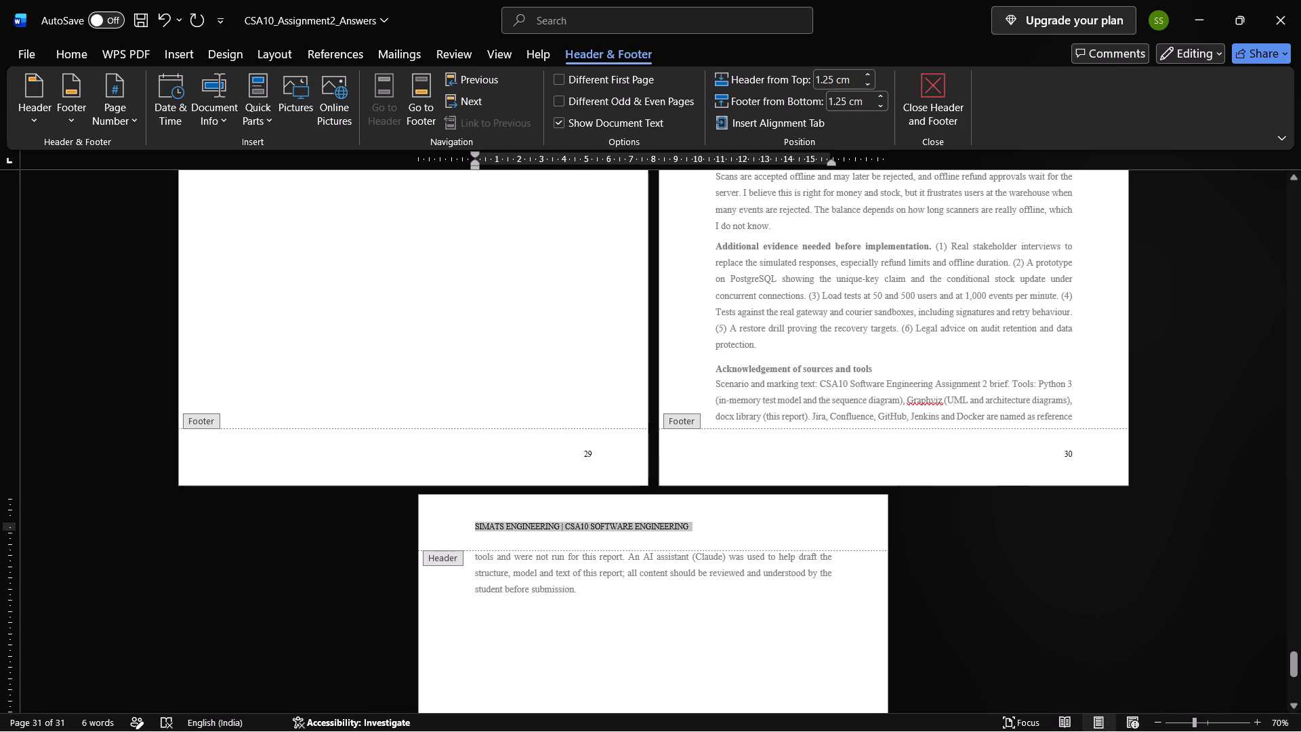
pyautogui.press('BackSpace')
pyautogui.doubleClick(647, 634)
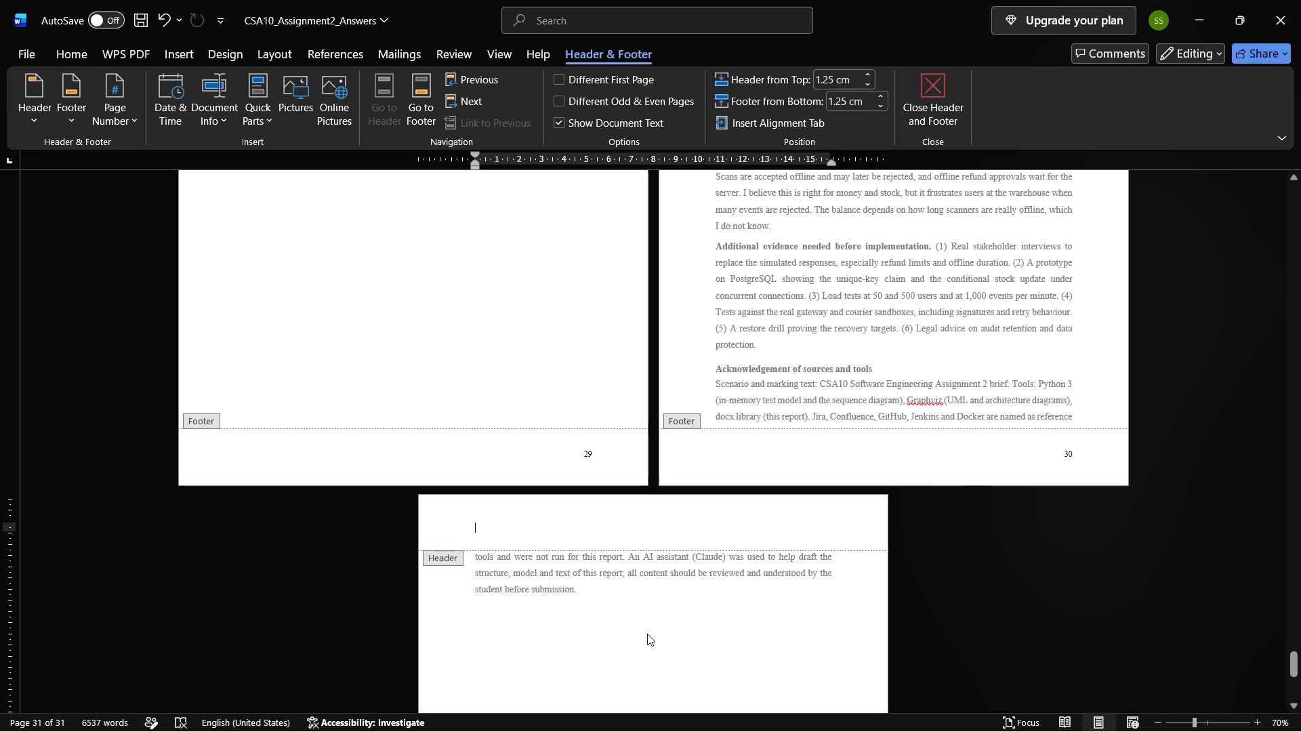
pyautogui.rightClick(647, 634)
pyautogui.scroll(4, 647, 589)
pyautogui.click(558, 423)
pyautogui.scroll(4, 558, 423)
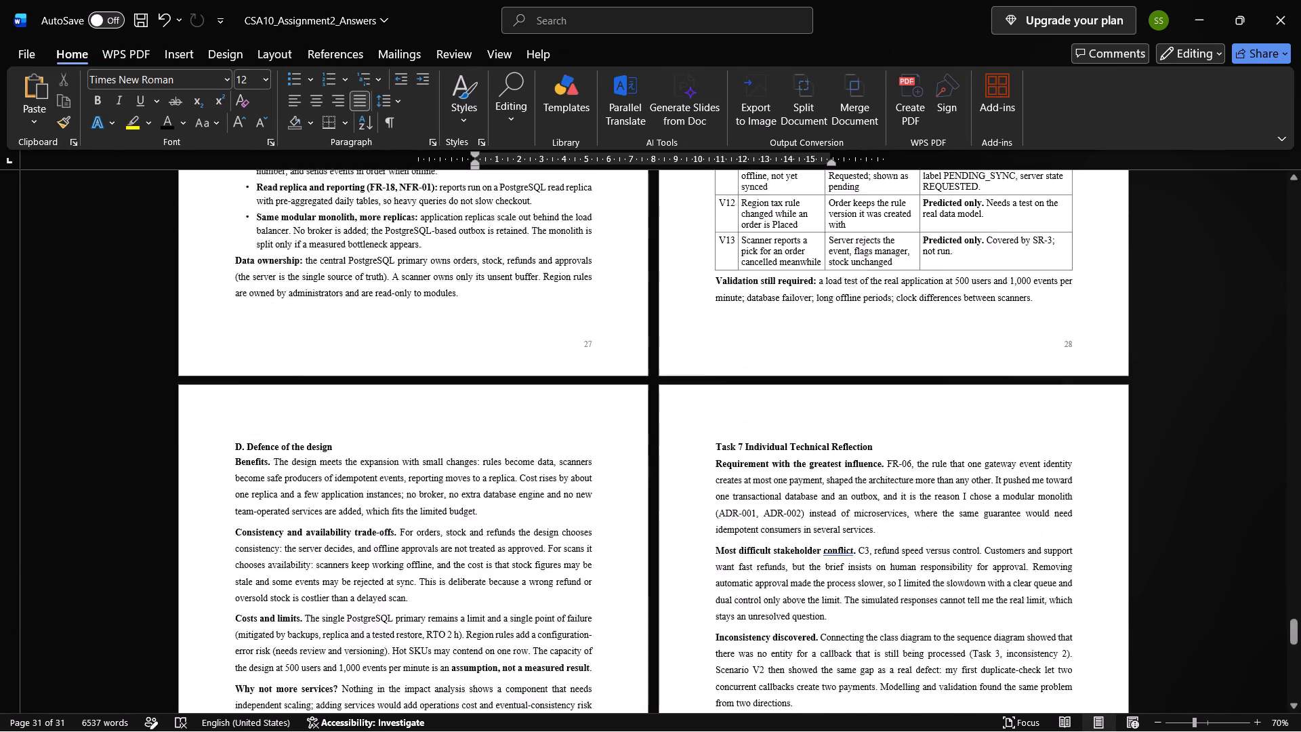
pyautogui.keyDown('ctrl'); pyautogui.scroll(-1, 621, 731); pyautogui.keyUp('ctrl')
pyautogui.keyDown('ctrl'); pyautogui.scroll(3, 621, 731); pyautogui.keyUp('ctrl')
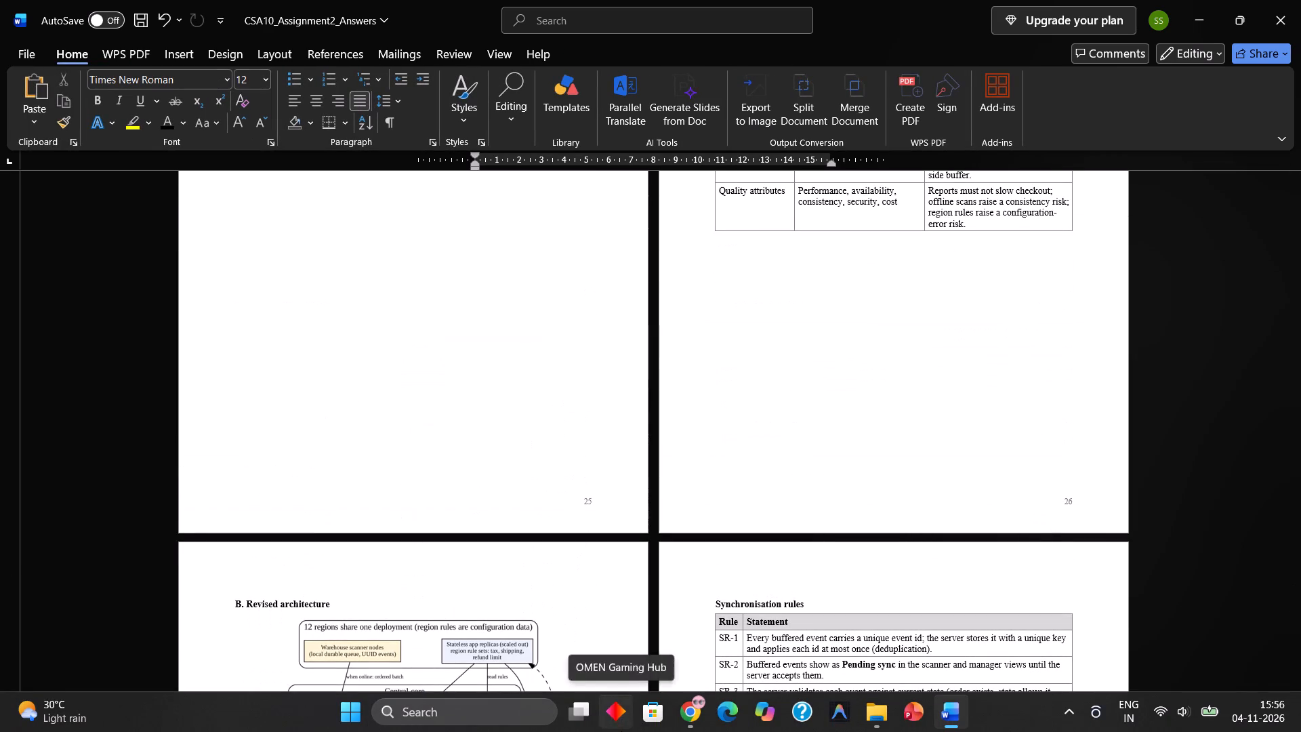
pyautogui.click(829, 731)
pyautogui.scroll(5, 903, 479)
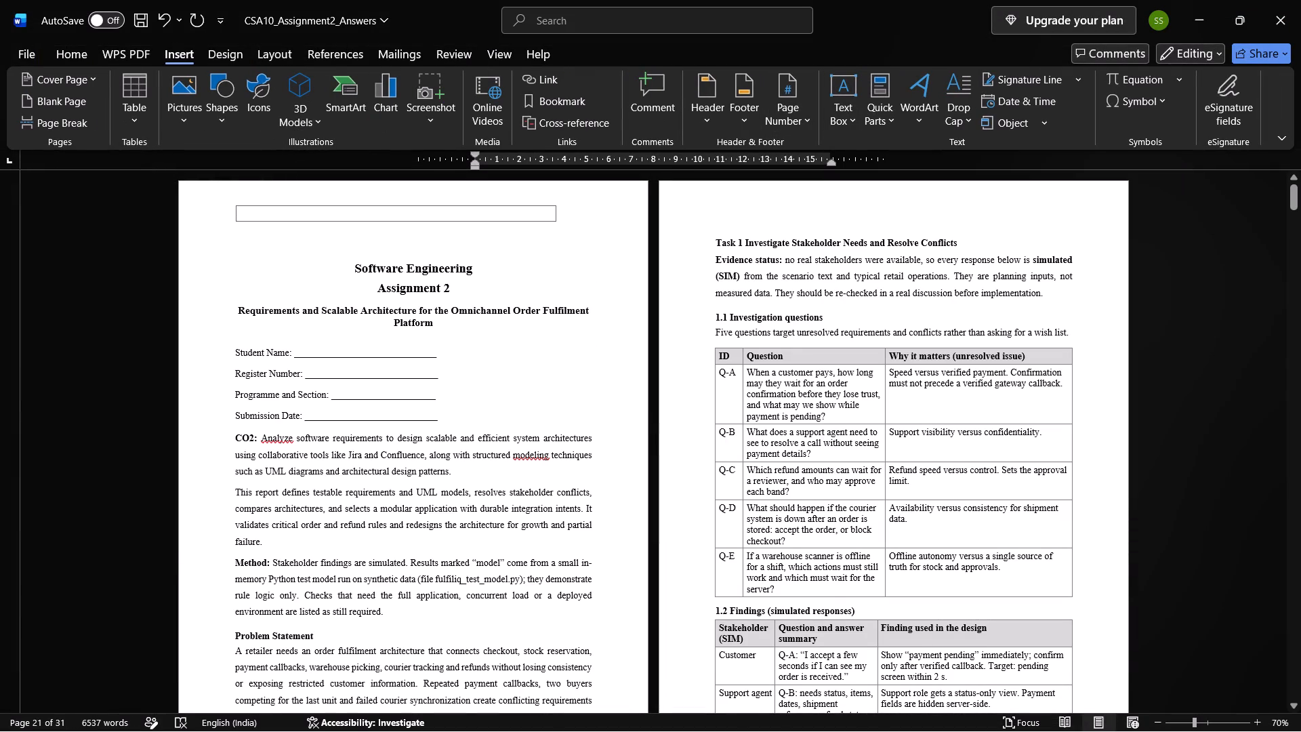
pyautogui.moveTo(556, 221); pyautogui.dragTo(575, 237)
pyautogui.hotkey('ctrl', 'v')
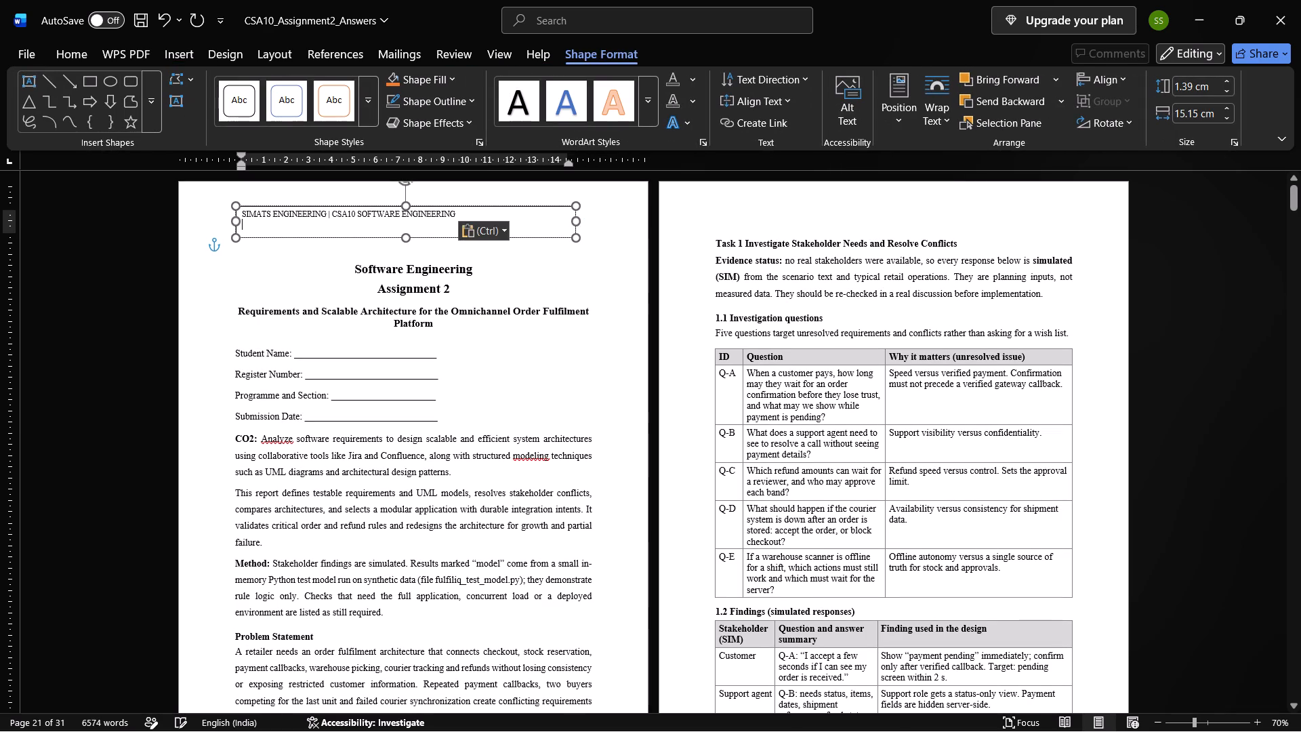
pyautogui.click(385, 222)
pyautogui.press('BackSpace')
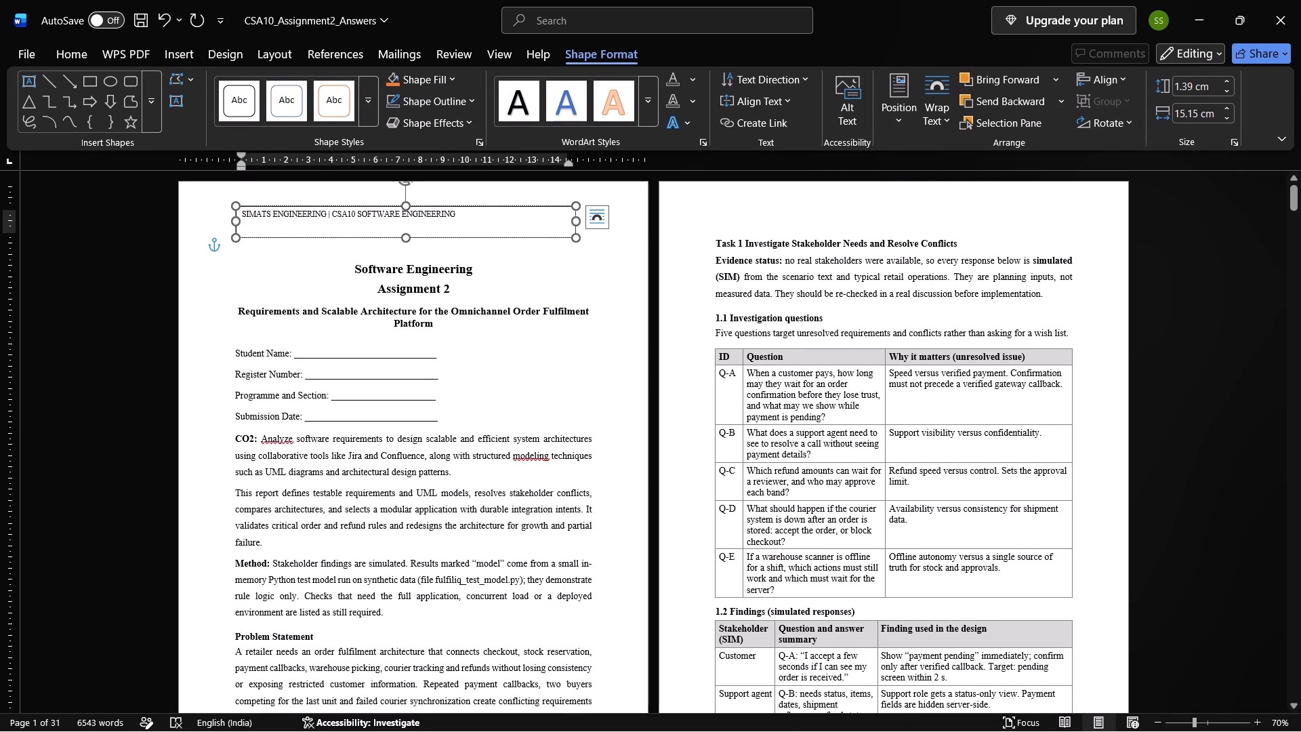
# Reduce the text box height to about 1 cm and move the box slightly up and toward the page's left edge.
pyautogui.moveTo(405, 236); pyautogui.dragTo(405, 227)
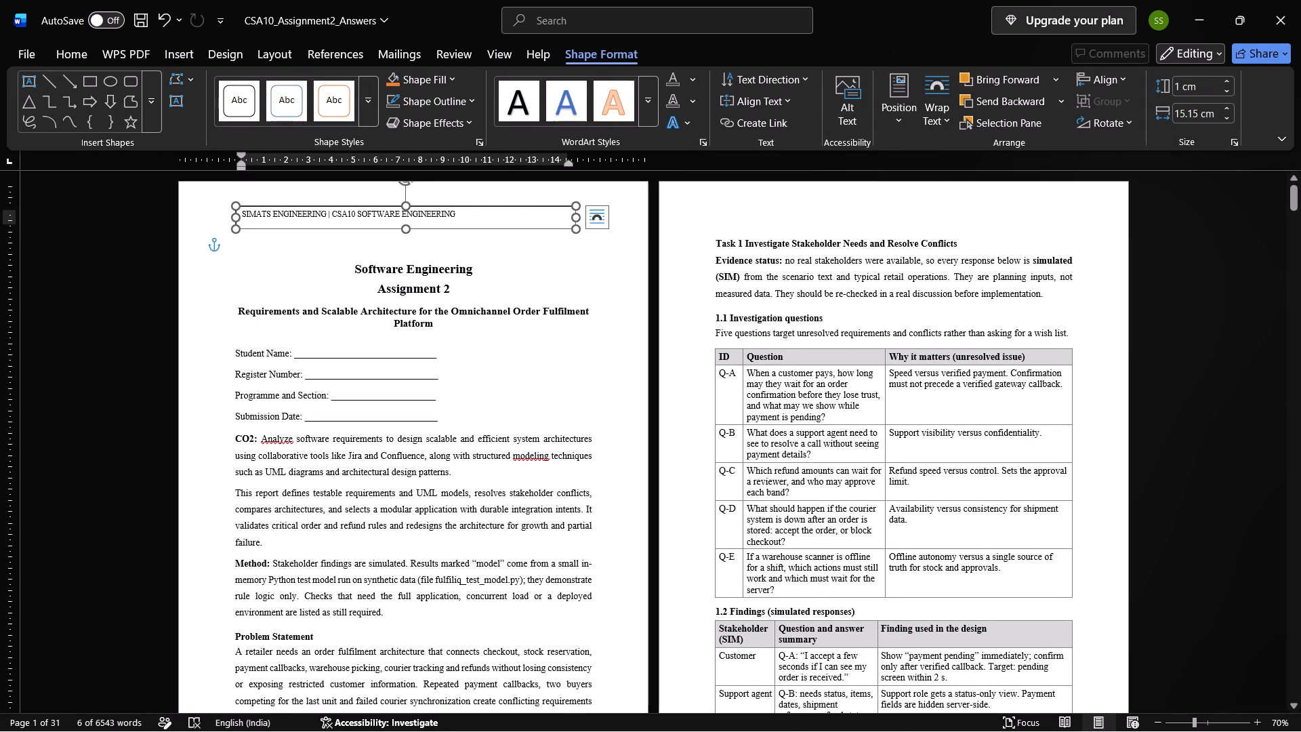
pyautogui.moveTo(421, 203); pyautogui.dragTo(399, 198)
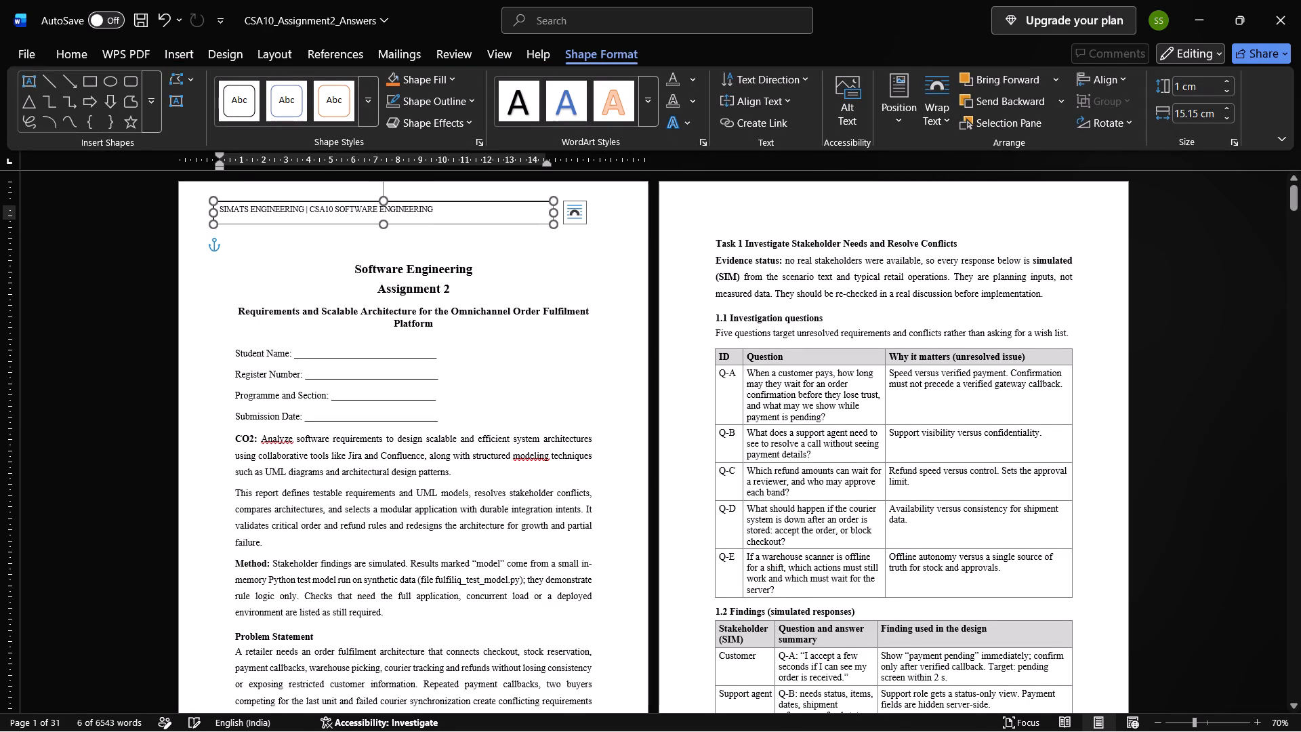
# Set the "SIMATS ENGINEERING | CSA10 SOFTWARE ENGINEERING" text in the text box to 12 point.
pyautogui.moveTo(430, 209); pyautogui.dragTo(201, 199)
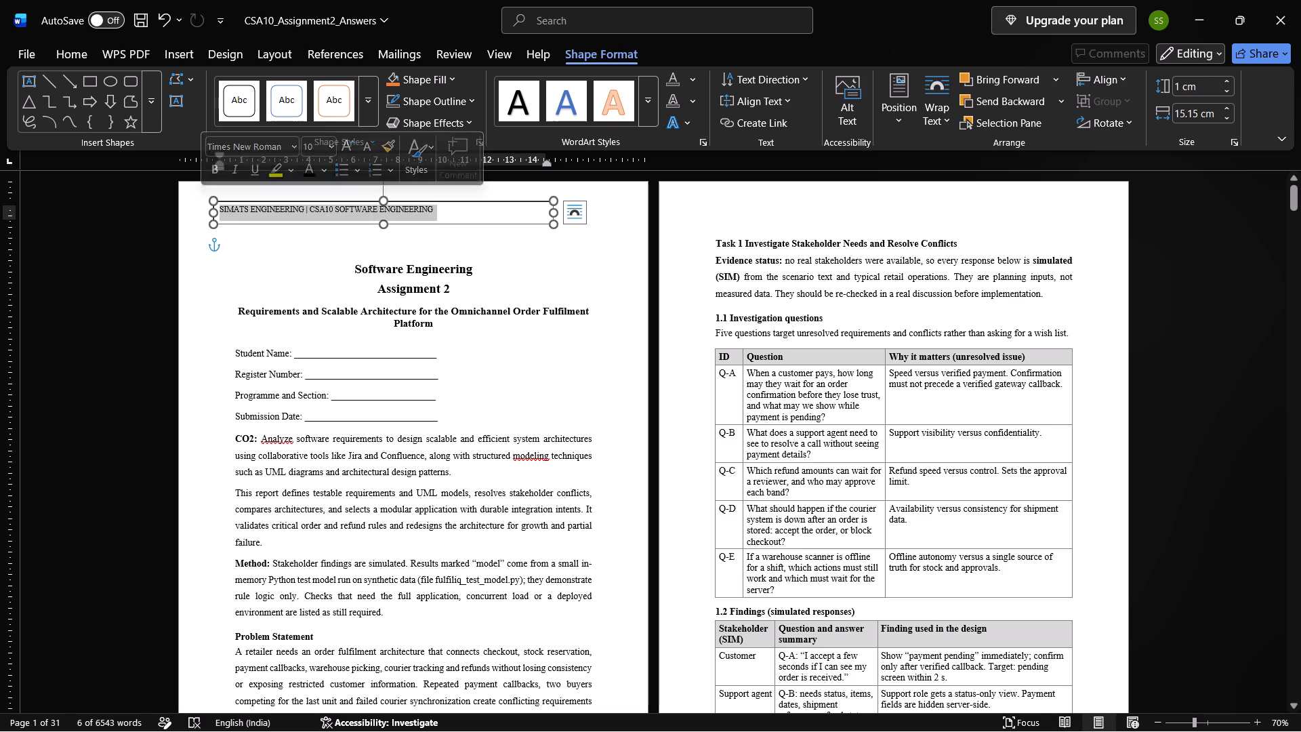
pyautogui.click(47, 49)
pyautogui.click(85, 49)
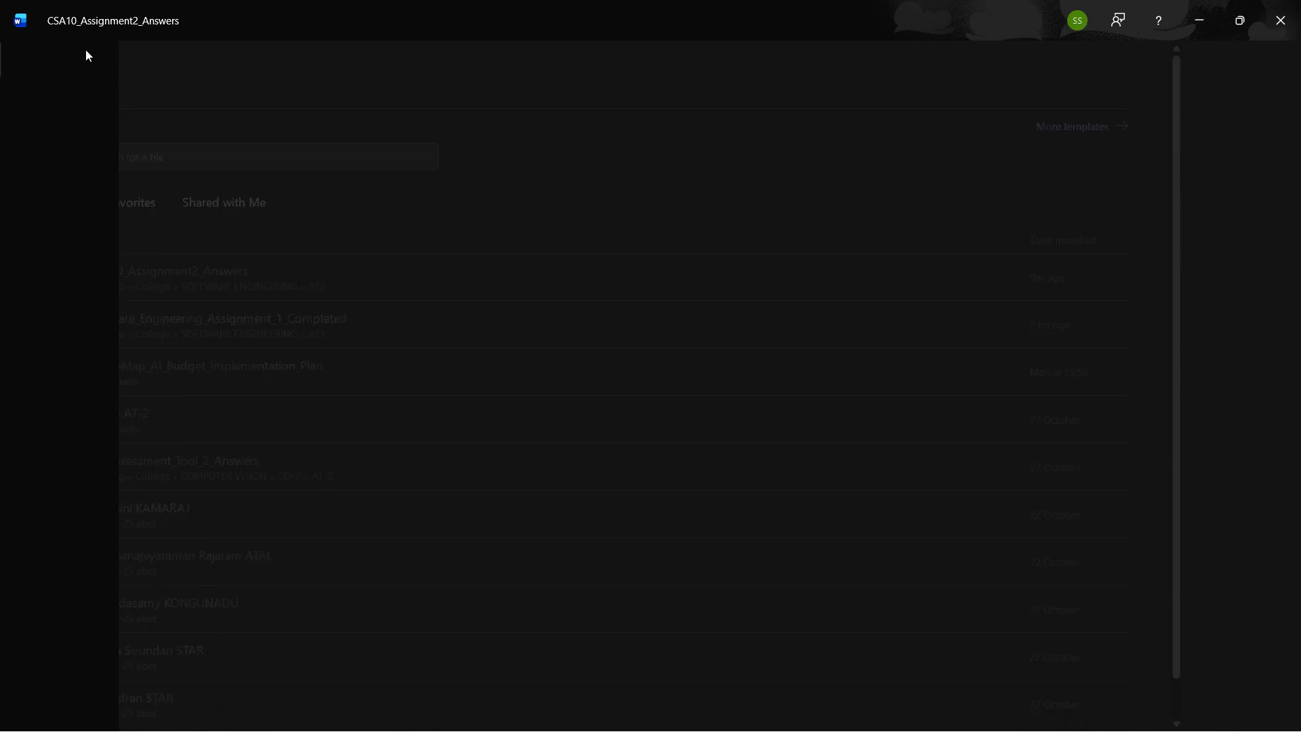
pyautogui.click(91, 54)
pyautogui.click(251, 77)
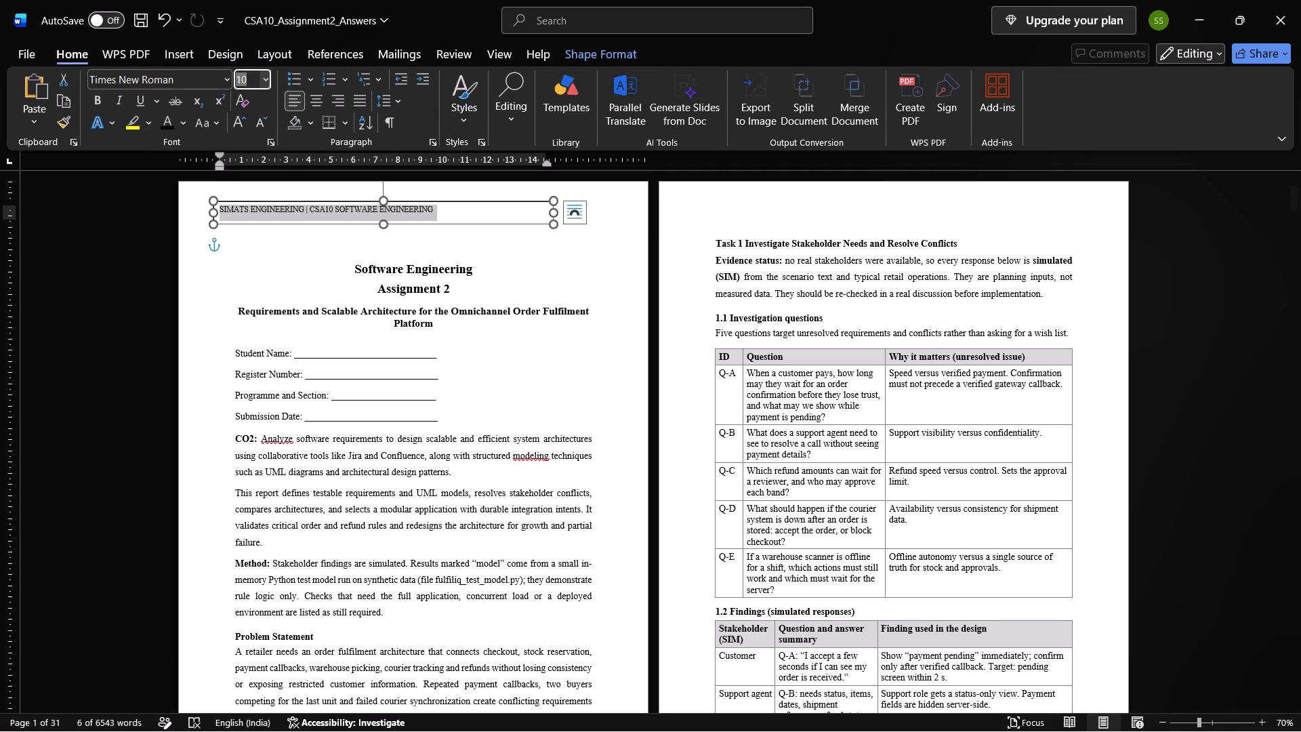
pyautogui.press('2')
pyautogui.press('BackSpace')
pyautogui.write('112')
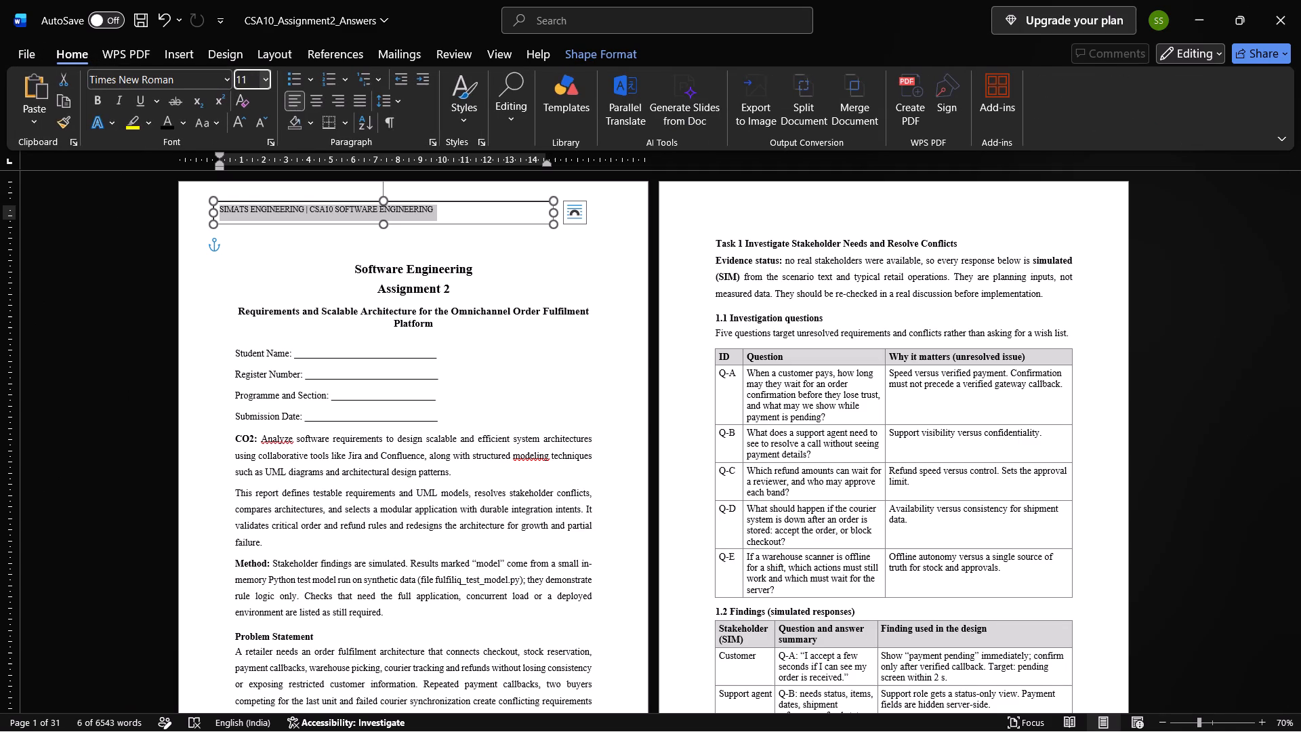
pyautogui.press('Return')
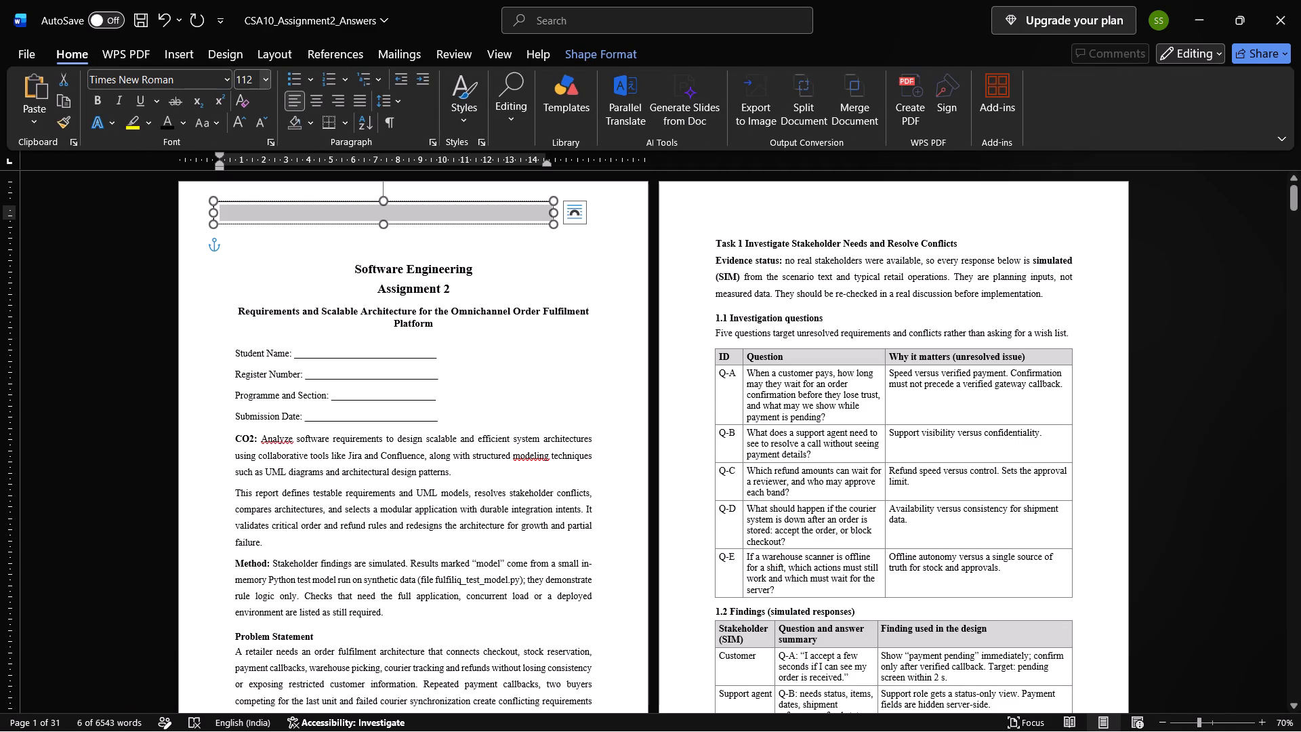
pyautogui.doubleClick(243, 78)
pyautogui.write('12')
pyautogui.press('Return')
pyautogui.click(415, 237)
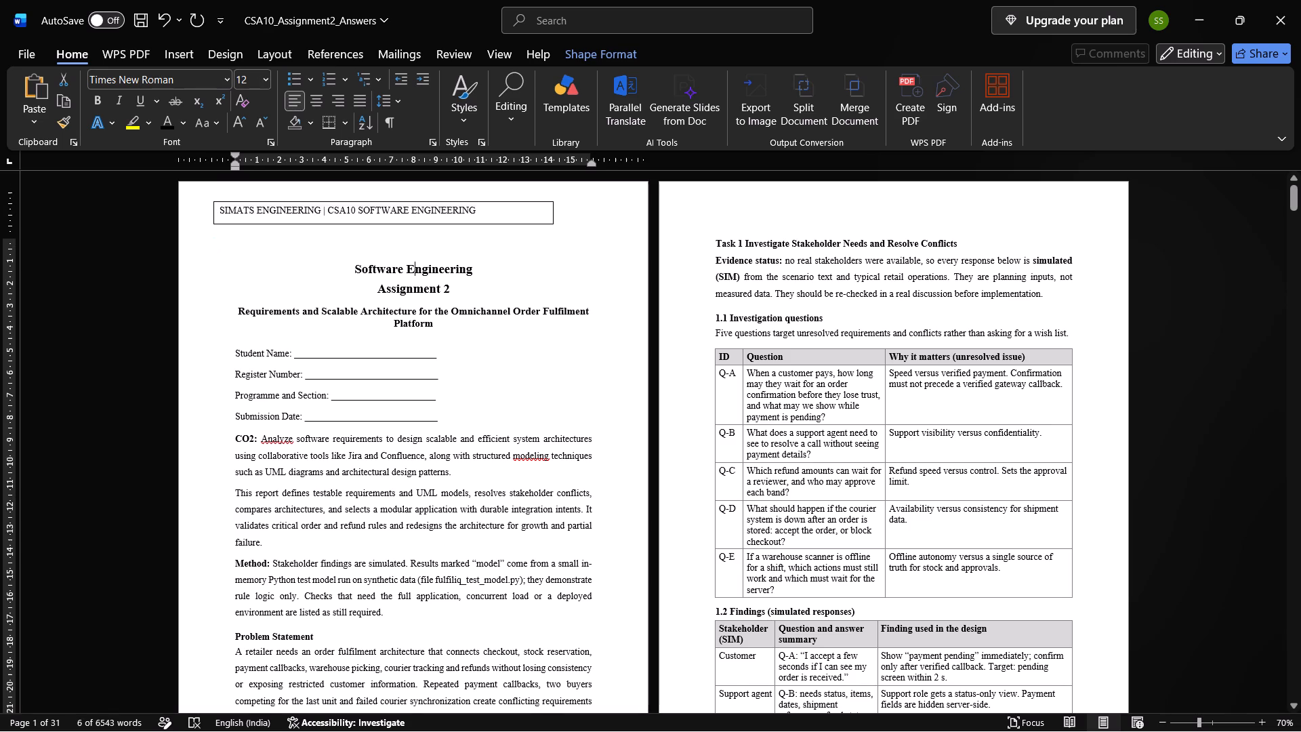
# Remove the outline from the text box above the cover page title.
pyautogui.click(498, 202)
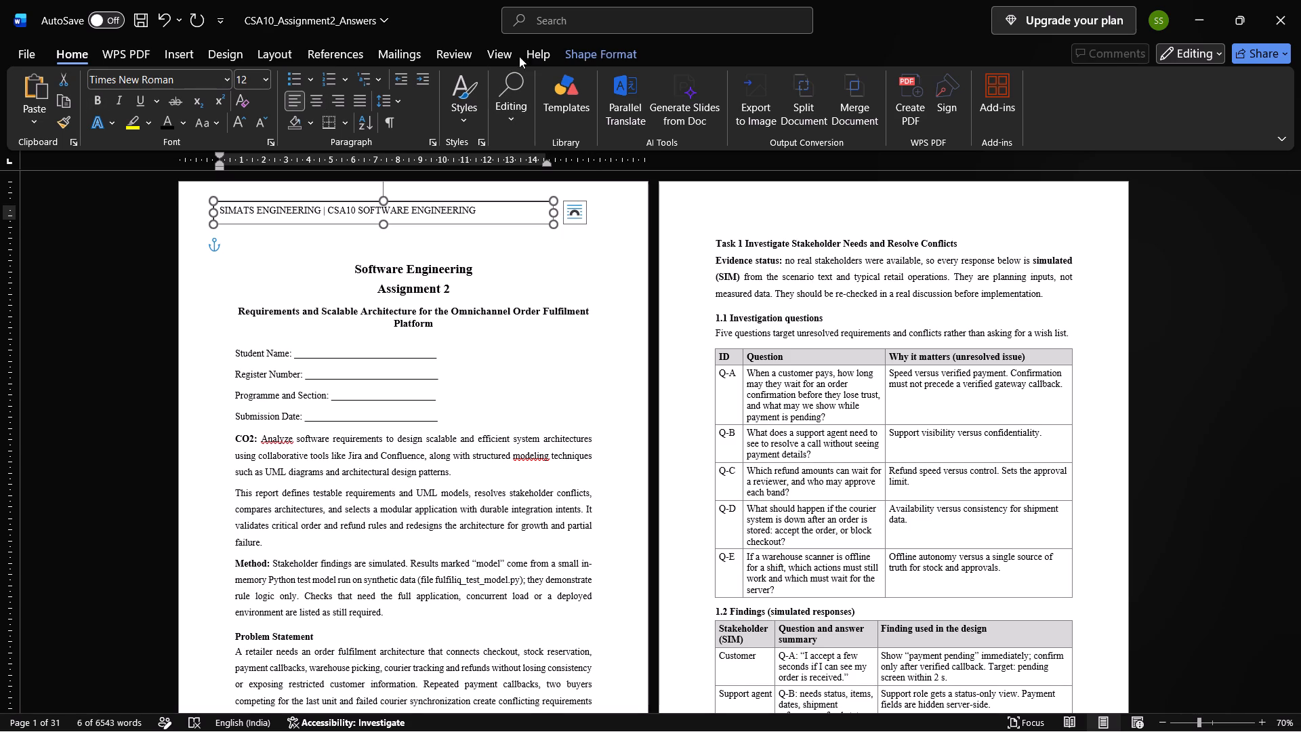
pyautogui.click(616, 57)
pyautogui.click(455, 75)
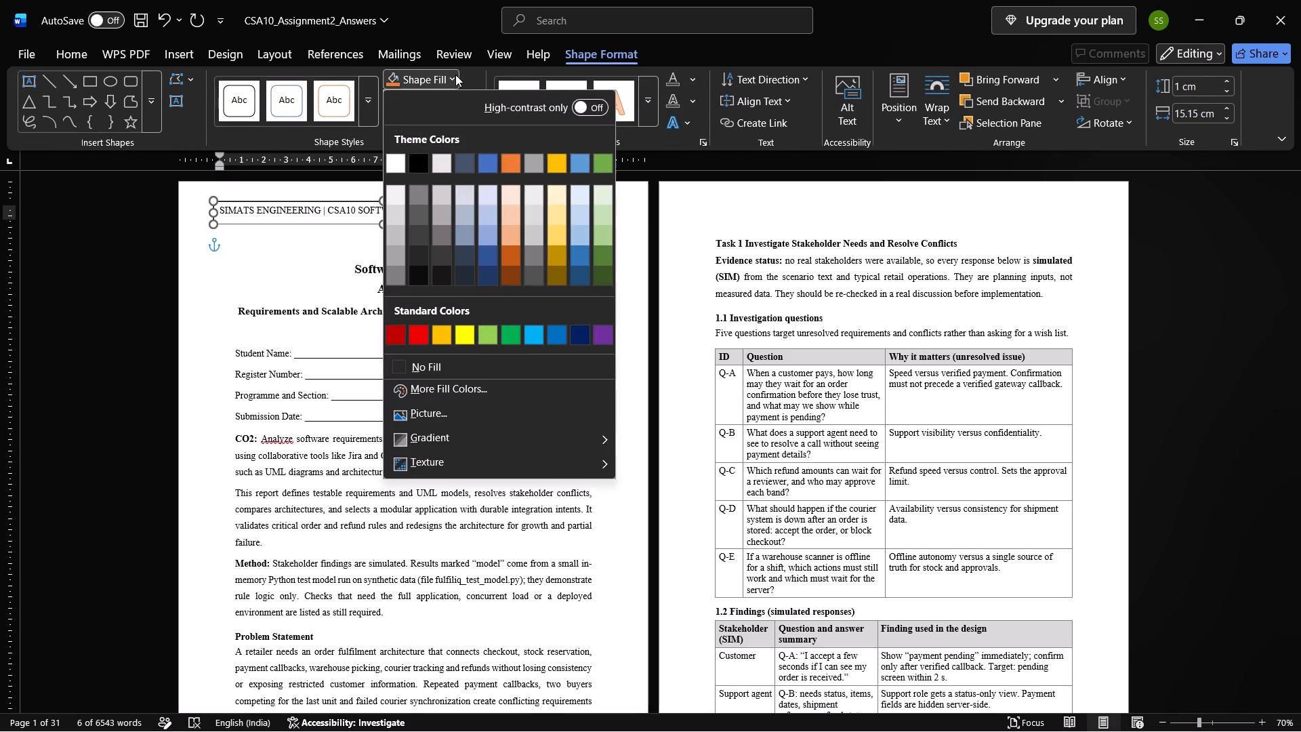
pyautogui.click(453, 80)
pyautogui.click(470, 99)
pyautogui.click(434, 389)
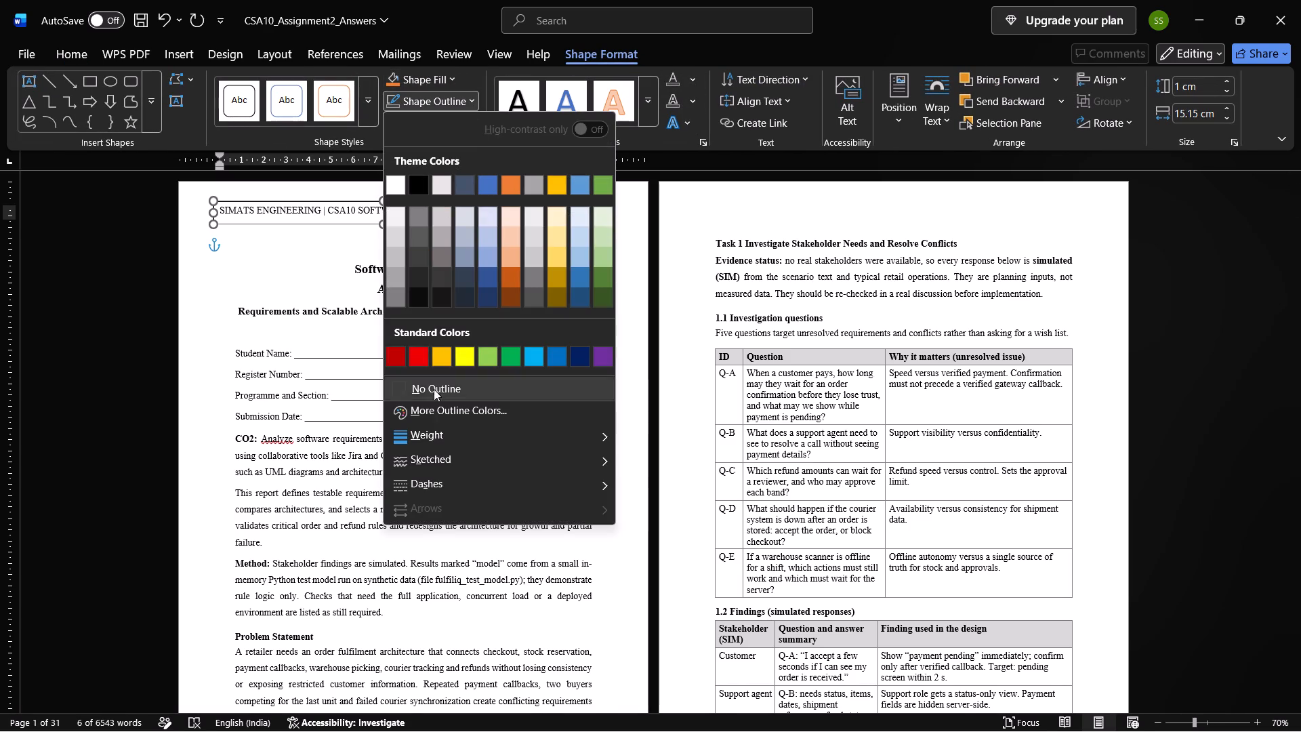
pyautogui.click(268, 230)
# Move the text box slightly down and toward the page's left edge.
pyautogui.click(342, 208)
pyautogui.moveTo(347, 199); pyautogui.dragTo(338, 205)
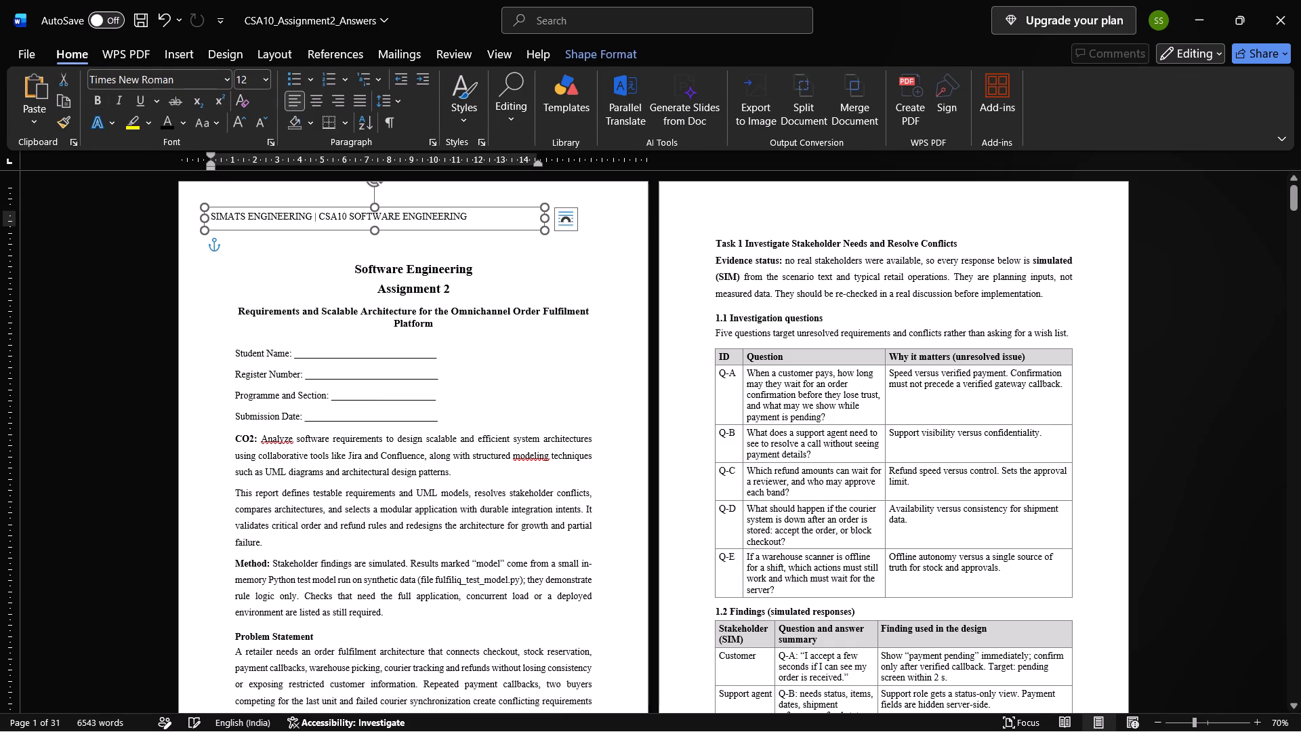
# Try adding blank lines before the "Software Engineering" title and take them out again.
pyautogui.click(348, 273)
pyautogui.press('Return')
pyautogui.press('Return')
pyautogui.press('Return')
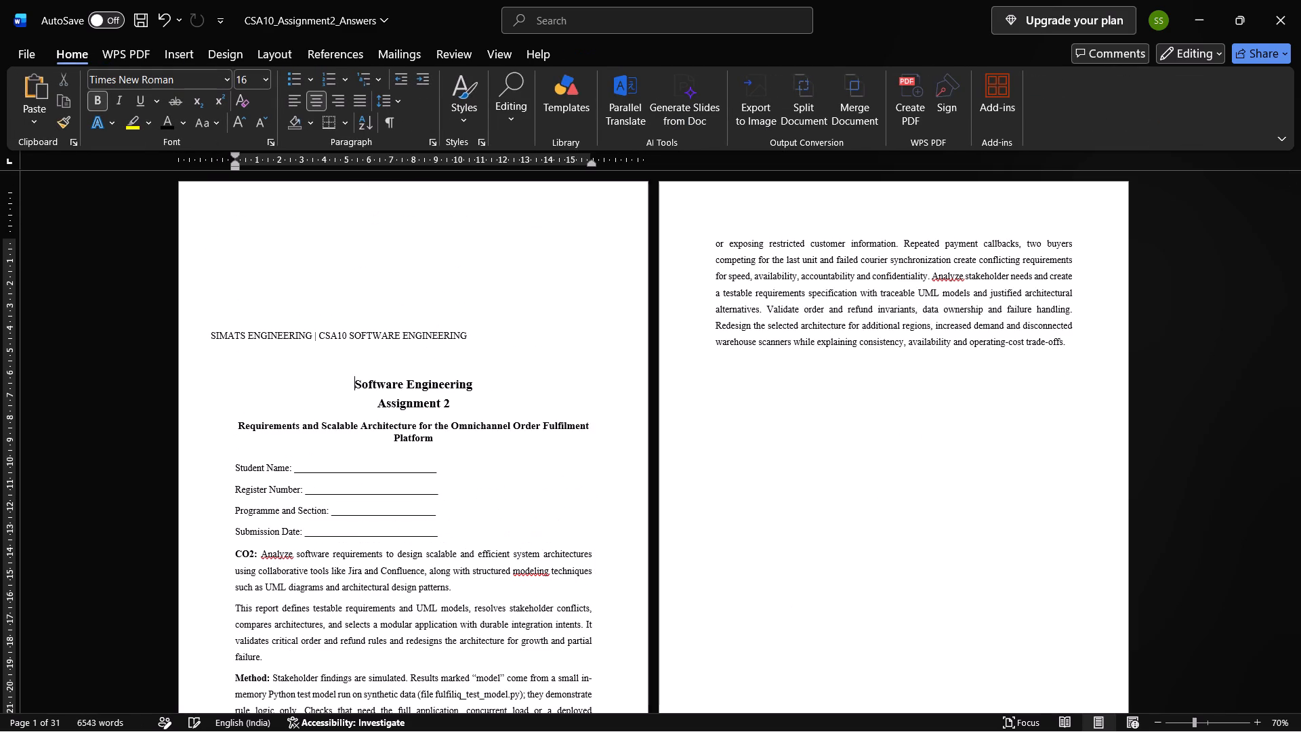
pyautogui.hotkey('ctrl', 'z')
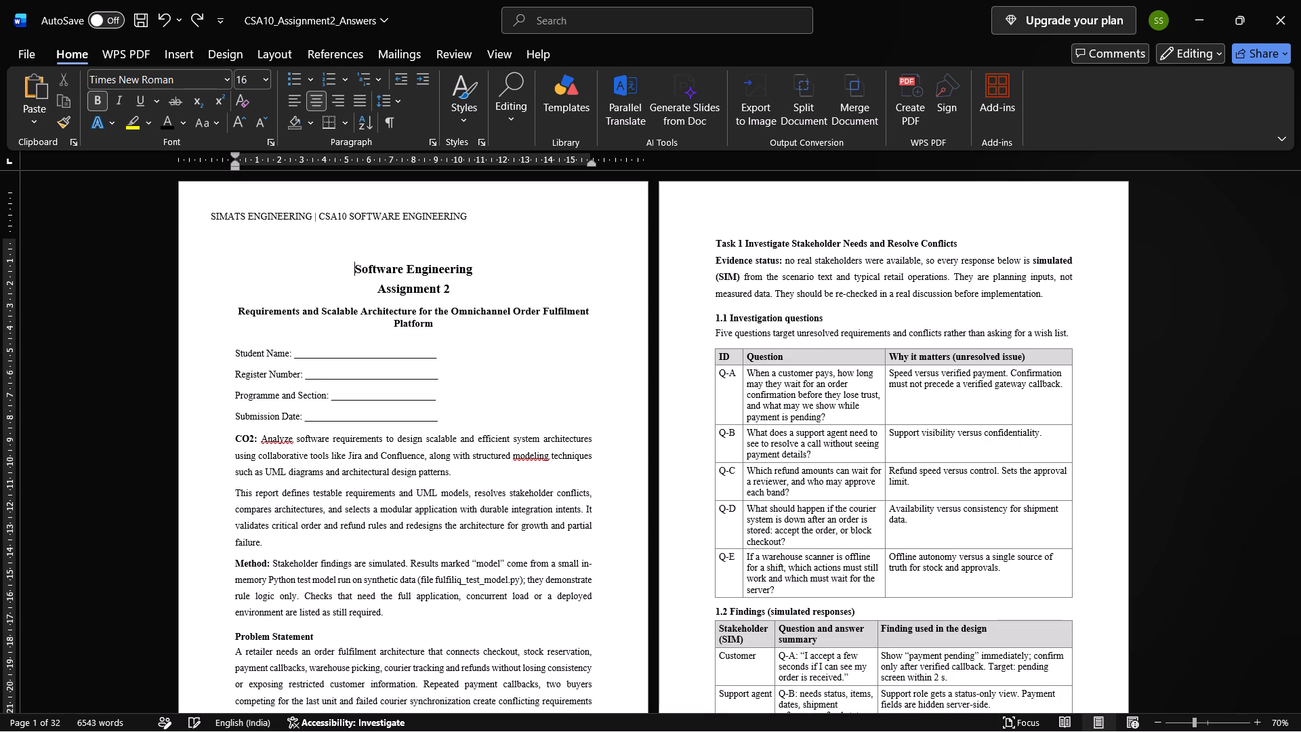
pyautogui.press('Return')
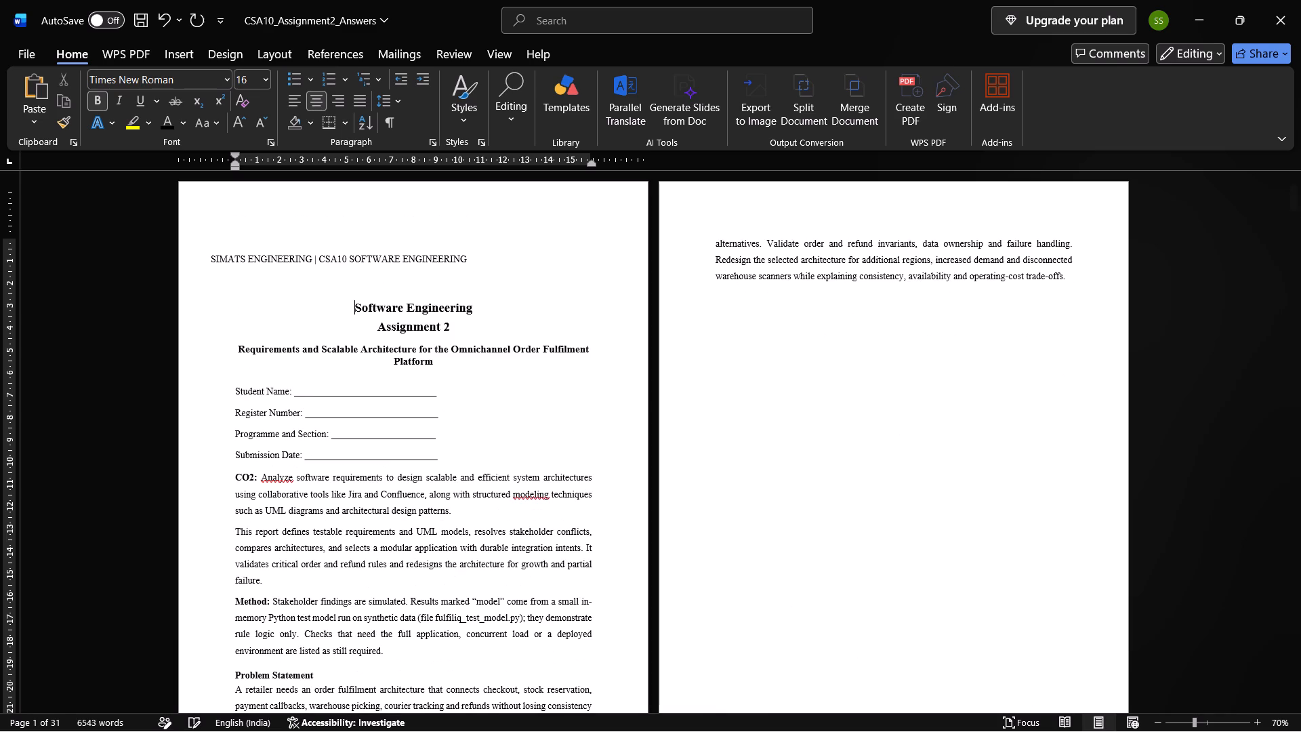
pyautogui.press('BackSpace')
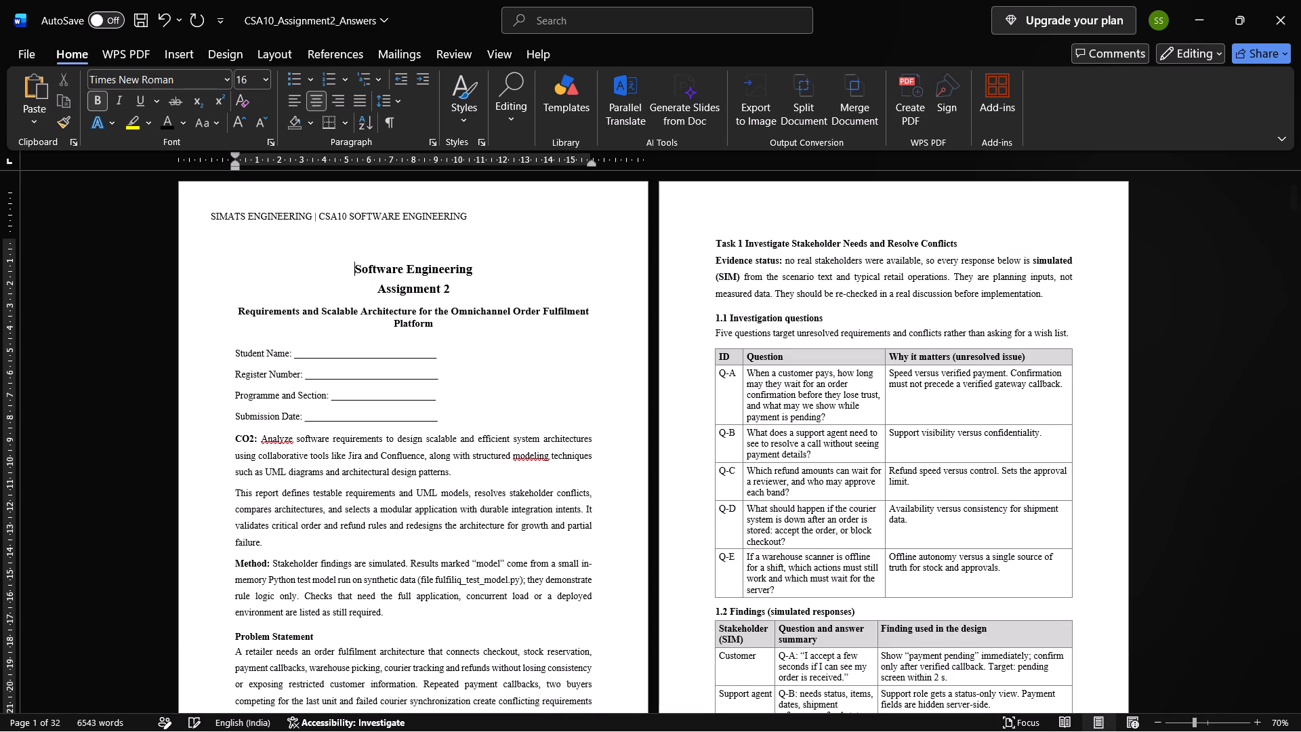
# Make the four cover page lines from "Student Name" to "Submission Date" bold.
pyautogui.click(514, 260)
pyautogui.scroll(-7, 514, 260)
pyautogui.scroll(1, 514, 260)
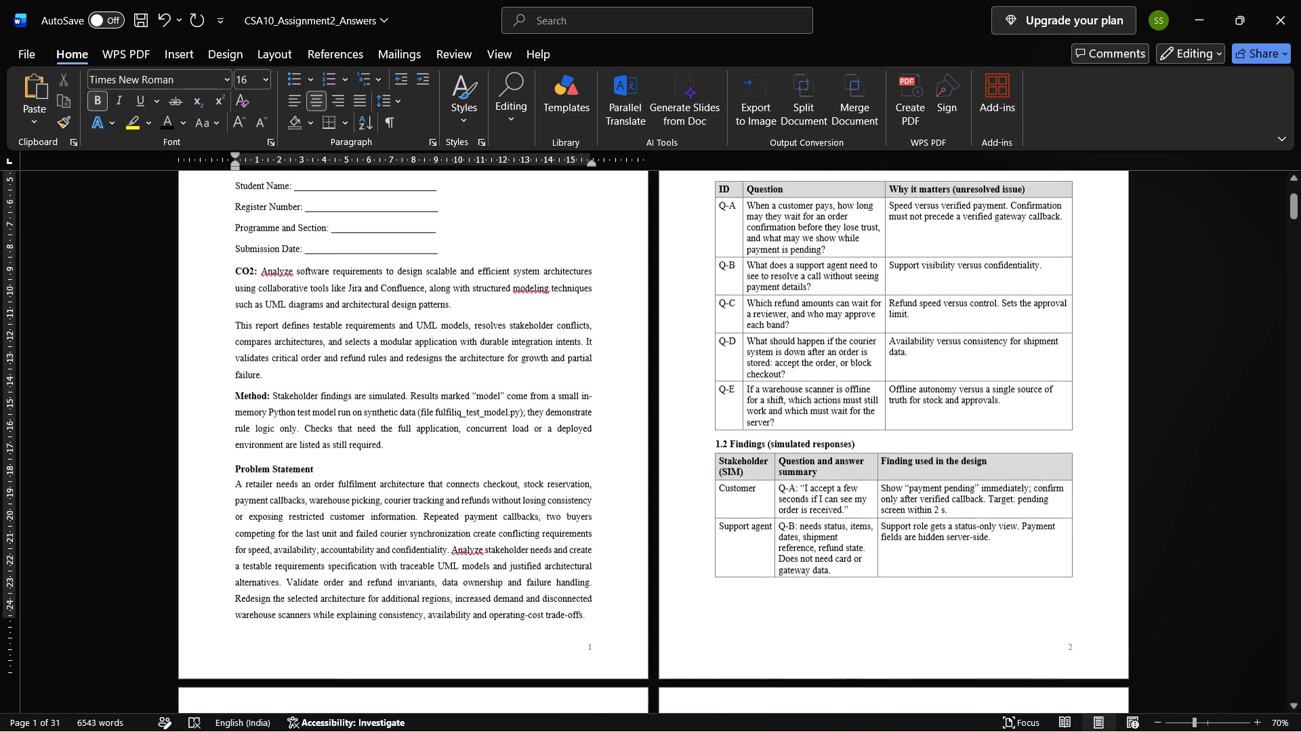
pyautogui.scroll(4, 514, 260)
pyautogui.moveTo(438, 300); pyautogui.dragTo(426, 304)
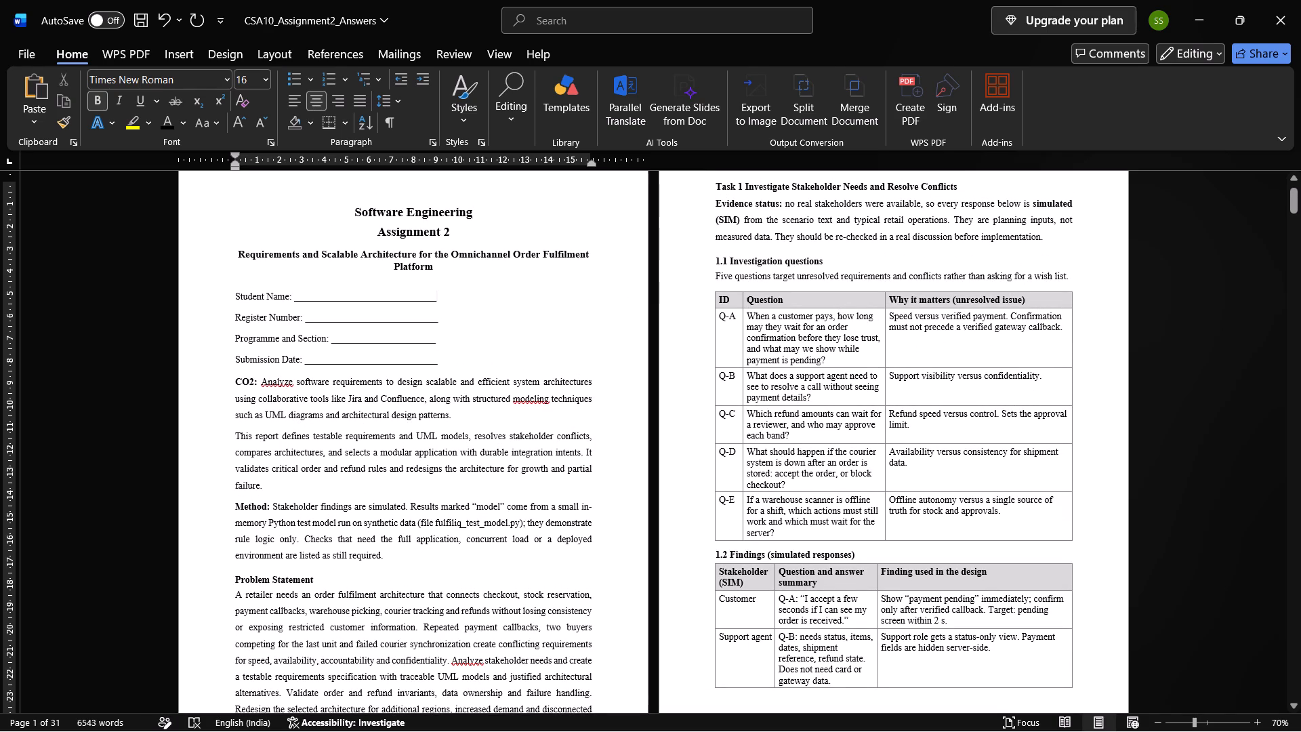
pyautogui.moveTo(426, 304); pyautogui.dragTo(413, 304)
pyautogui.click(299, 361)
pyautogui.moveTo(458, 367); pyautogui.dragTo(228, 301)
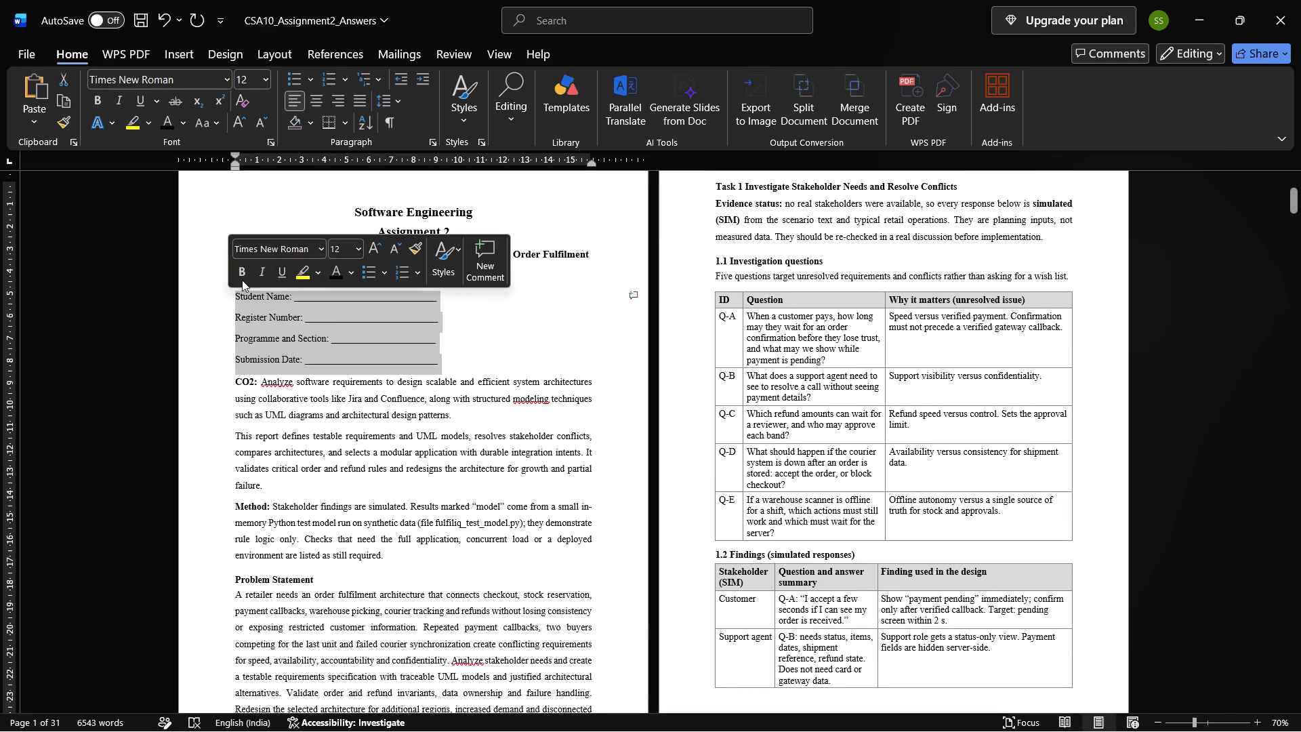
pyautogui.click(245, 275)
pyautogui.click(337, 340)
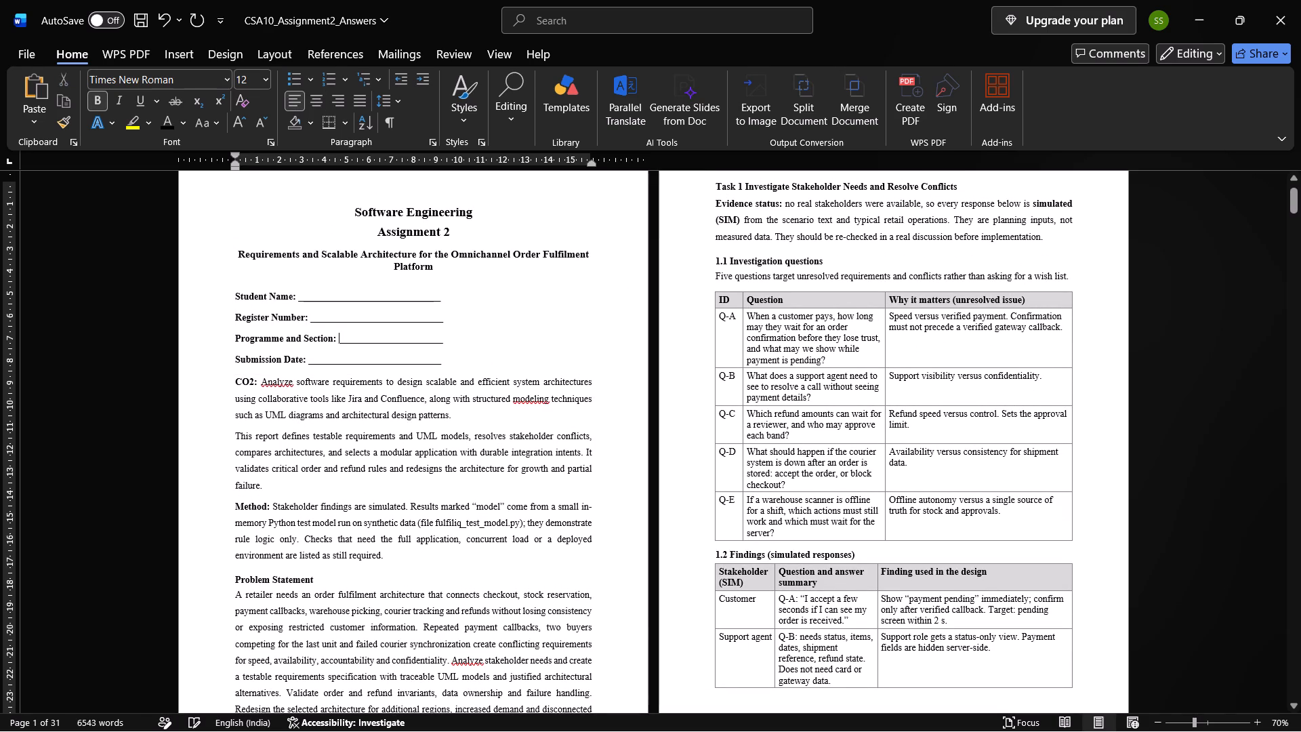
# Replace the blank line after "Student Name:" with the student's name in non-bold, underlined text.
pyautogui.moveTo(450, 304); pyautogui.dragTo(300, 295)
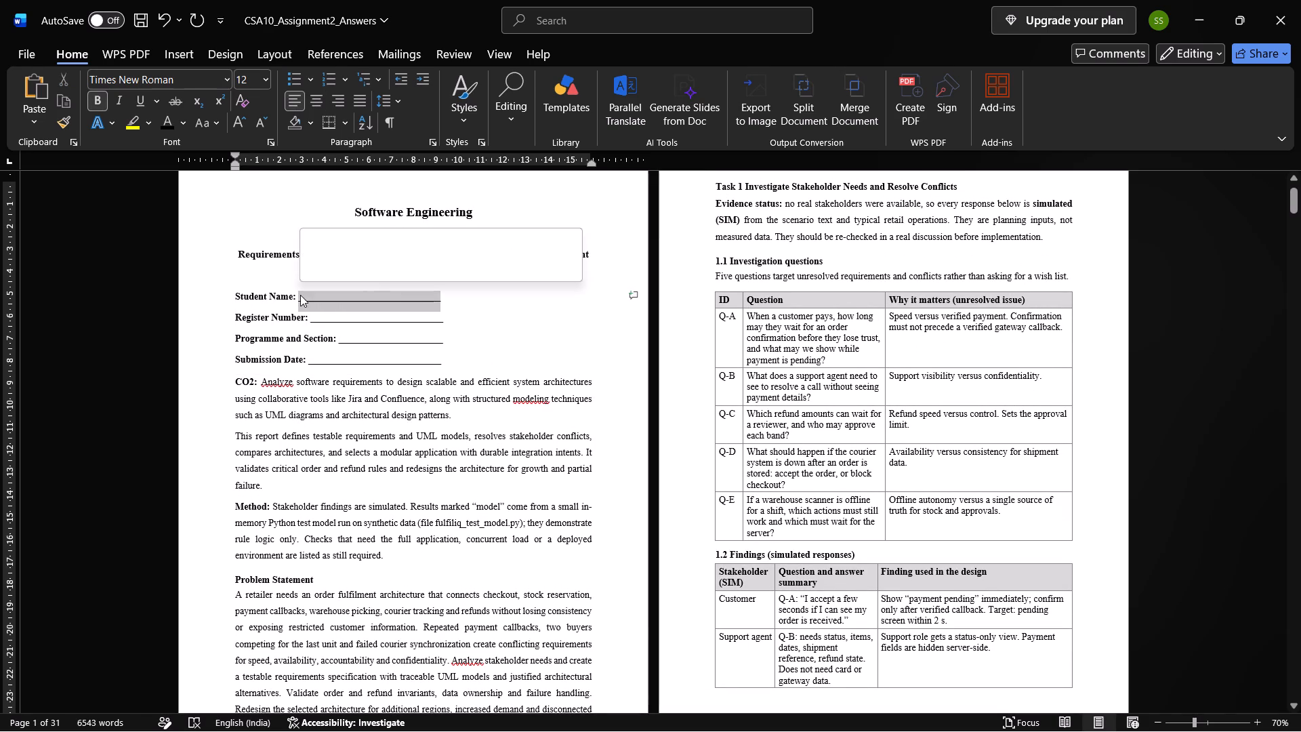
pyautogui.press('BackSpace')
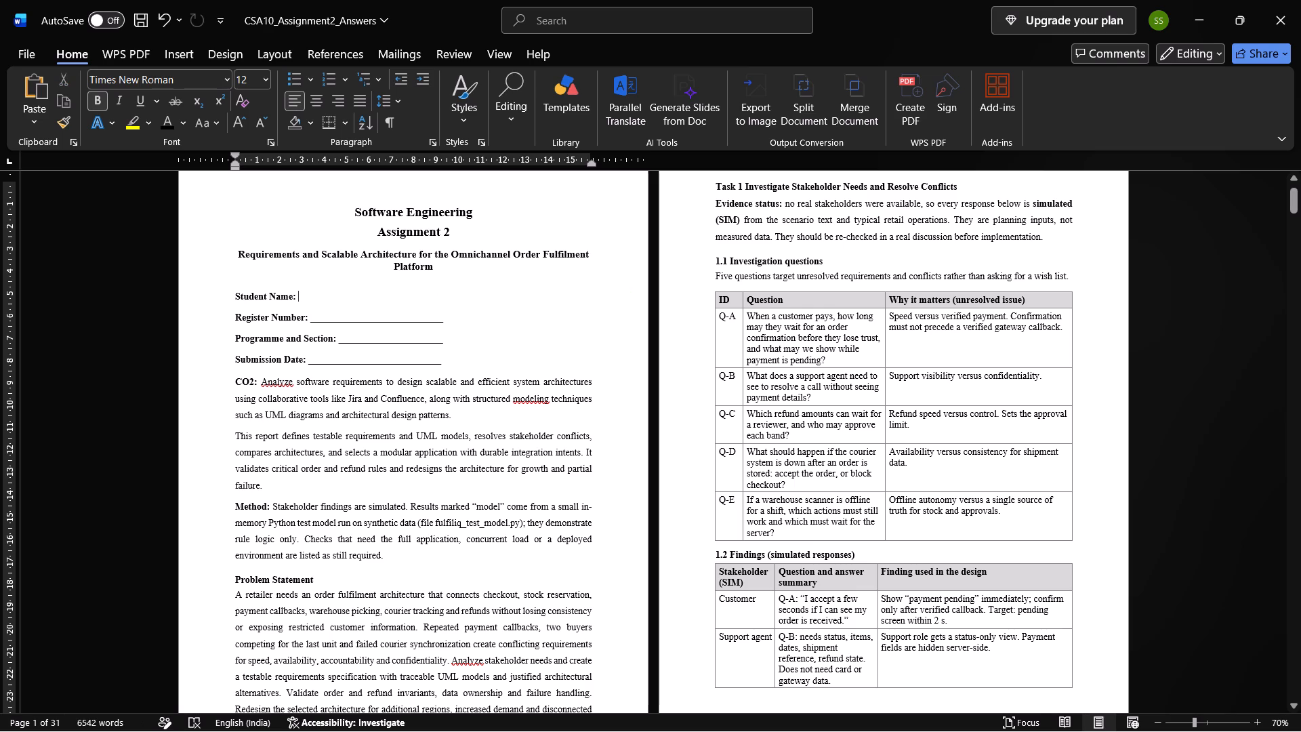
pyautogui.hotkey('ctrl', 'v')
pyautogui.hotkey('ctrl', 'z')
pyautogui.hotkey('ctrl', 'b')
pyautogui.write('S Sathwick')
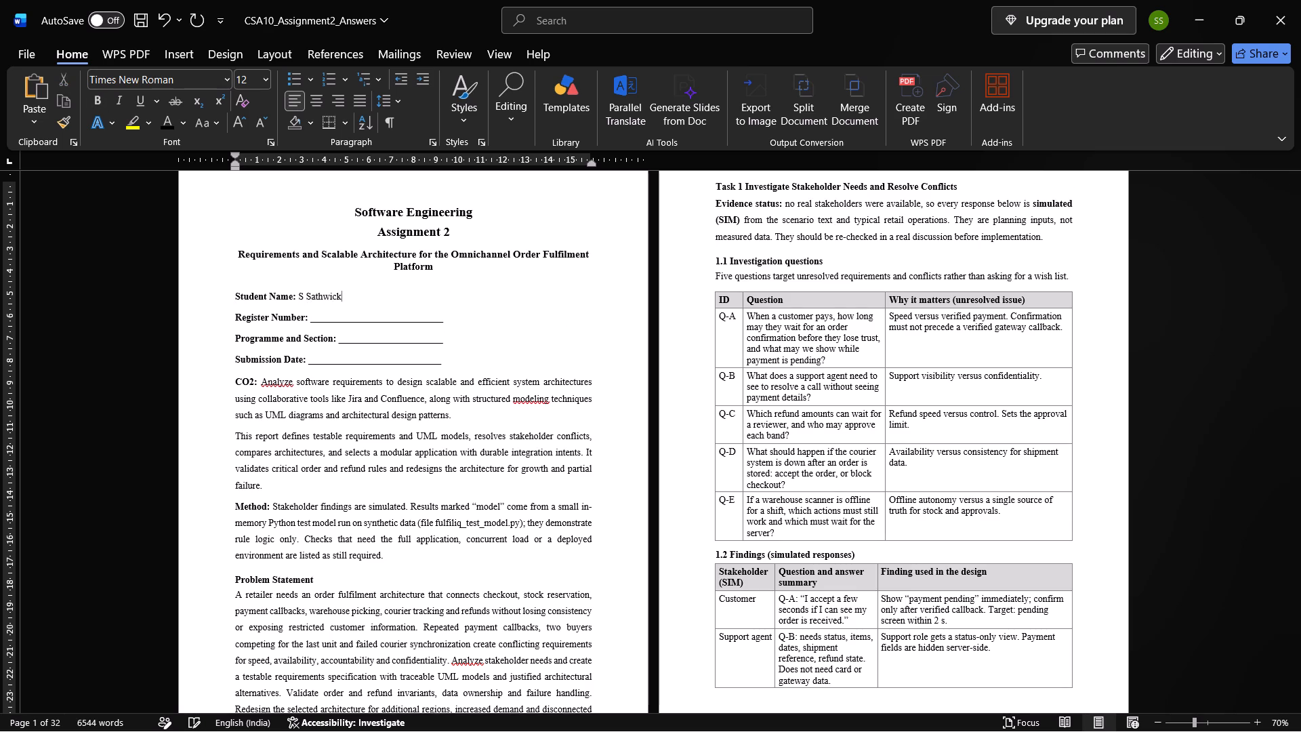
pyautogui.moveTo(331, 295); pyautogui.dragTo(295, 295)
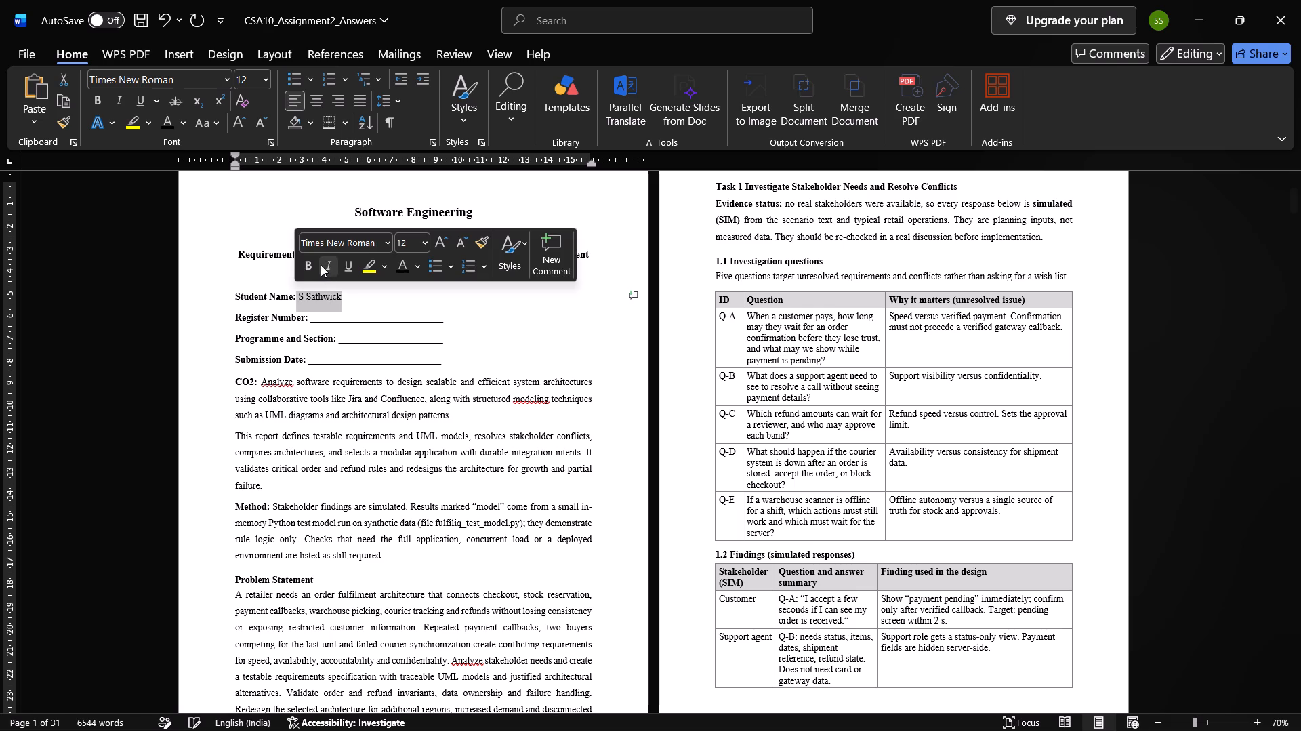
pyautogui.click(346, 265)
pyautogui.click(385, 330)
# Replace the blank line after "Register Number:" with the student's register number in non-bold text.
pyautogui.moveTo(461, 320); pyautogui.dragTo(384, 321)
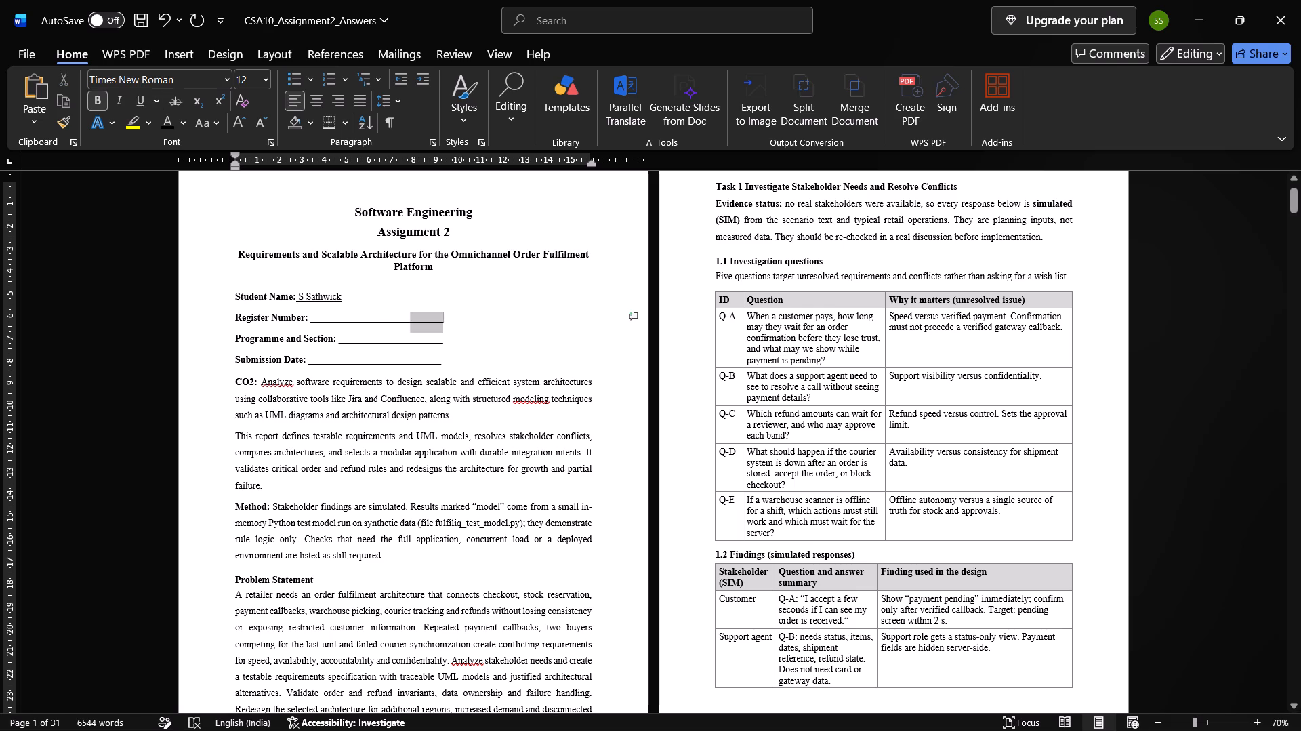
pyautogui.moveTo(384, 321); pyautogui.dragTo(311, 321)
pyautogui.press('BackSpace')
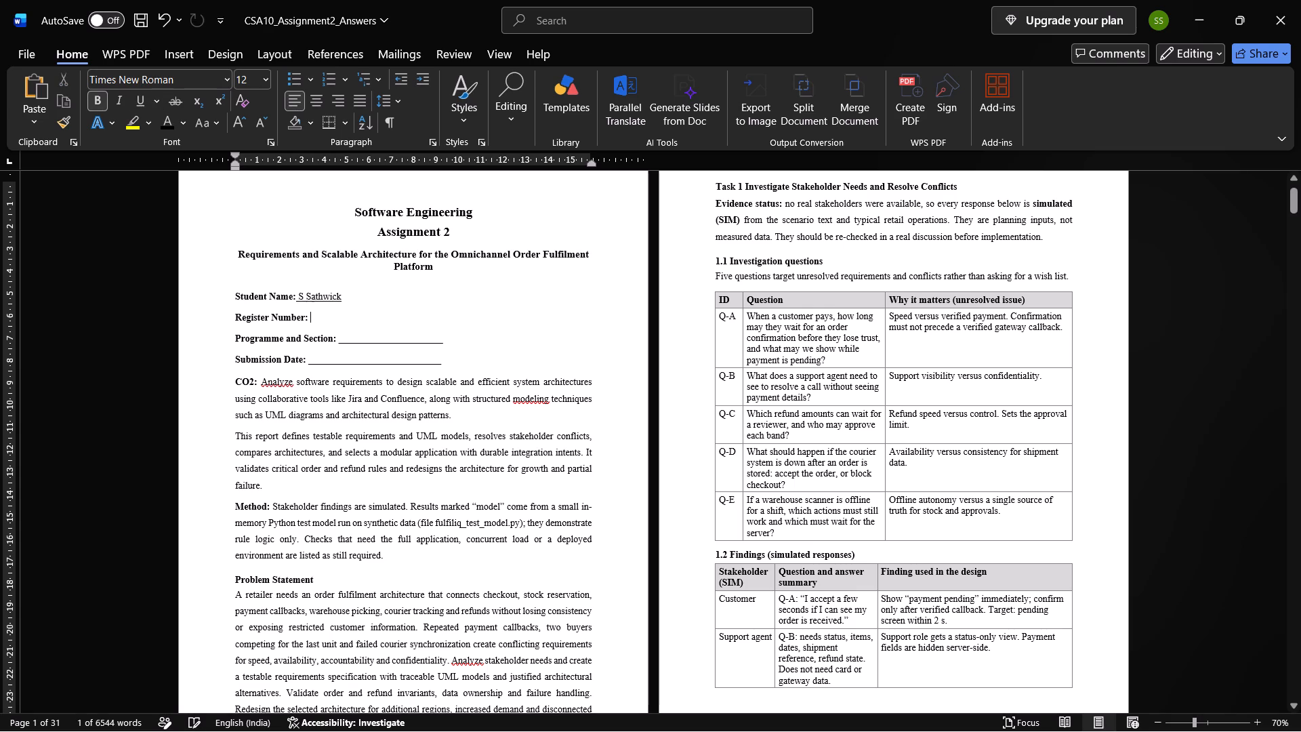
pyautogui.hotkey('ctrl', 'b')
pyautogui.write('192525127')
# Replace the blank line after "Programme and Section:" with "AI & ML" in non-bold text.
pyautogui.moveTo(468, 340); pyautogui.dragTo(434, 343)
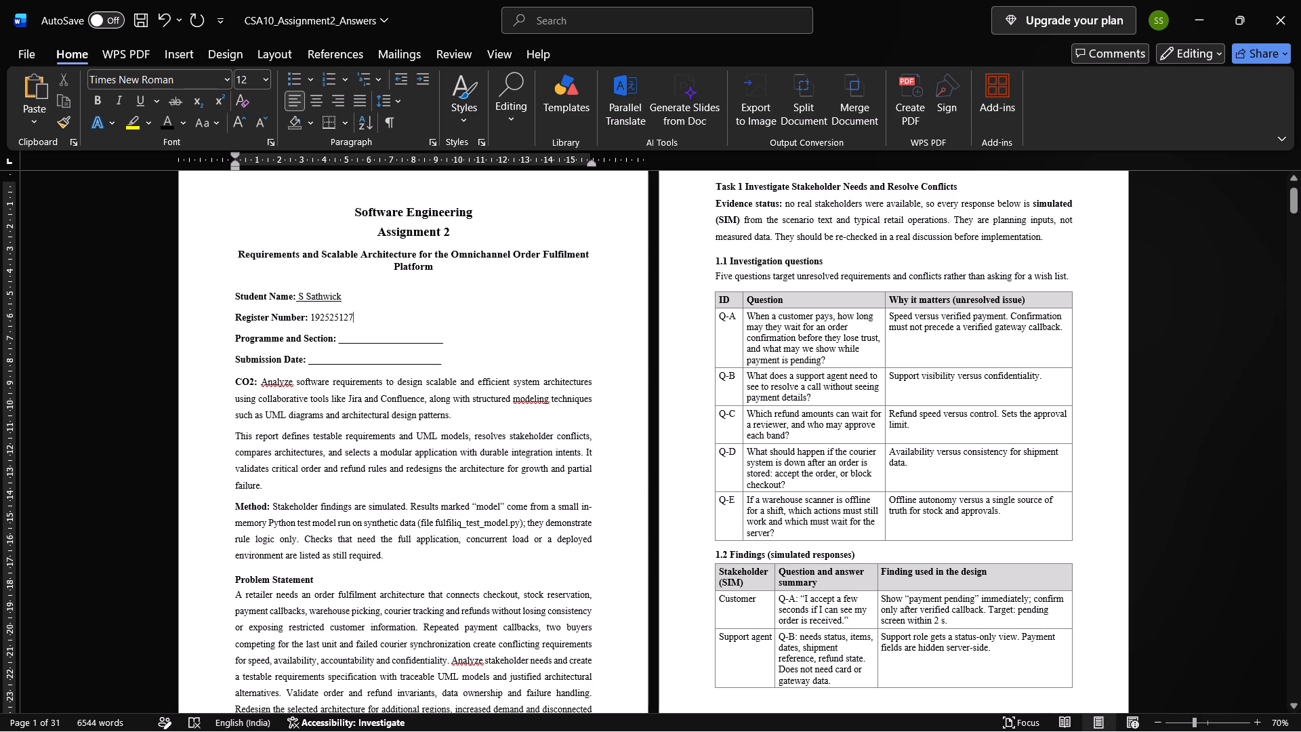
pyautogui.moveTo(434, 343); pyautogui.dragTo(335, 333)
pyautogui.press('BackSpace')
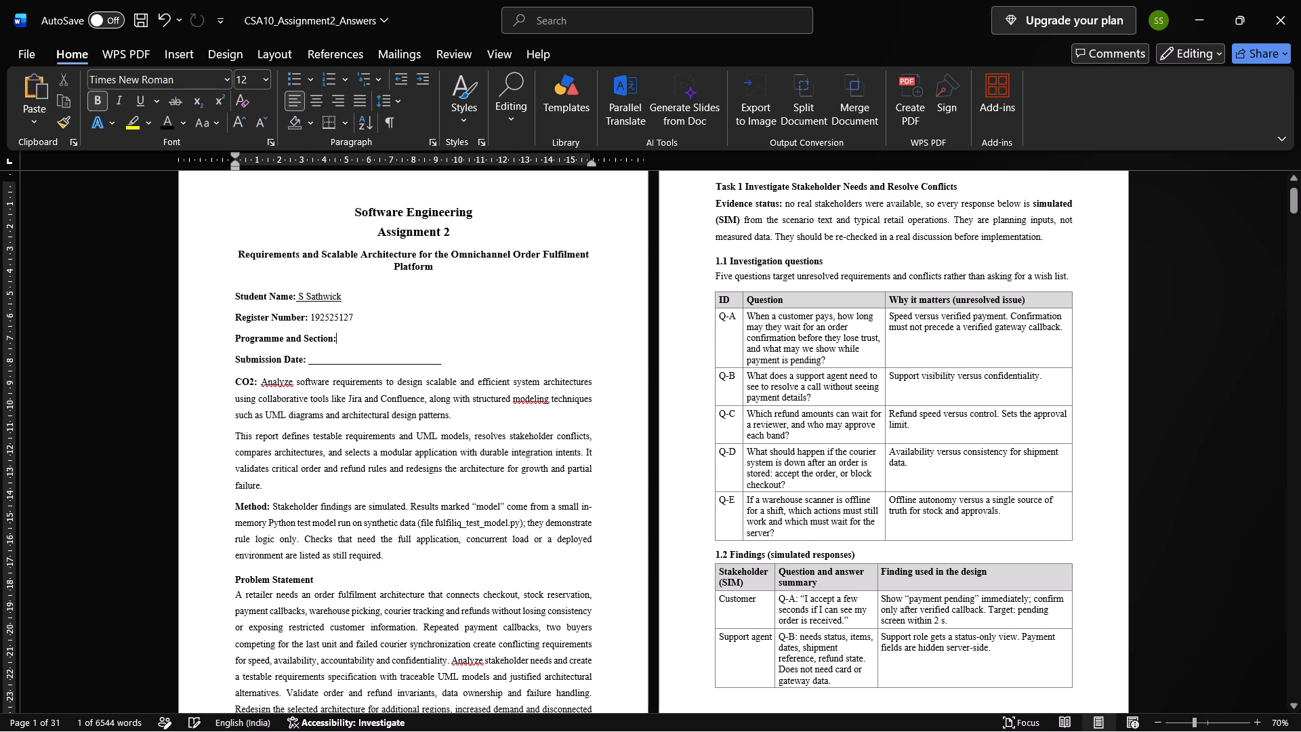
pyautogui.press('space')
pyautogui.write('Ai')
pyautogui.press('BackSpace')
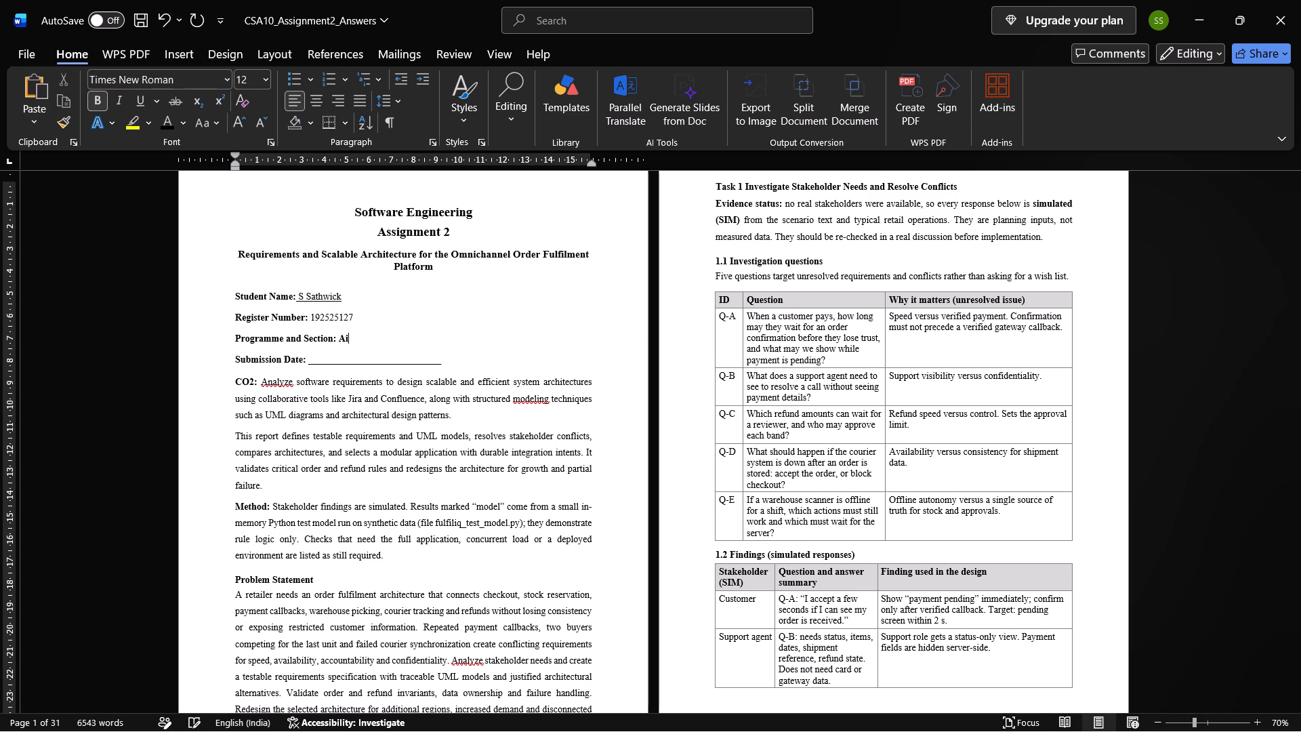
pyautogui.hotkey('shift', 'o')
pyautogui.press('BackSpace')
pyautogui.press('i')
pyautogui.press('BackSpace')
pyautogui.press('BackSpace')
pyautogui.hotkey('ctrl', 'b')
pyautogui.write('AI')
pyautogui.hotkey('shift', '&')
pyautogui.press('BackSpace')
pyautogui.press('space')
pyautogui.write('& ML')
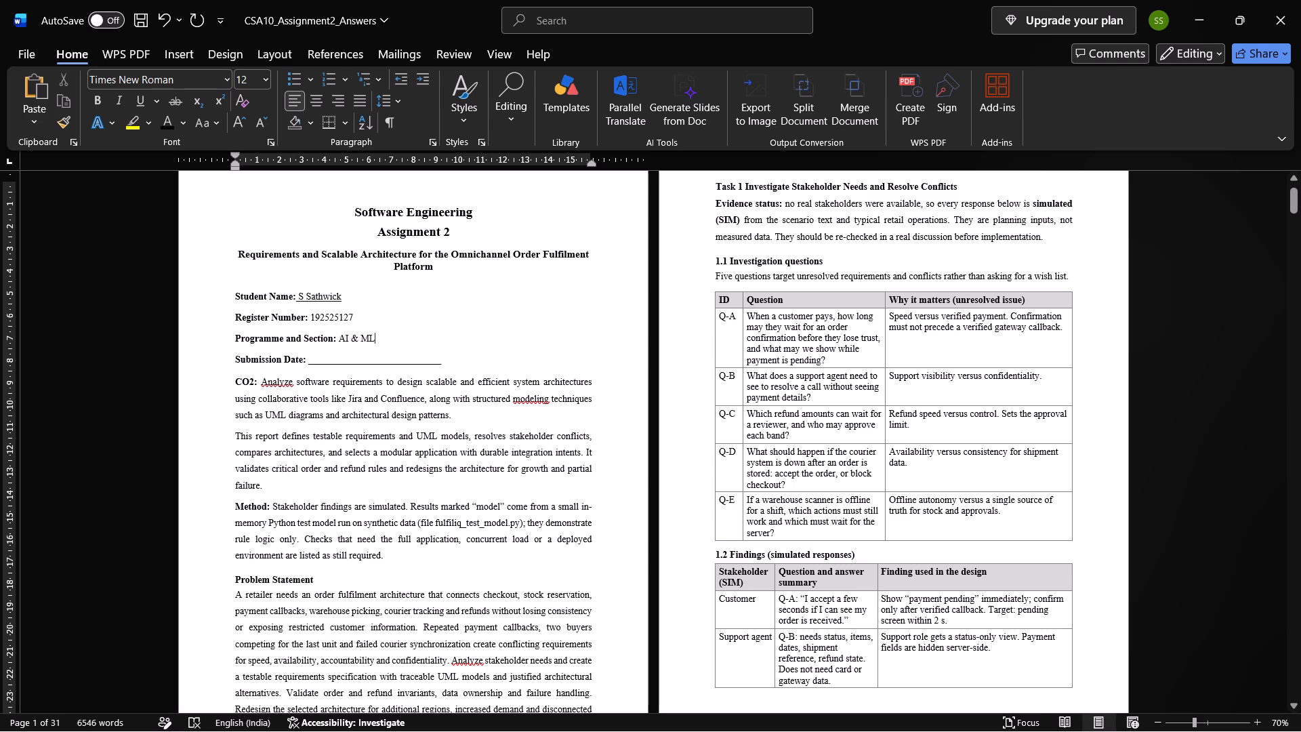
# Replace the blank line after "Submission Date:" with the date 04 - 11 - 2026 in non-bold text.
pyautogui.moveTo(445, 358); pyautogui.dragTo(308, 361)
pyautogui.press('BackSpace')
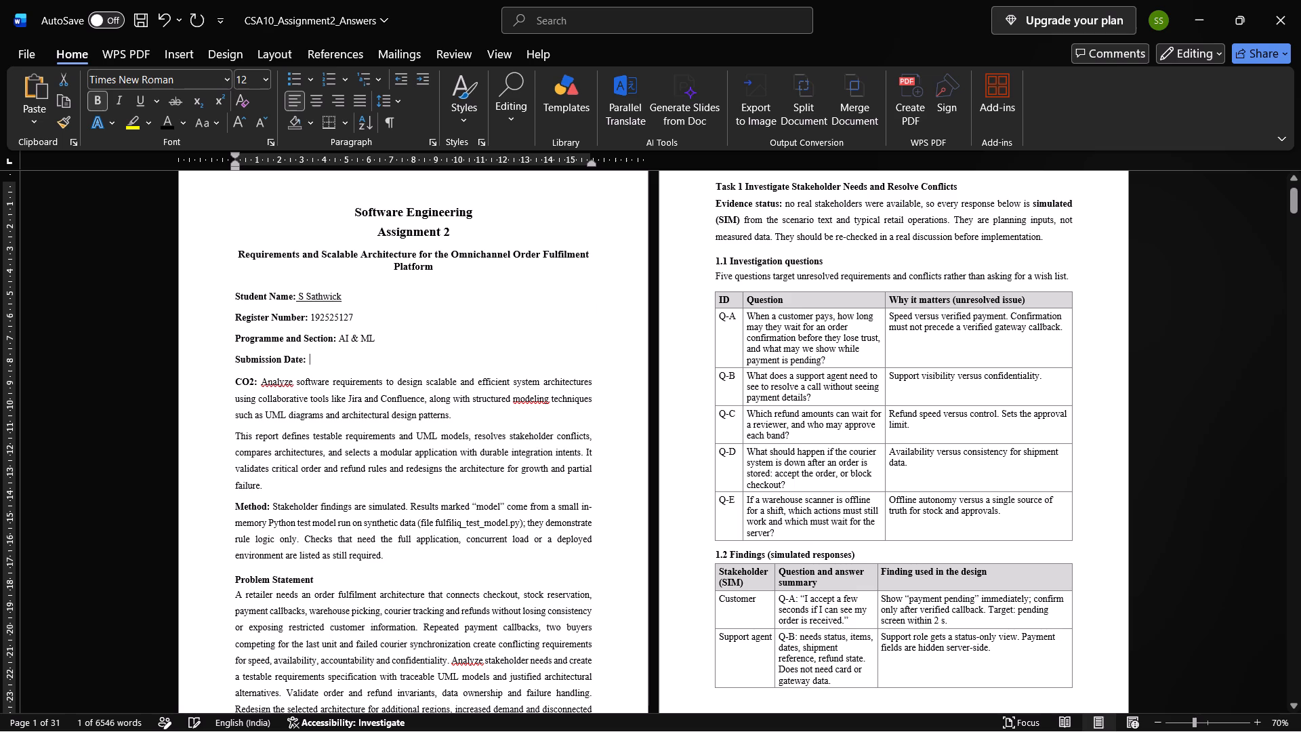
pyautogui.hotkey('ctrl', 'b')
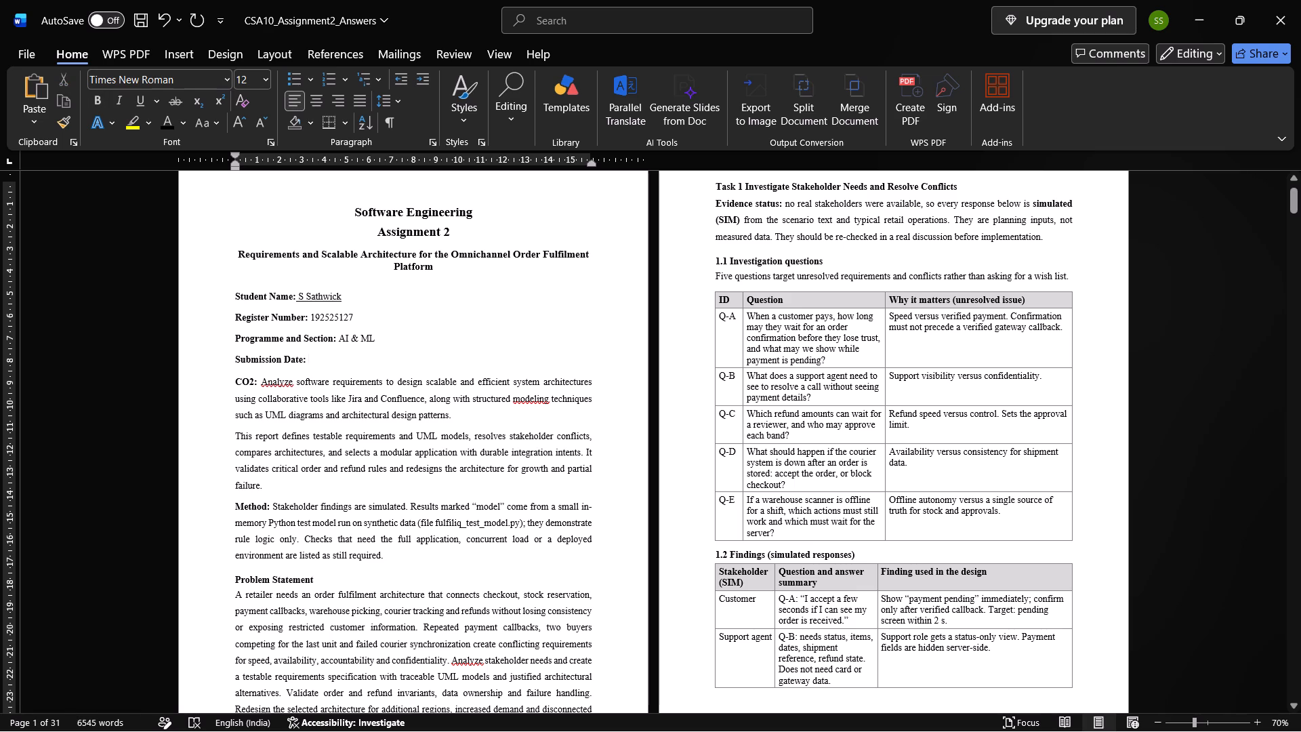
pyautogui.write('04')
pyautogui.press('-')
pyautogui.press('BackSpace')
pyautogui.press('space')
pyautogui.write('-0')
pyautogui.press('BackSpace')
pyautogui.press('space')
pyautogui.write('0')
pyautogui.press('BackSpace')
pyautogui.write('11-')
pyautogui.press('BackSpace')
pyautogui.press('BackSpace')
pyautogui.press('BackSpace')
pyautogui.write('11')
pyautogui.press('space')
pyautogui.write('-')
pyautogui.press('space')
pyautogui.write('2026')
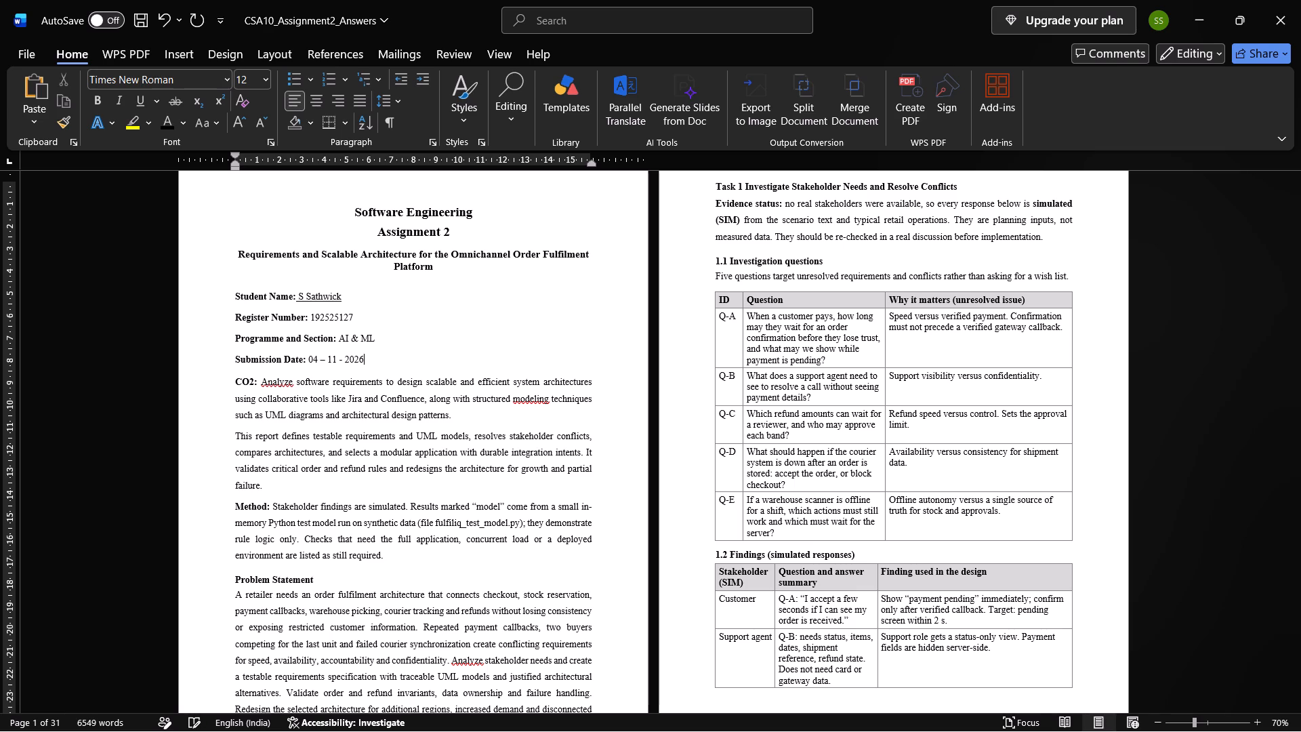
# Replace the long dash between 04 and 11 in the submission date with a plain hyphen.
pyautogui.click(369, 364)
pyautogui.click(323, 361)
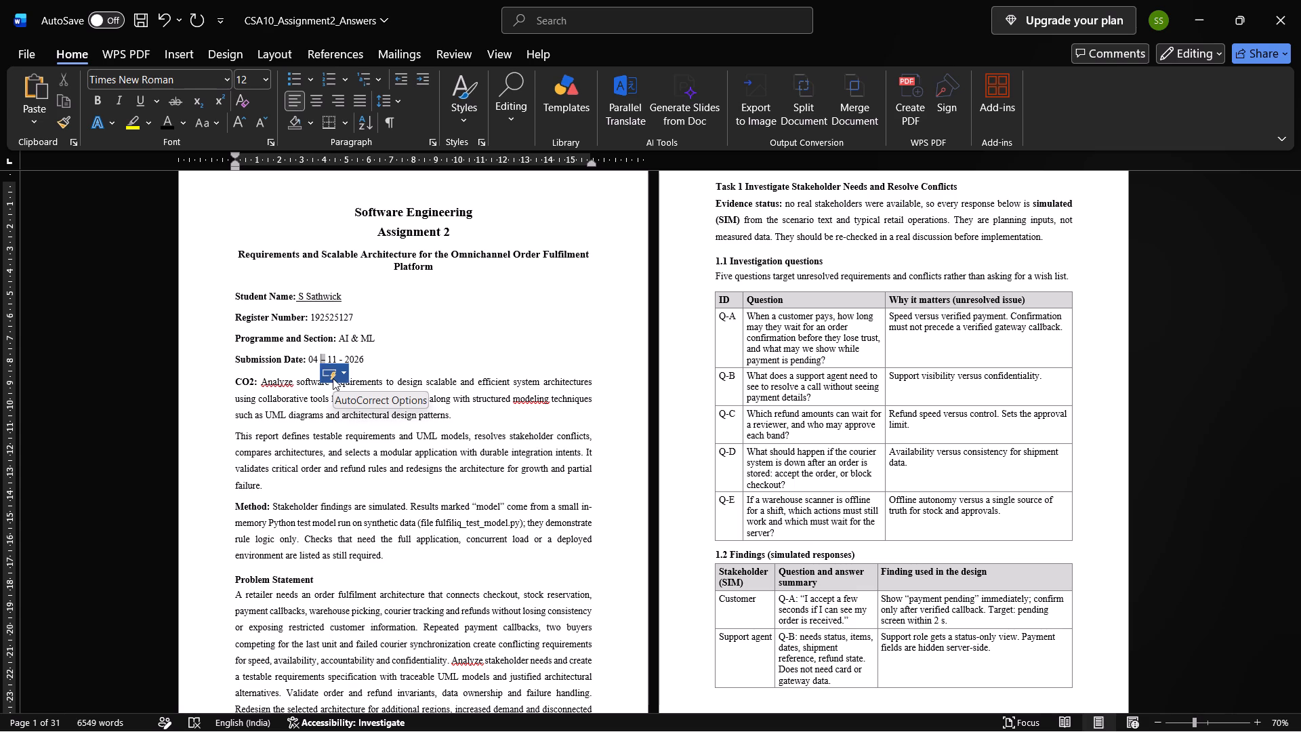
pyautogui.press('Right')
pyautogui.press('BackSpace')
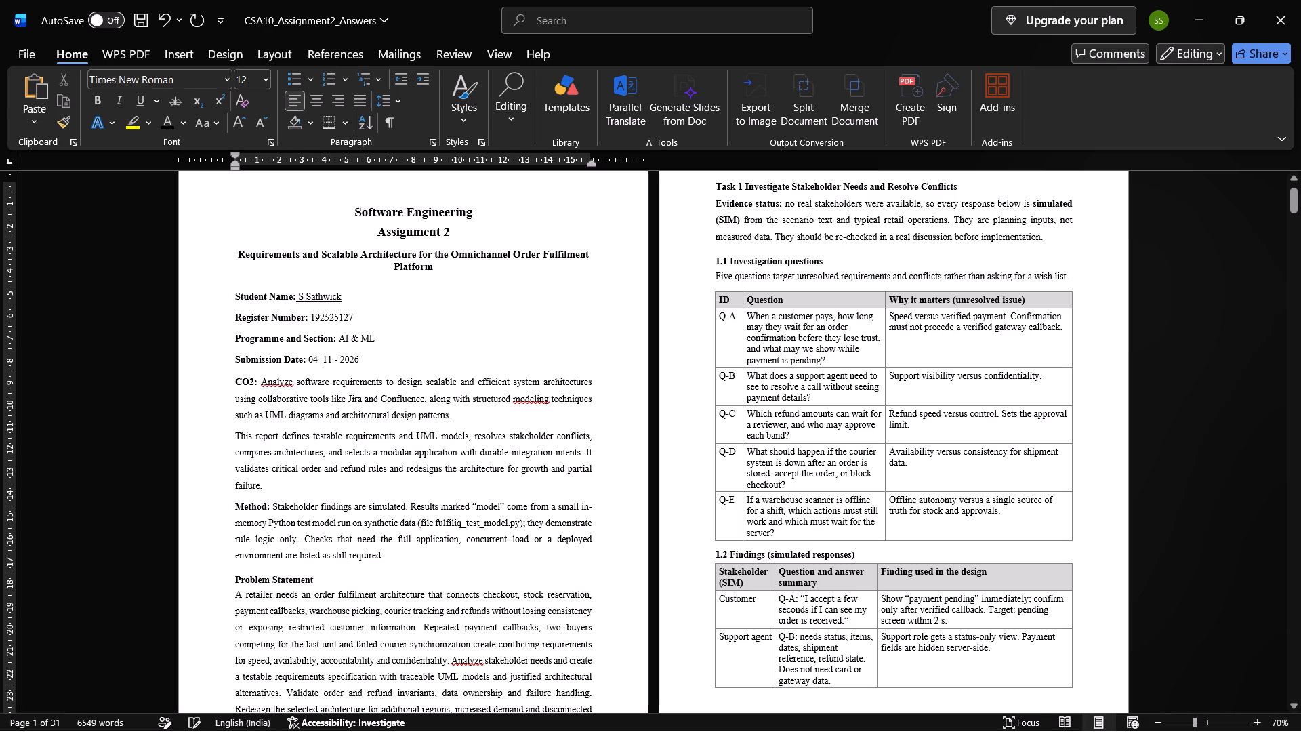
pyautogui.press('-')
pyautogui.click(379, 375)
# Underline the "Task 1 Investigate Stakeholder Needs and Resolve Conflicts" heading and set its font size to 14.
pyautogui.scroll(-4, 331, 423)
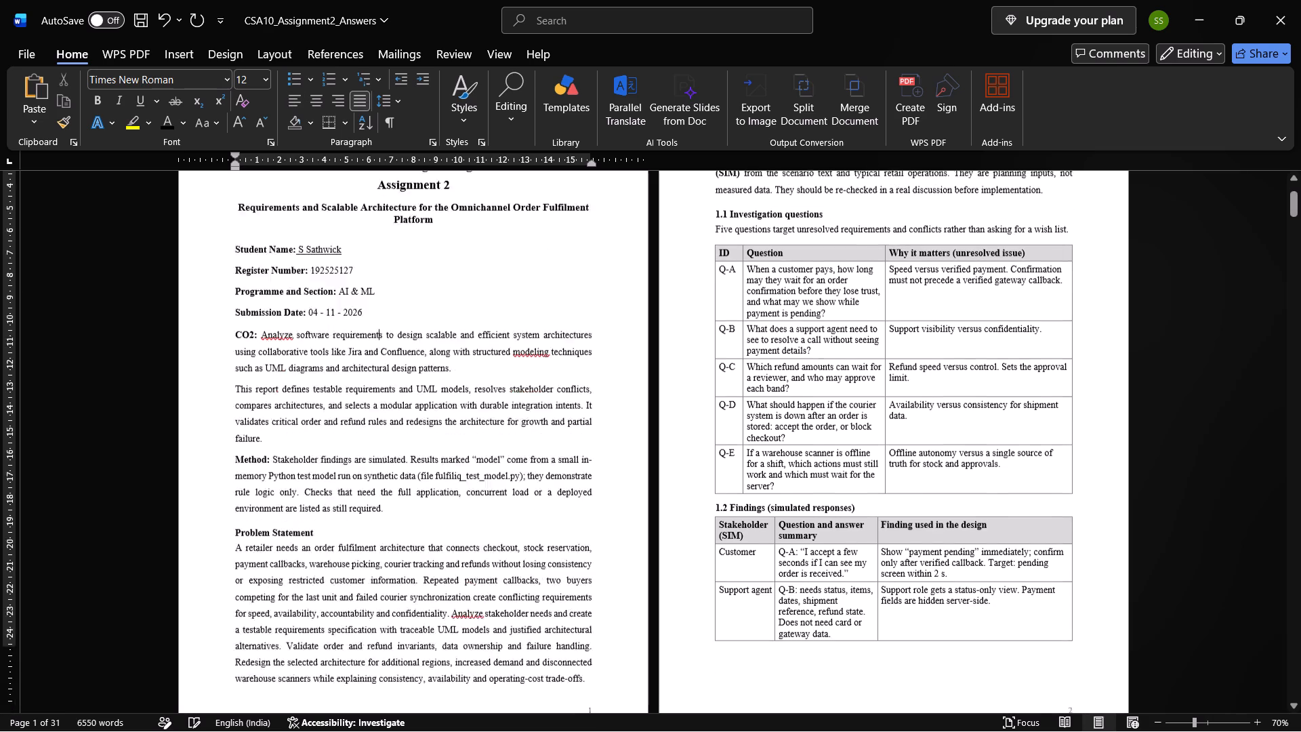
pyautogui.scroll(-6, 332, 423)
pyautogui.scroll(8, 332, 423)
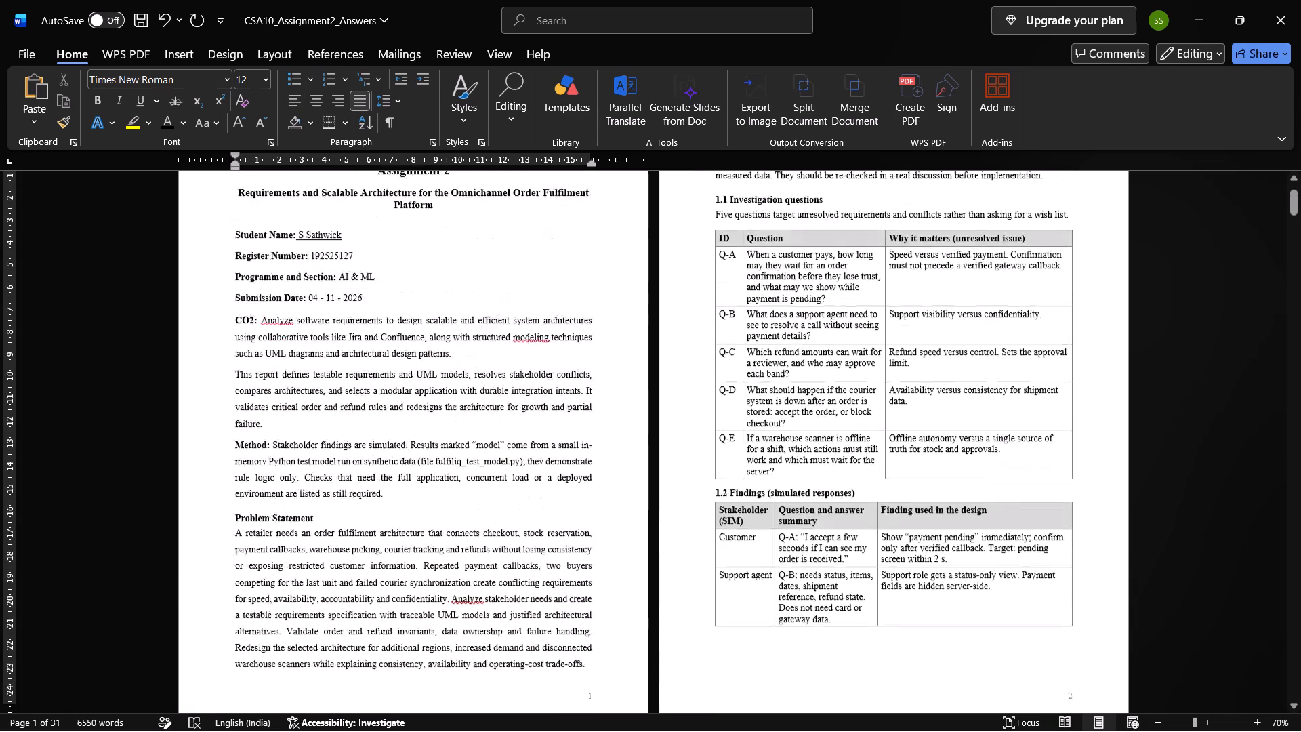
pyautogui.scroll(7, 332, 423)
pyautogui.moveTo(956, 244); pyautogui.dragTo(706, 244)
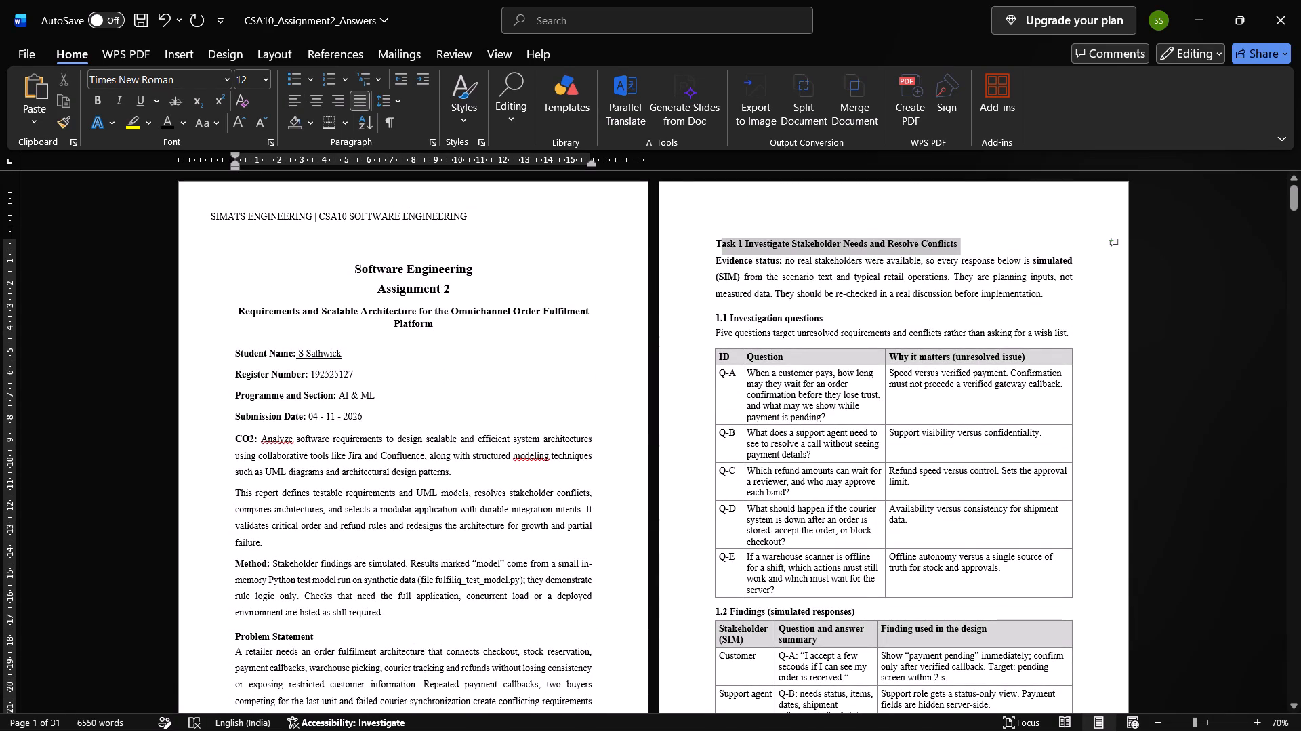
pyautogui.moveTo(706, 244); pyautogui.dragTo(682, 244)
pyautogui.click(734, 217)
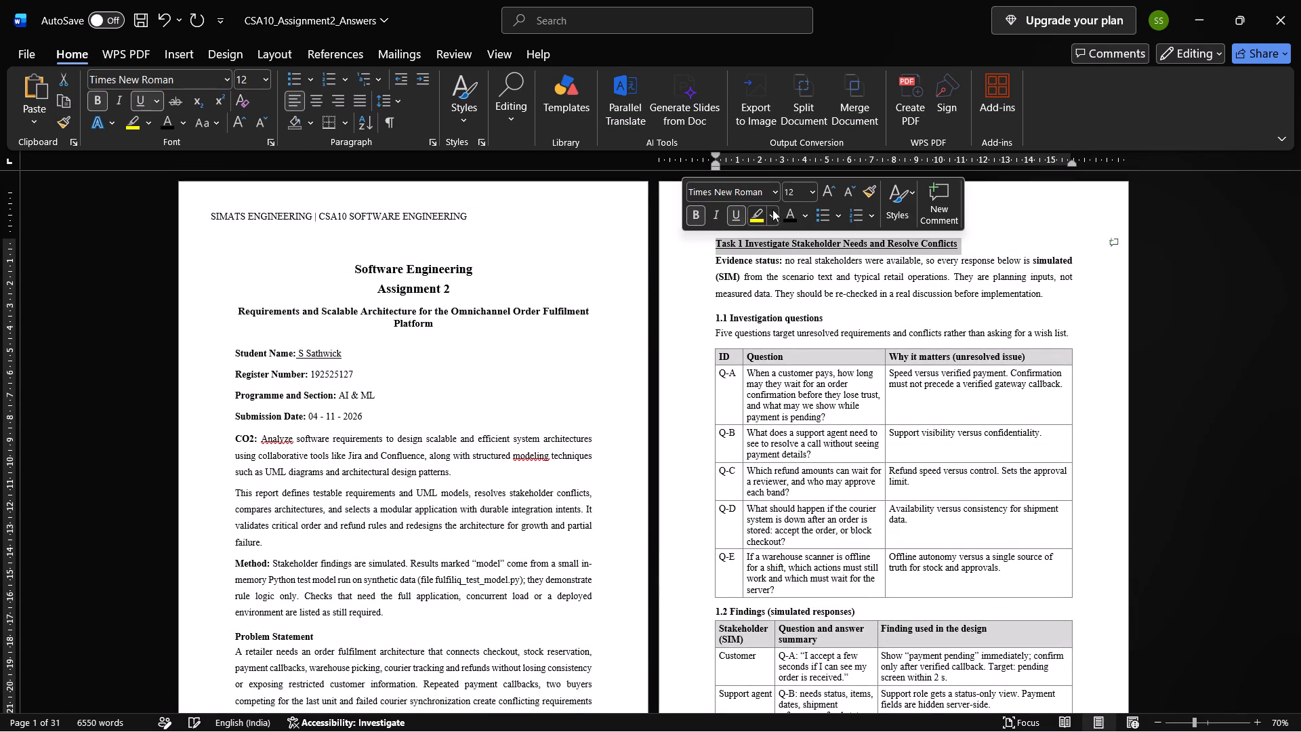
pyautogui.click(793, 192)
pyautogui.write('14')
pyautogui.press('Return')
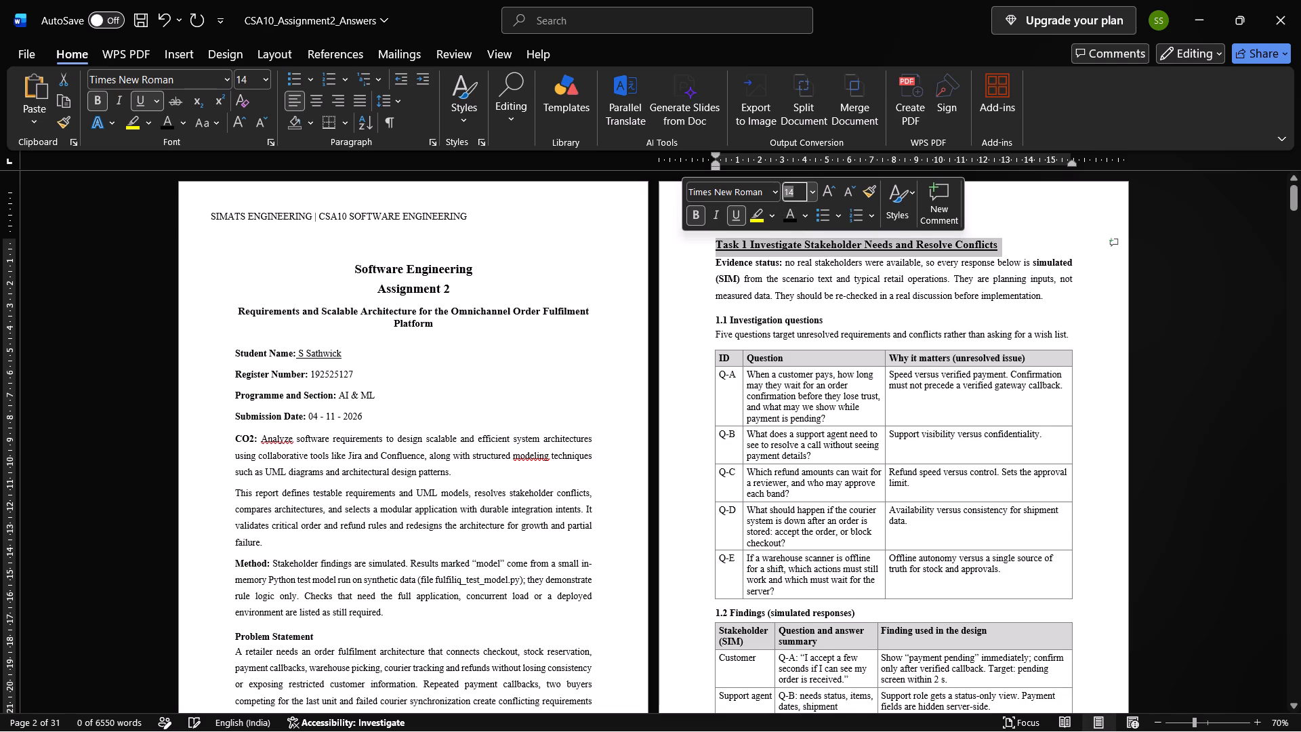
pyautogui.click(952, 388)
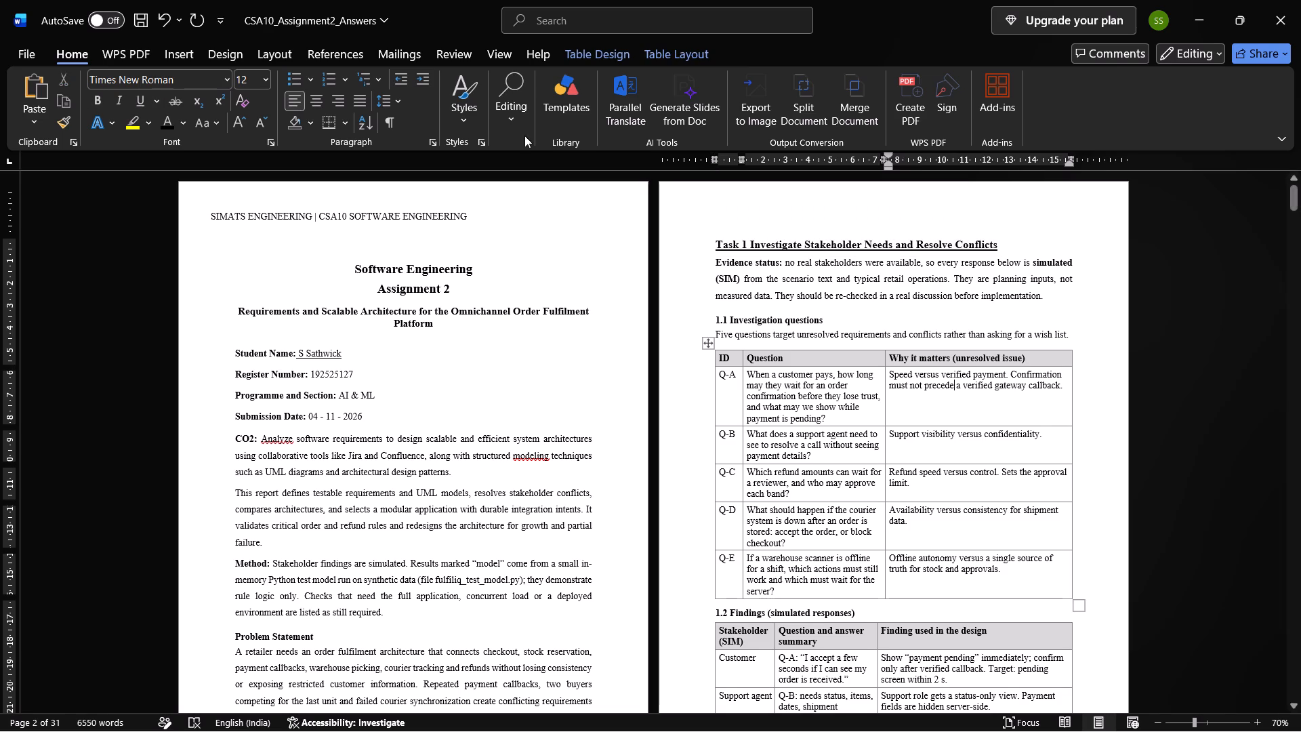
# Apply a ½ pt box page border to the whole document, using the solid line style that follows the dash-dot patterns.
pyautogui.click(182, 51)
pyautogui.click(238, 55)
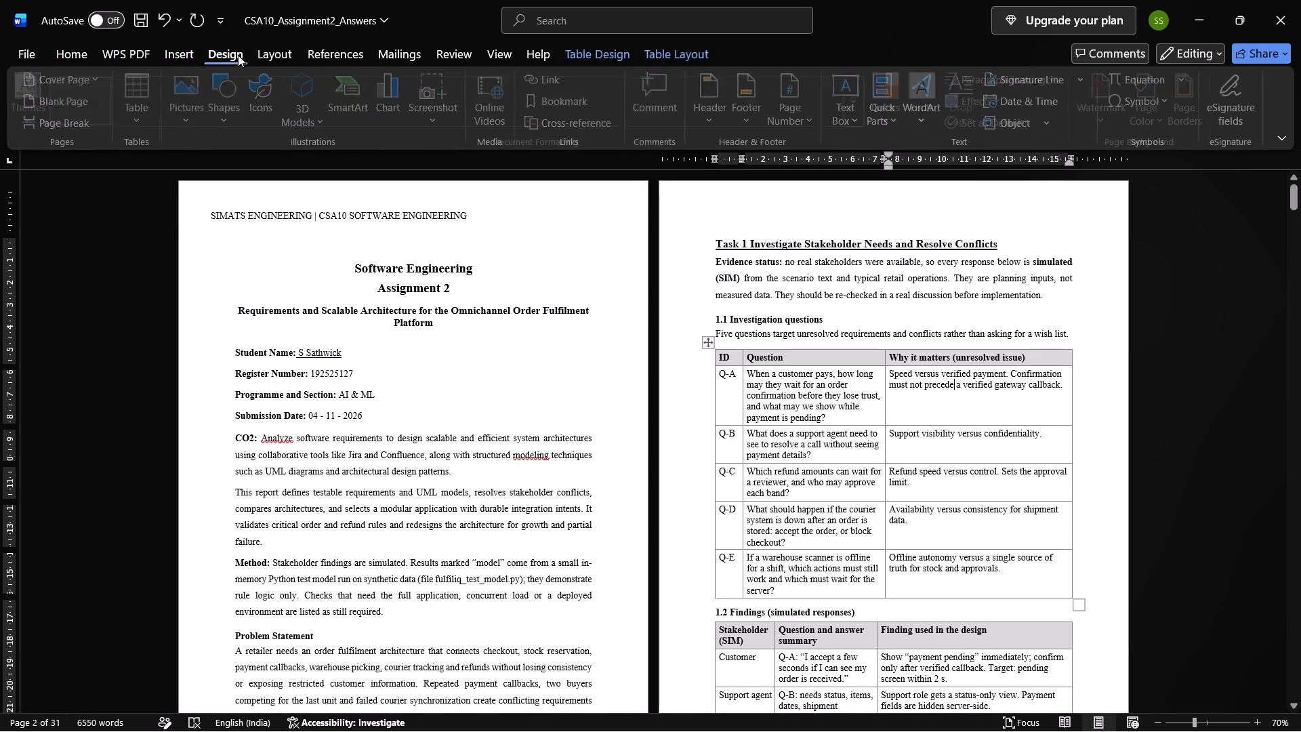
pyautogui.click(1177, 107)
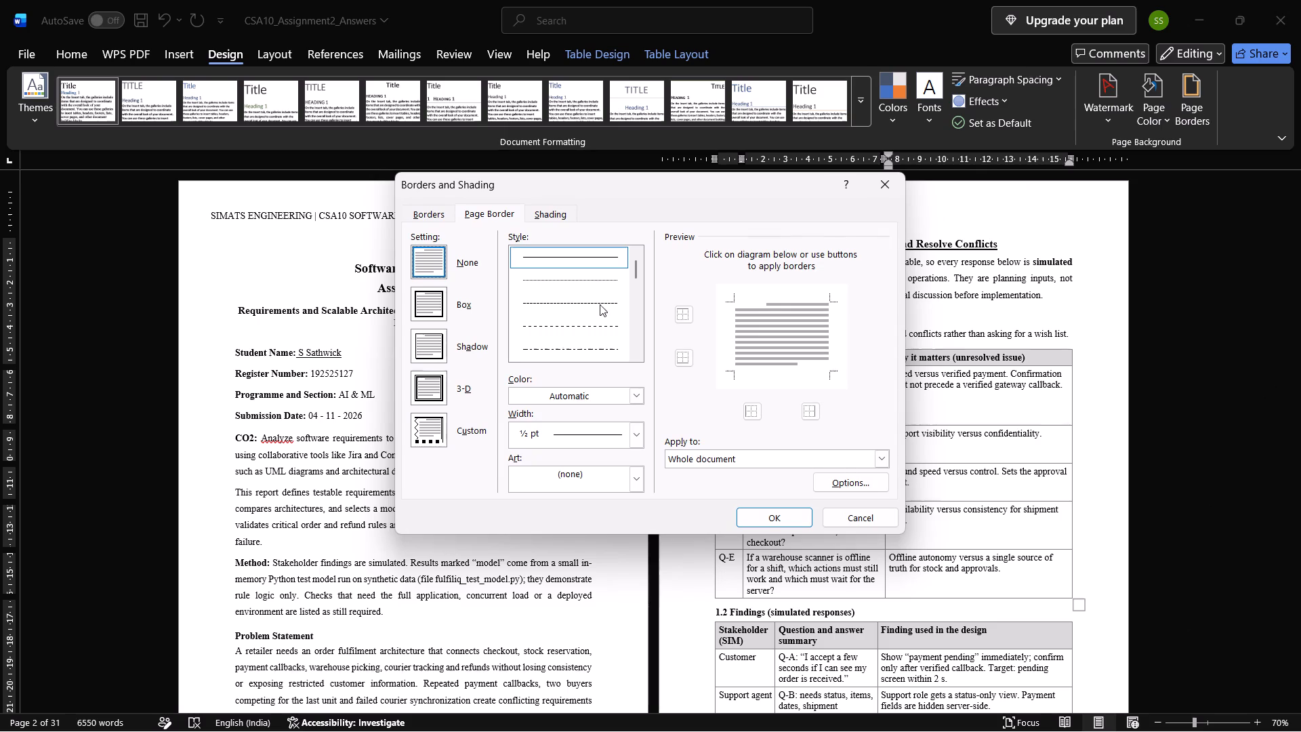
pyautogui.scroll(-1, 579, 314)
pyautogui.click(578, 319)
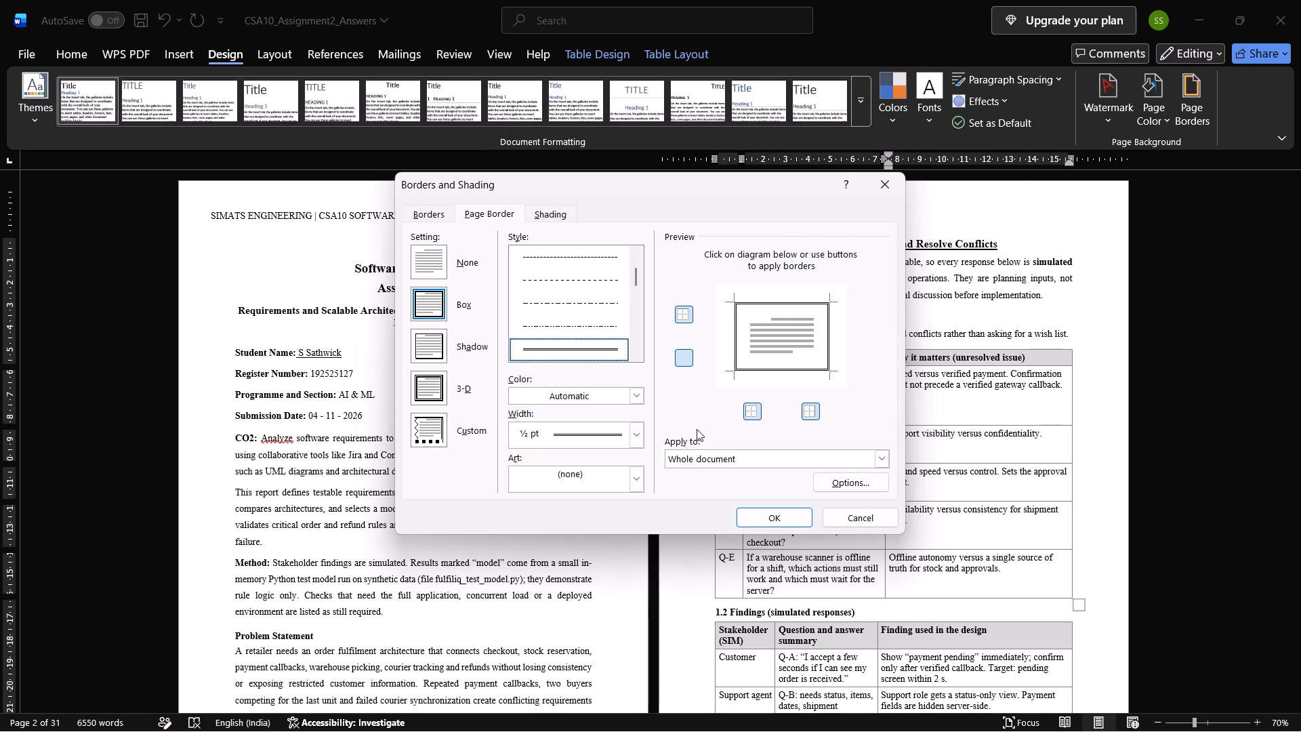
pyautogui.click(768, 518)
# Set the "Task 2 Create a Prioritized and Testable Specification" heading to font size 14 and underline it.
pyautogui.scroll(-4, 896, 428)
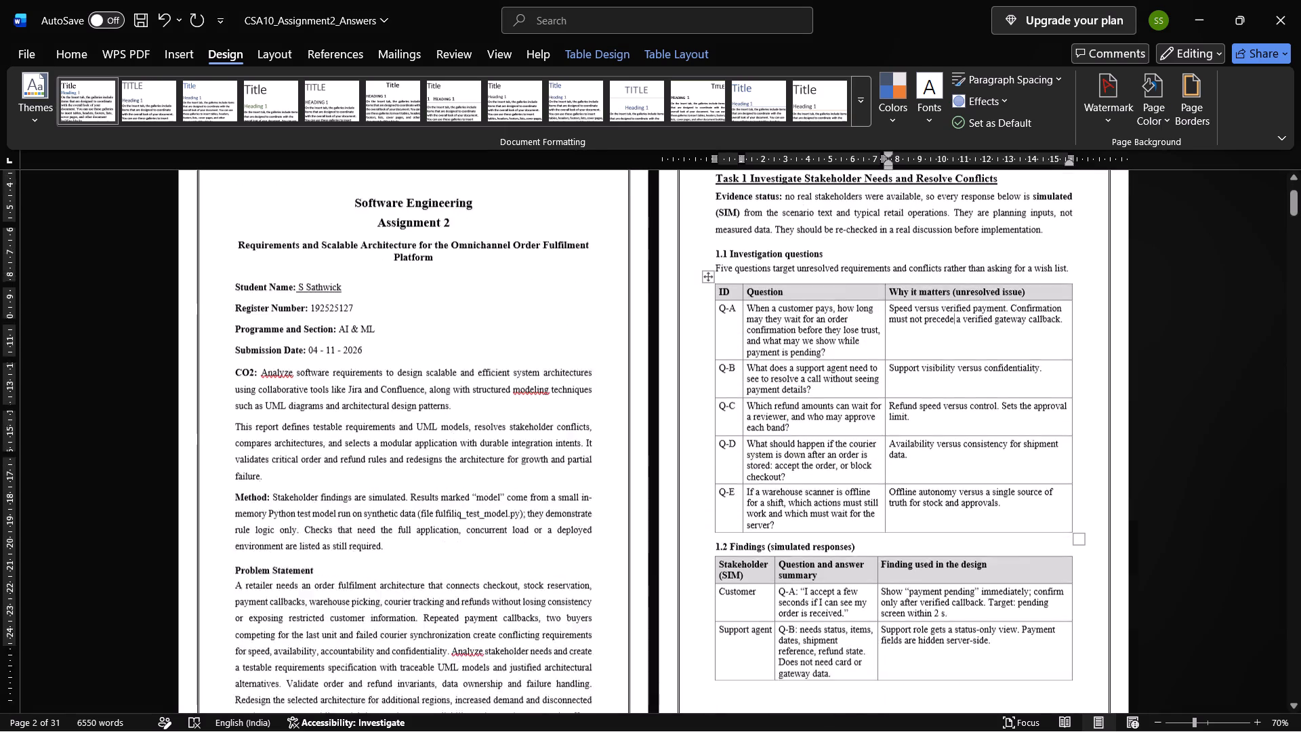
pyautogui.scroll(-2, 896, 428)
pyautogui.scroll(6, 896, 428)
pyautogui.scroll(-17, 896, 428)
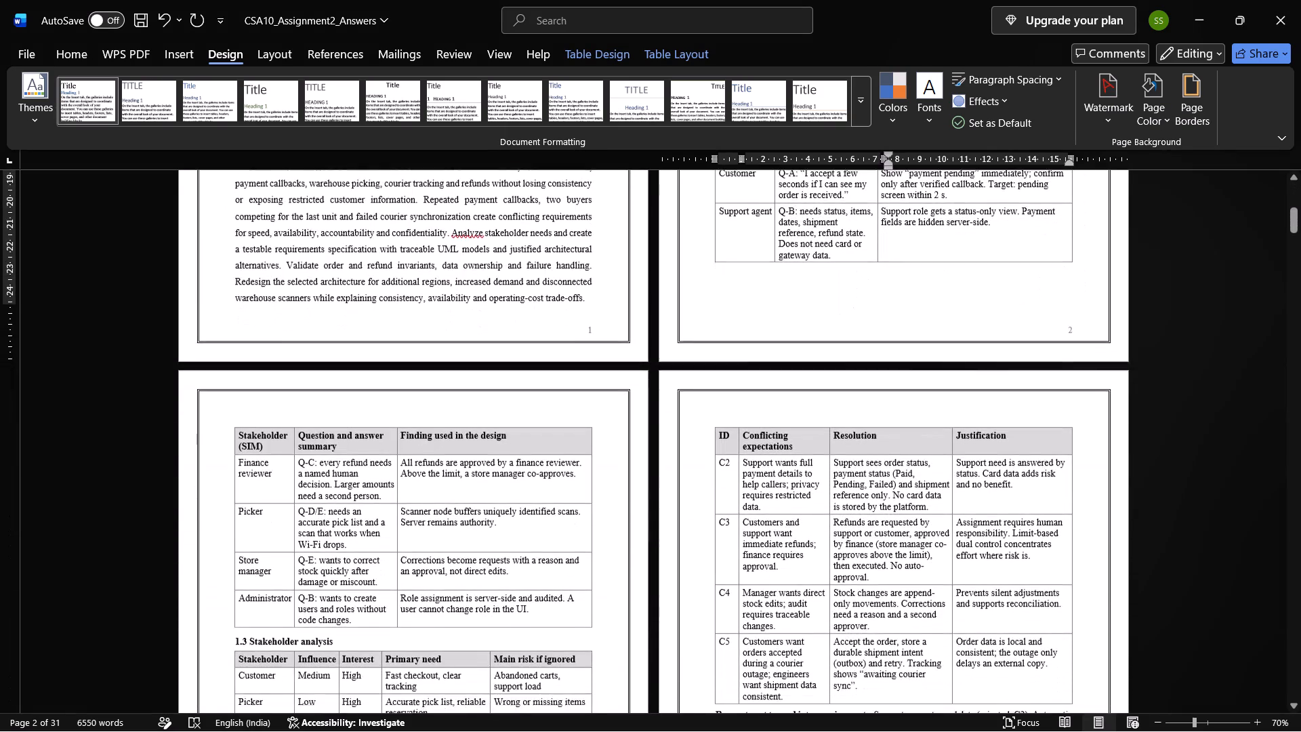
pyautogui.scroll(-20, 650, 446)
pyautogui.scroll(-6, 650, 446)
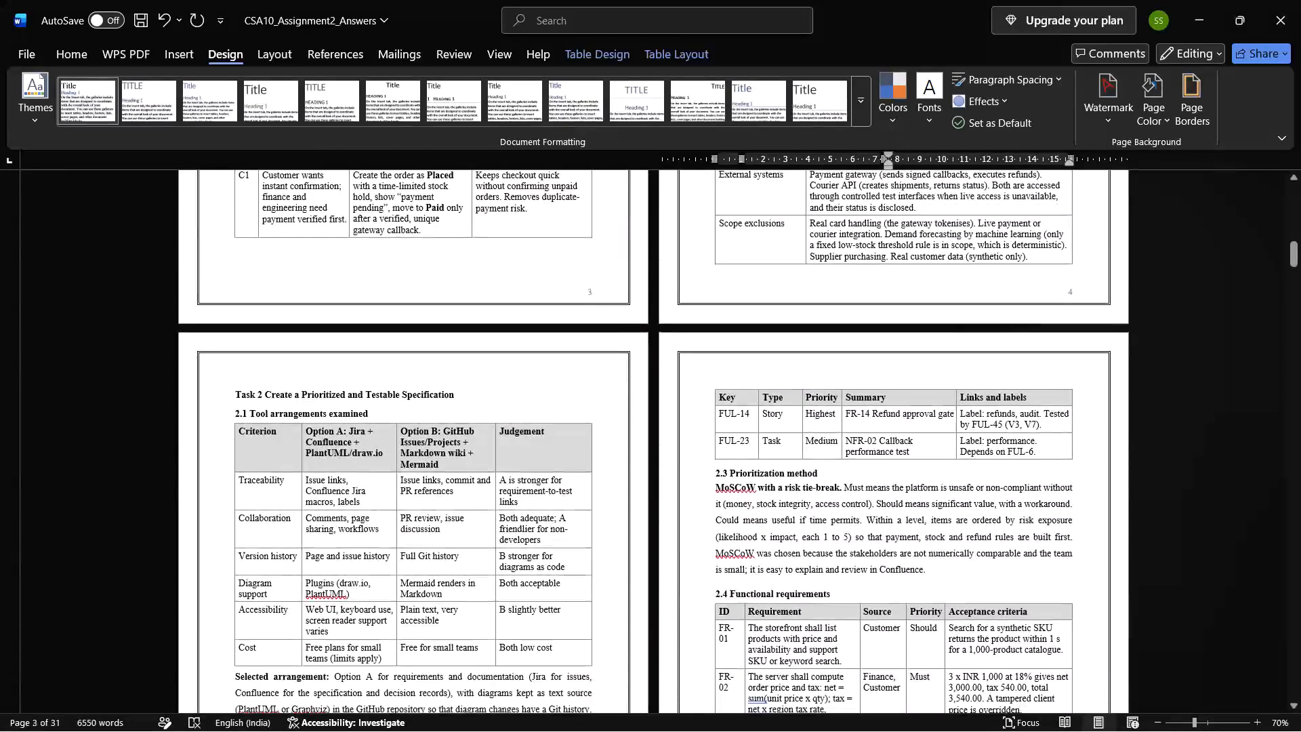
pyautogui.scroll(-1, 650, 446)
pyautogui.scroll(5, 650, 446)
pyautogui.moveTo(503, 479); pyautogui.dragTo(230, 474)
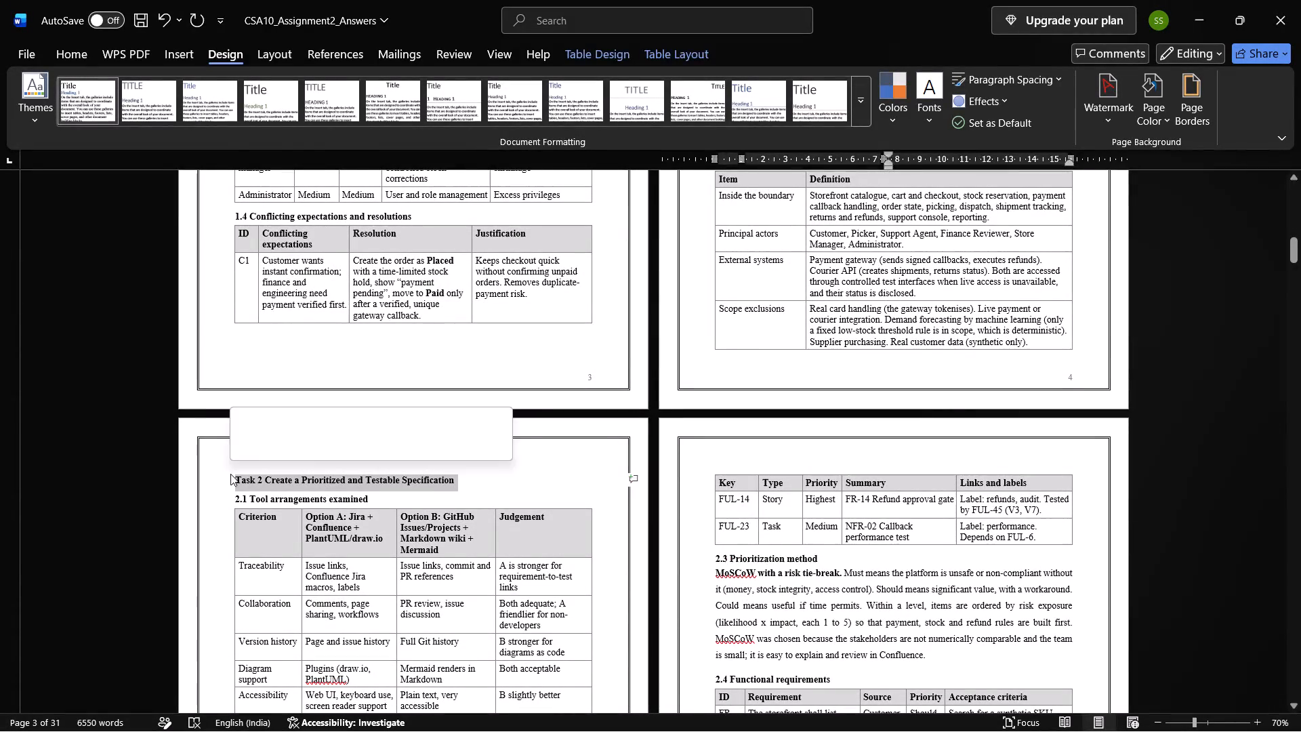
pyautogui.click(342, 422)
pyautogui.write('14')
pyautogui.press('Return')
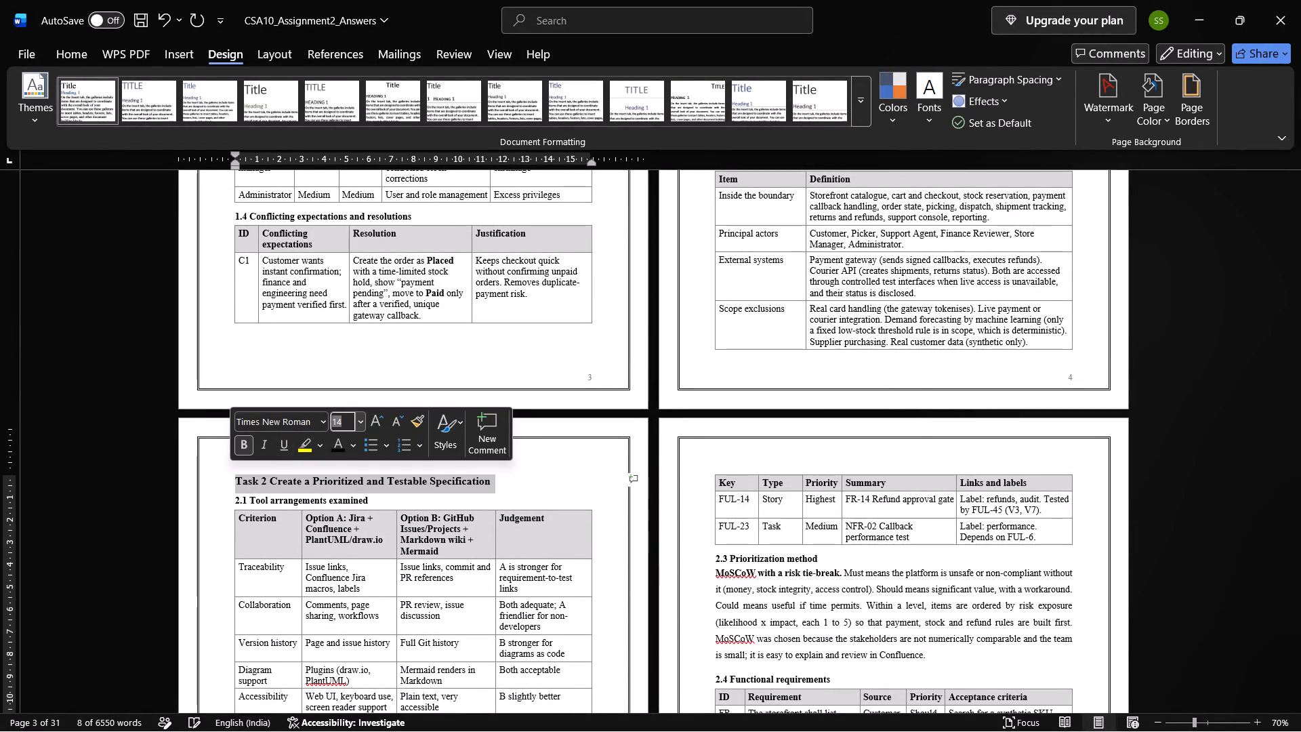
pyautogui.click(280, 447)
pyautogui.click(457, 514)
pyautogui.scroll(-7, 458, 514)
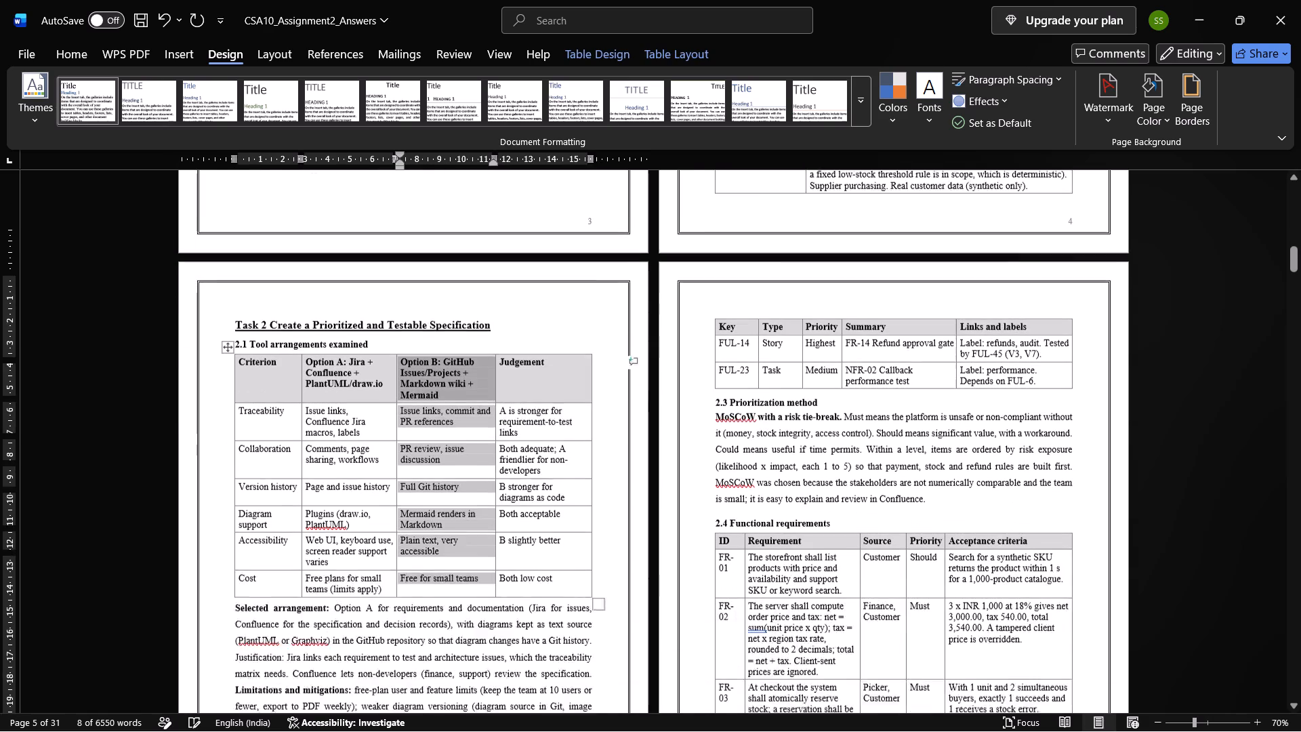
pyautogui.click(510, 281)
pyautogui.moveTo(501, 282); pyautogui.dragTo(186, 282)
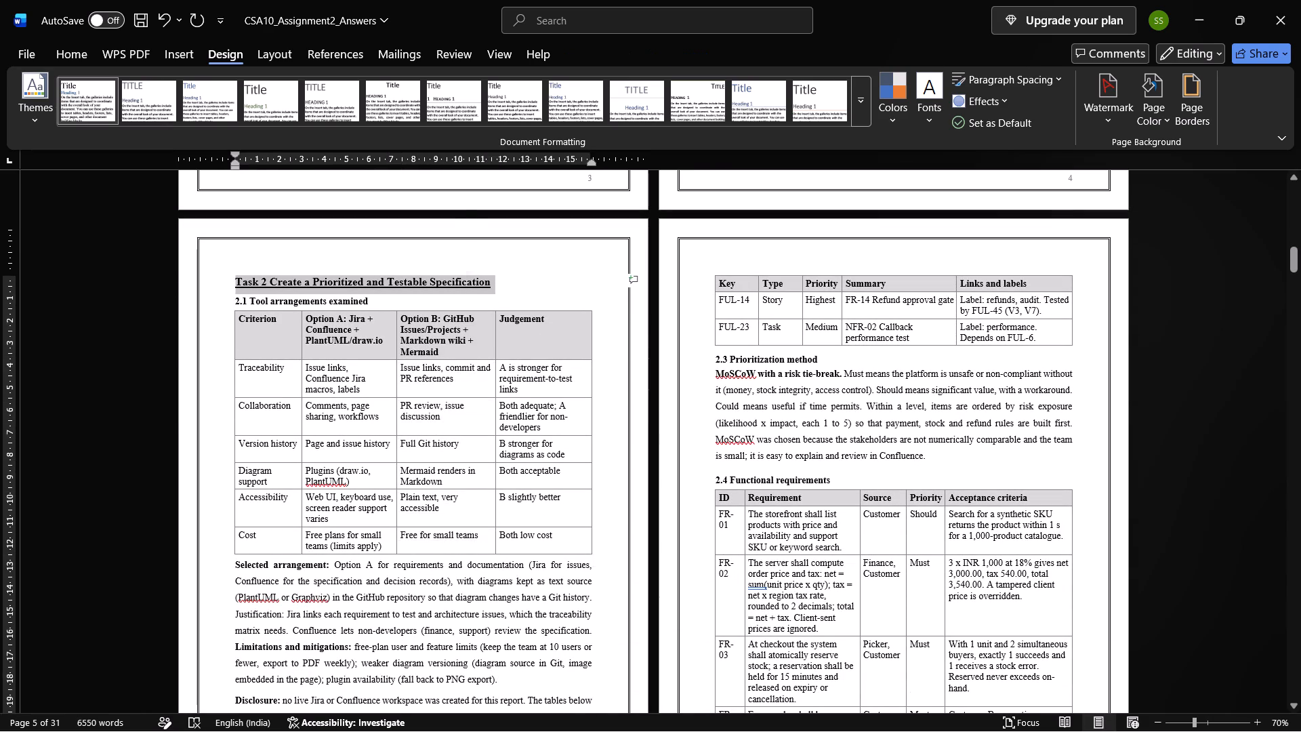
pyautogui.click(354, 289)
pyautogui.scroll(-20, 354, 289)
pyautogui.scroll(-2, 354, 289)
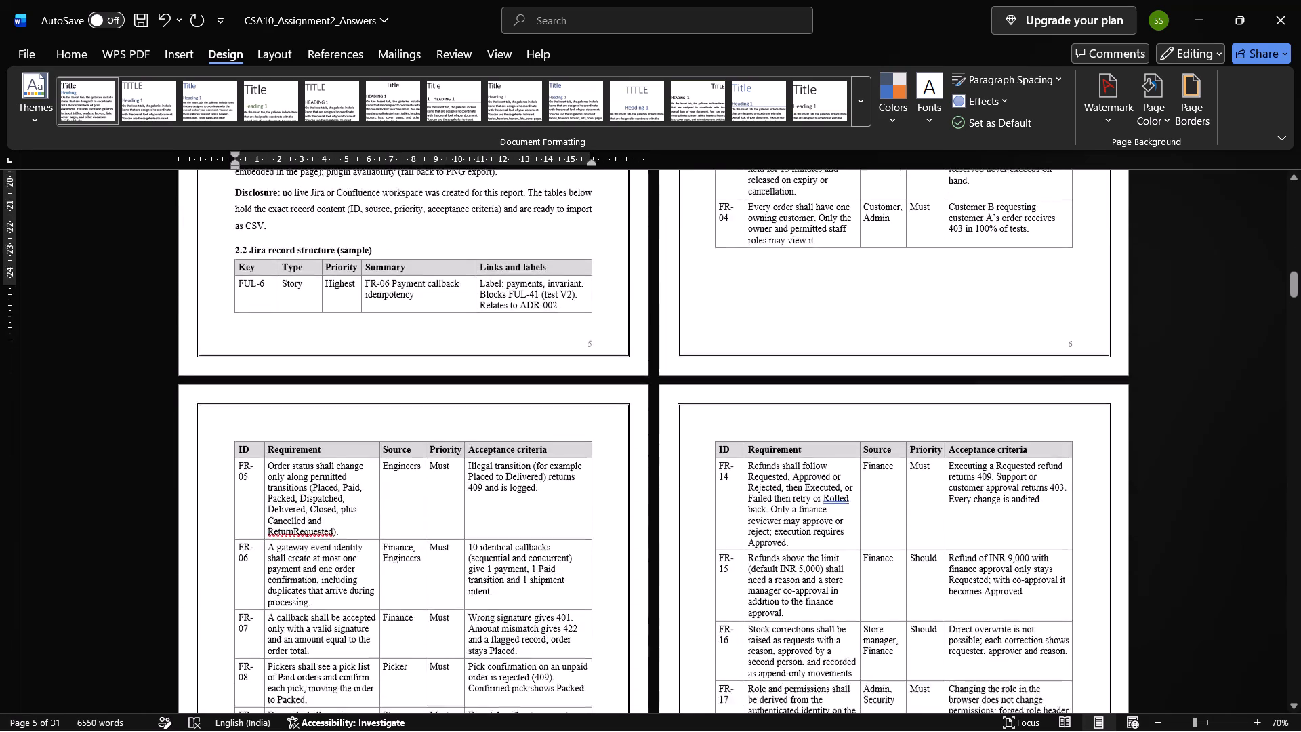
# Set the "Task 3 Construct UML Models and Maintain Traceability" heading to font size 14 and underline it.
pyautogui.scroll(-7, 354, 289)
pyautogui.scroll(1, 354, 289)
pyautogui.scroll(-20, 354, 289)
pyautogui.scroll(-8, 354, 289)
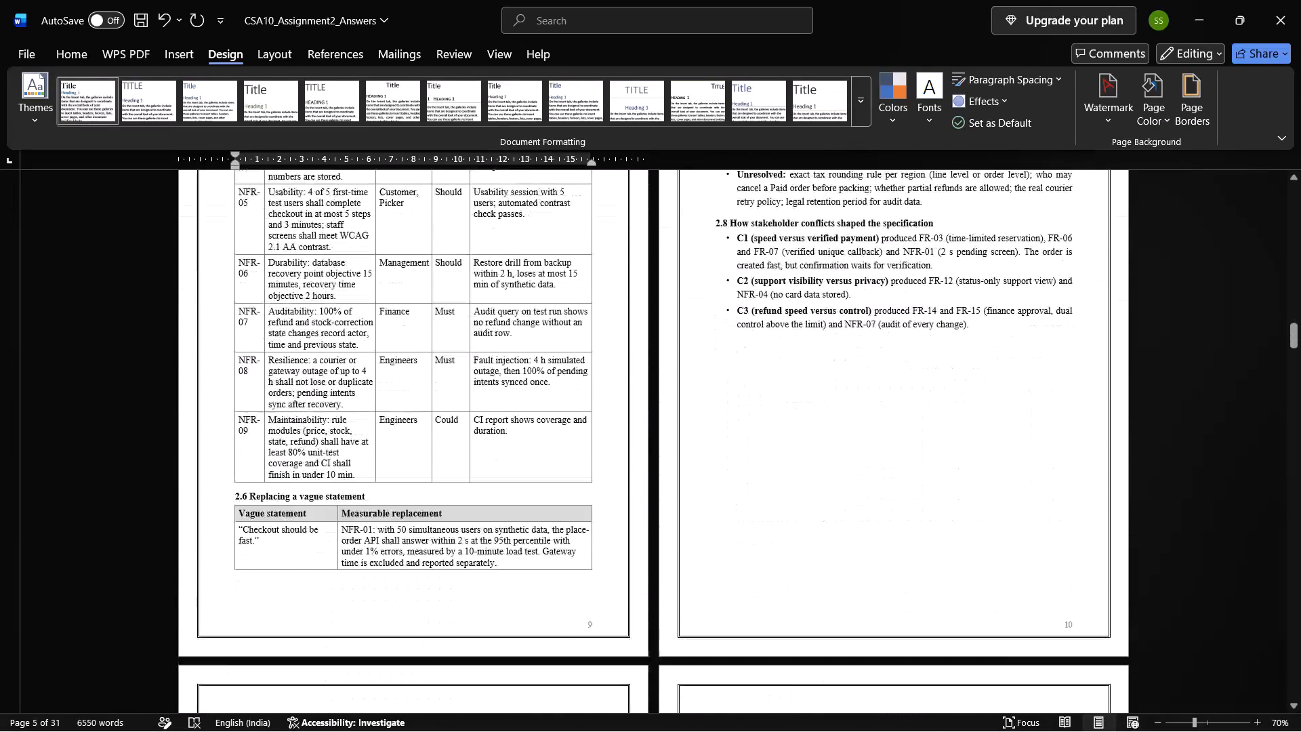
pyautogui.scroll(-10, 354, 289)
pyautogui.moveTo(490, 420); pyautogui.dragTo(235, 414)
pyautogui.click(337, 363)
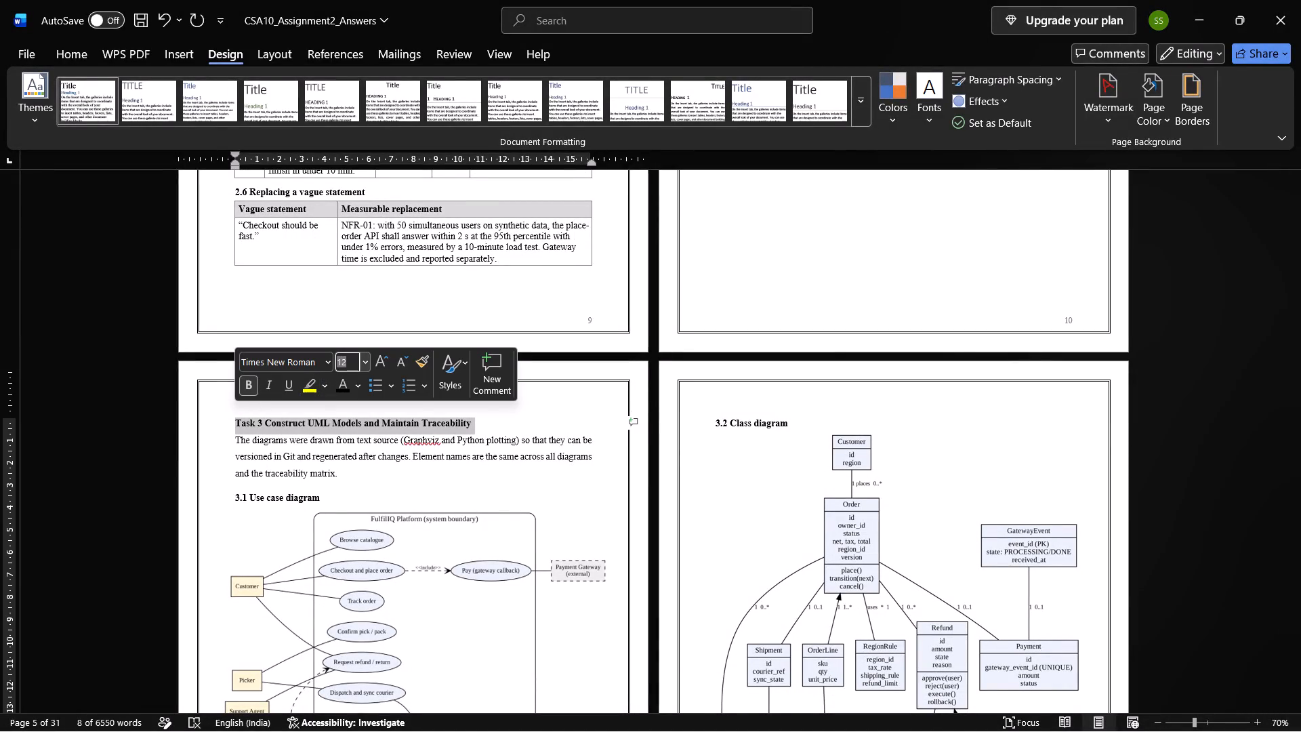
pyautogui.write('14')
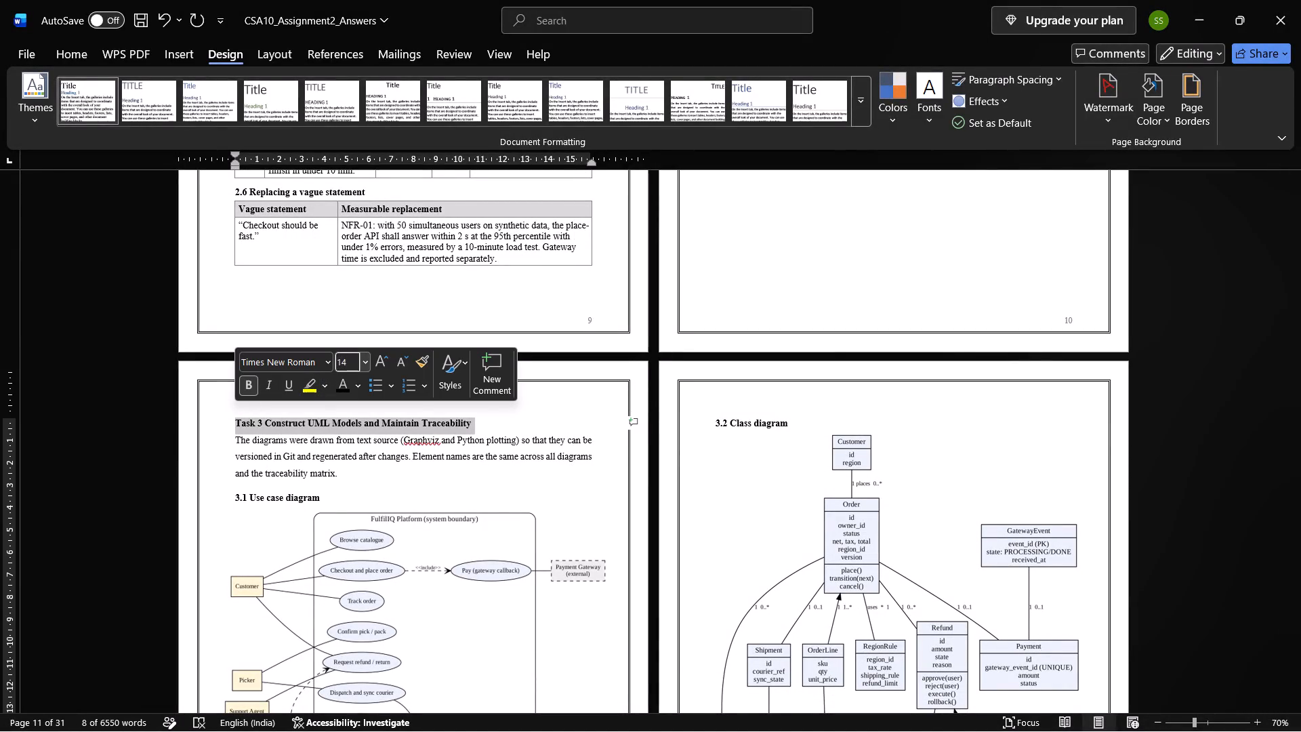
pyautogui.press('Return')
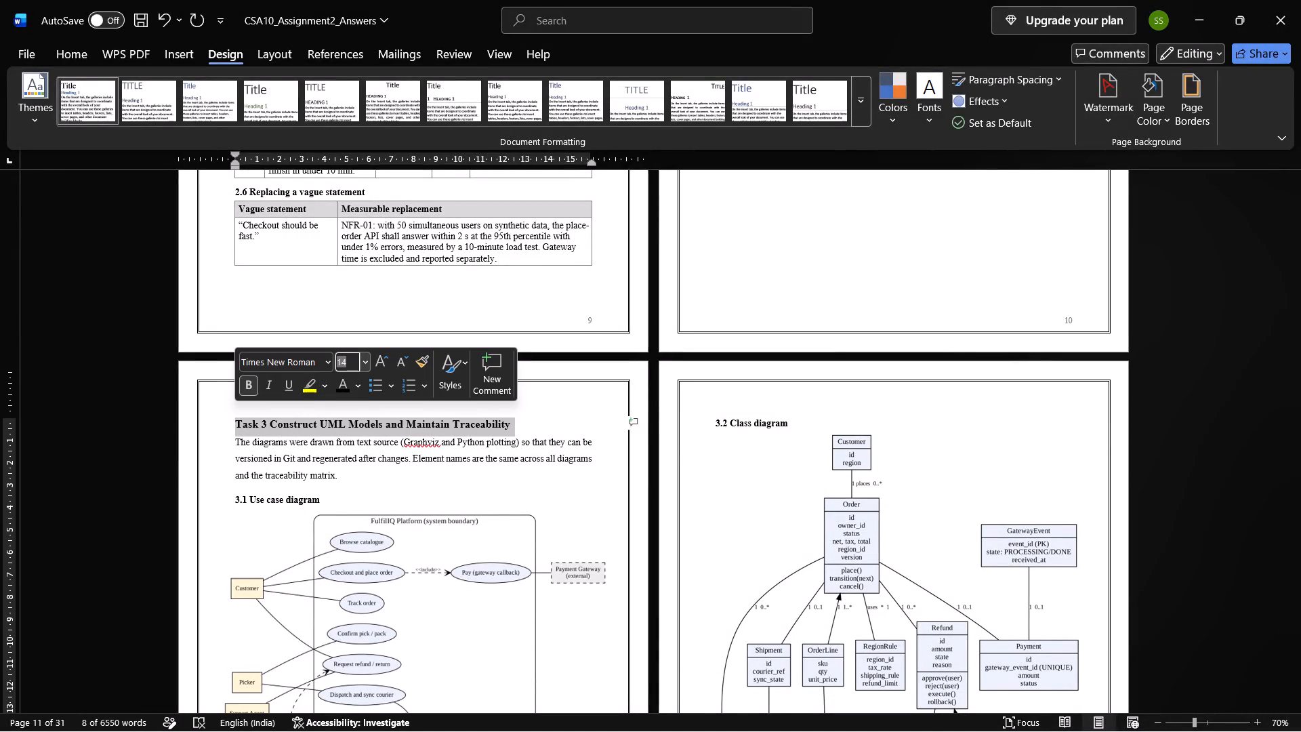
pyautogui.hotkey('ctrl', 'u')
pyautogui.click(401, 411)
pyautogui.click(503, 416)
pyautogui.moveTo(524, 424); pyautogui.dragTo(146, 423)
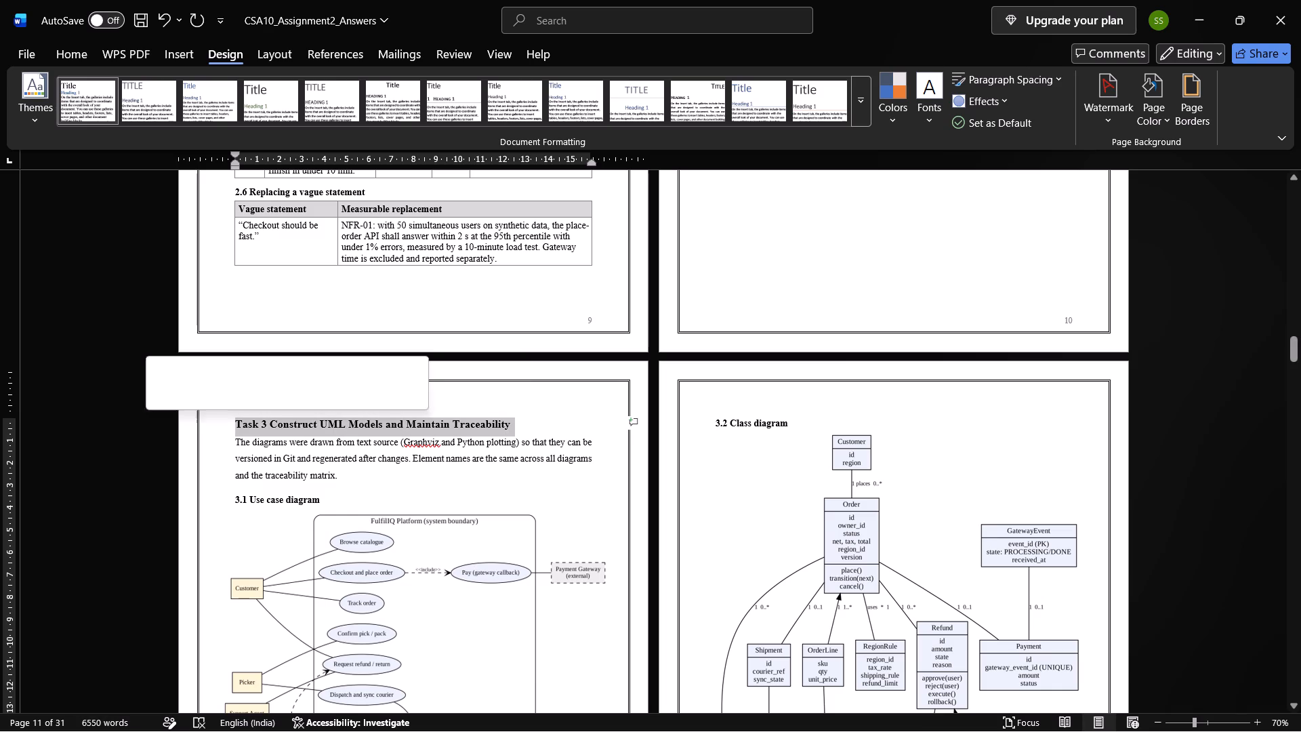
pyautogui.click(206, 395)
pyautogui.click(398, 464)
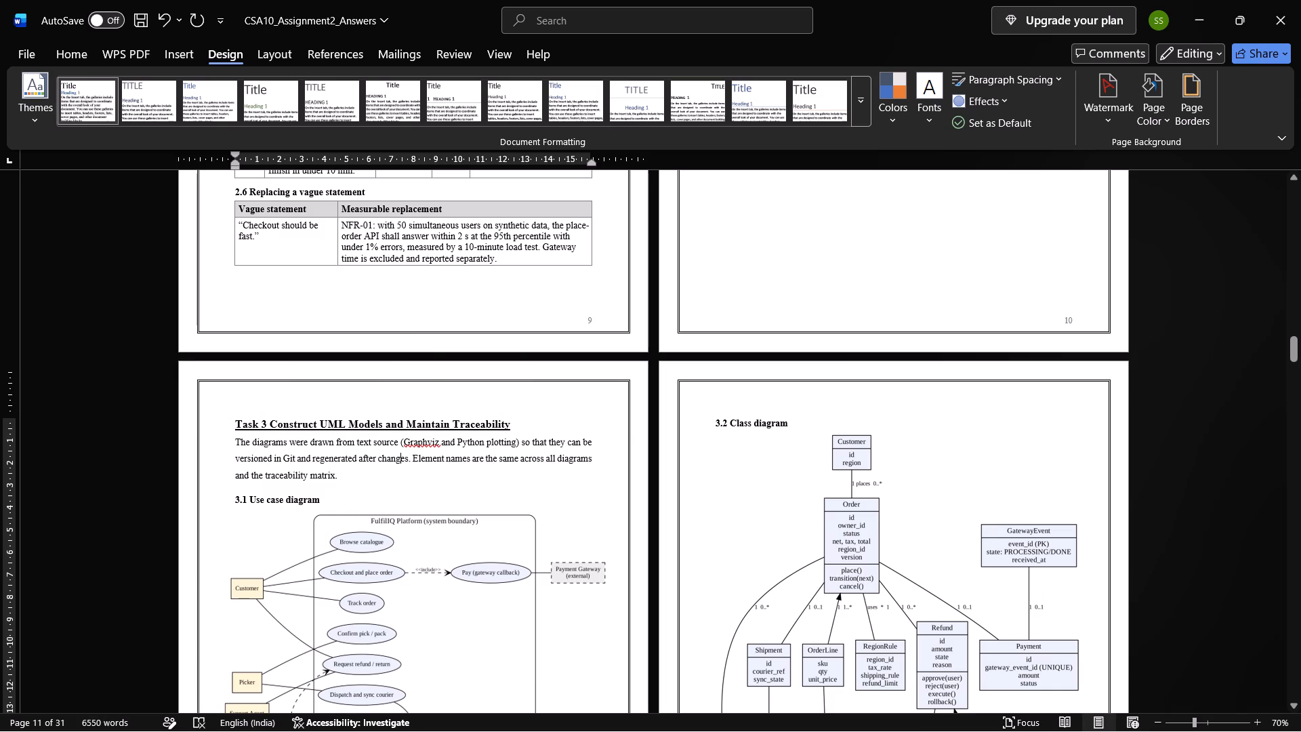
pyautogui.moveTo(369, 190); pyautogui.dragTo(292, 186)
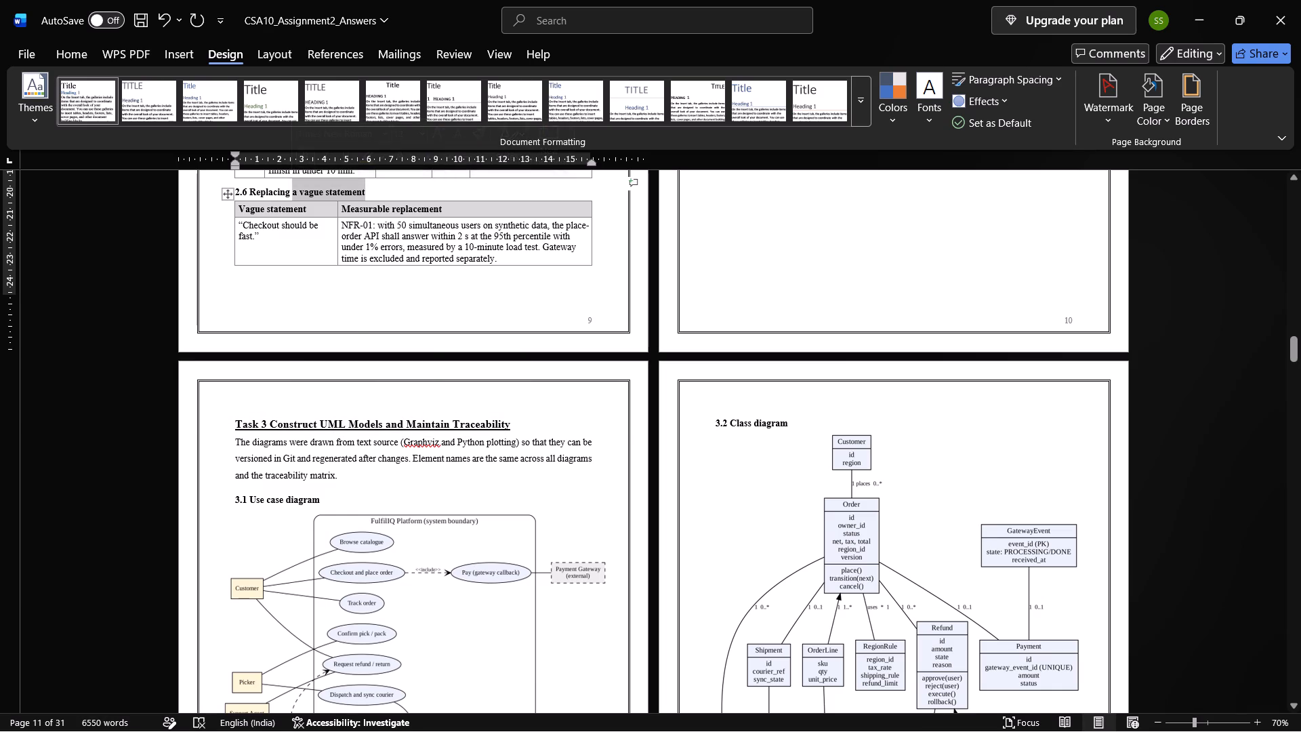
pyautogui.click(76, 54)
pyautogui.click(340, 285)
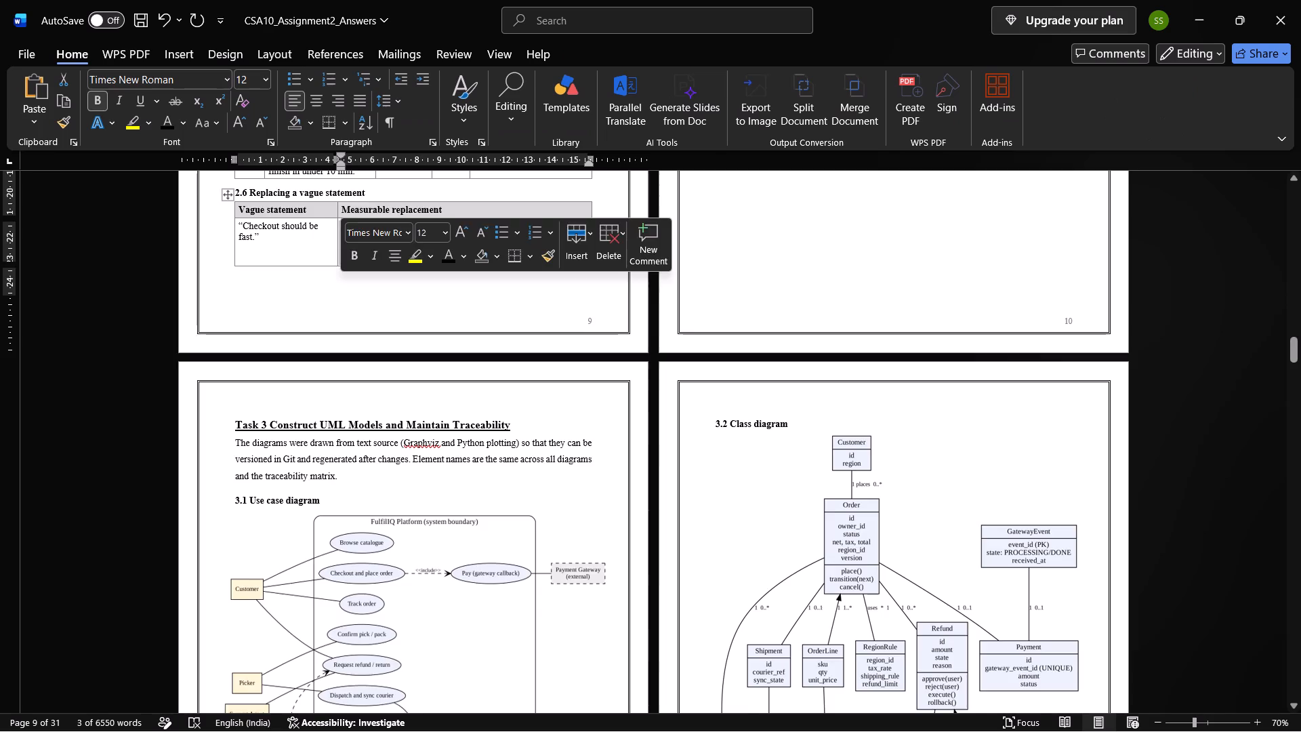
# Insert a blank line directly below the "3.4 State machines: order and refund" heading.
pyautogui.scroll(-7, 341, 285)
pyautogui.scroll(1, 341, 285)
pyautogui.scroll(-20, 341, 285)
pyautogui.scroll(-5, 341, 285)
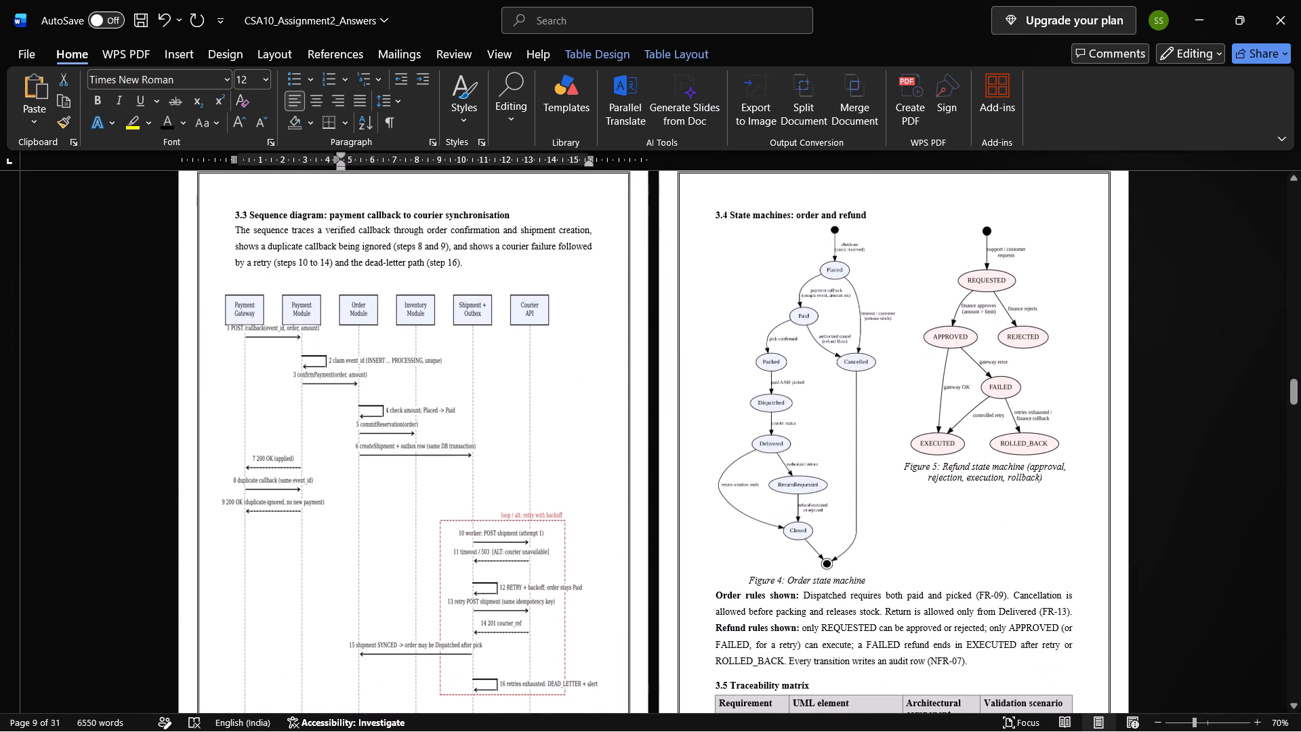
pyautogui.scroll(-6, 433, 424)
pyautogui.scroll(8, 433, 424)
pyautogui.click(873, 274)
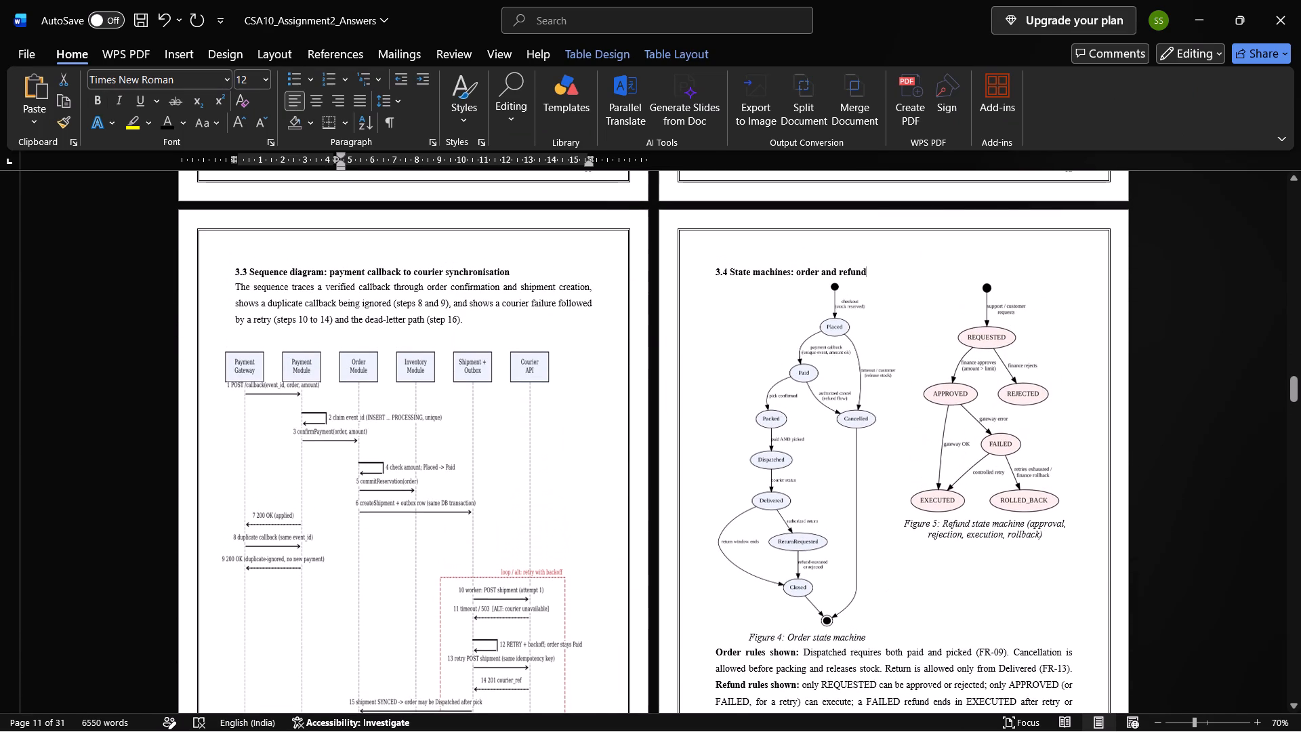
pyautogui.press('Return')
# Add a blank line between the "Figure 4: Order state machine" caption and the "Order rules shown" paragraph.
pyautogui.scroll(-7, 911, 354)
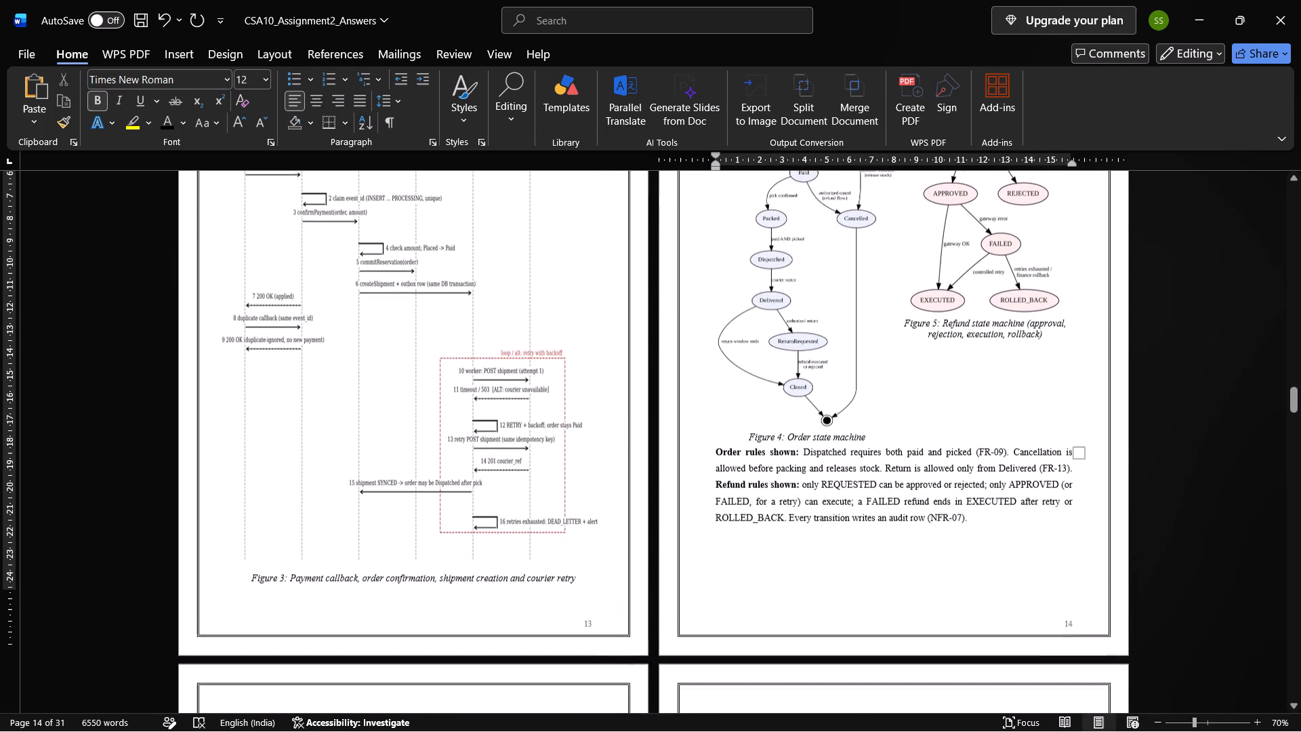
pyautogui.scroll(-2, 914, 386)
pyautogui.click(899, 392)
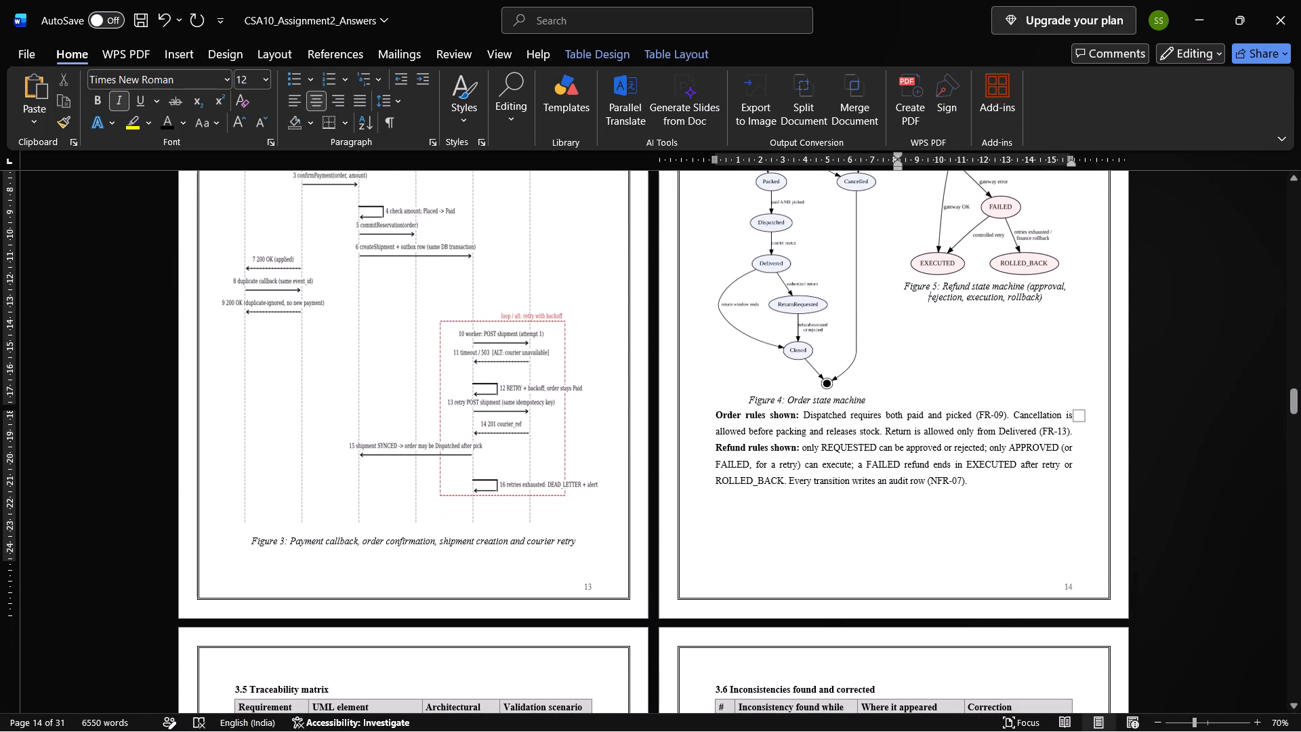
pyautogui.click(881, 400)
pyautogui.press('Return')
# Check the page layout around the order rules text, the 3.5 traceability matrix and the 3.6 inconsistencies table.
pyautogui.scroll(-2, 888, 469)
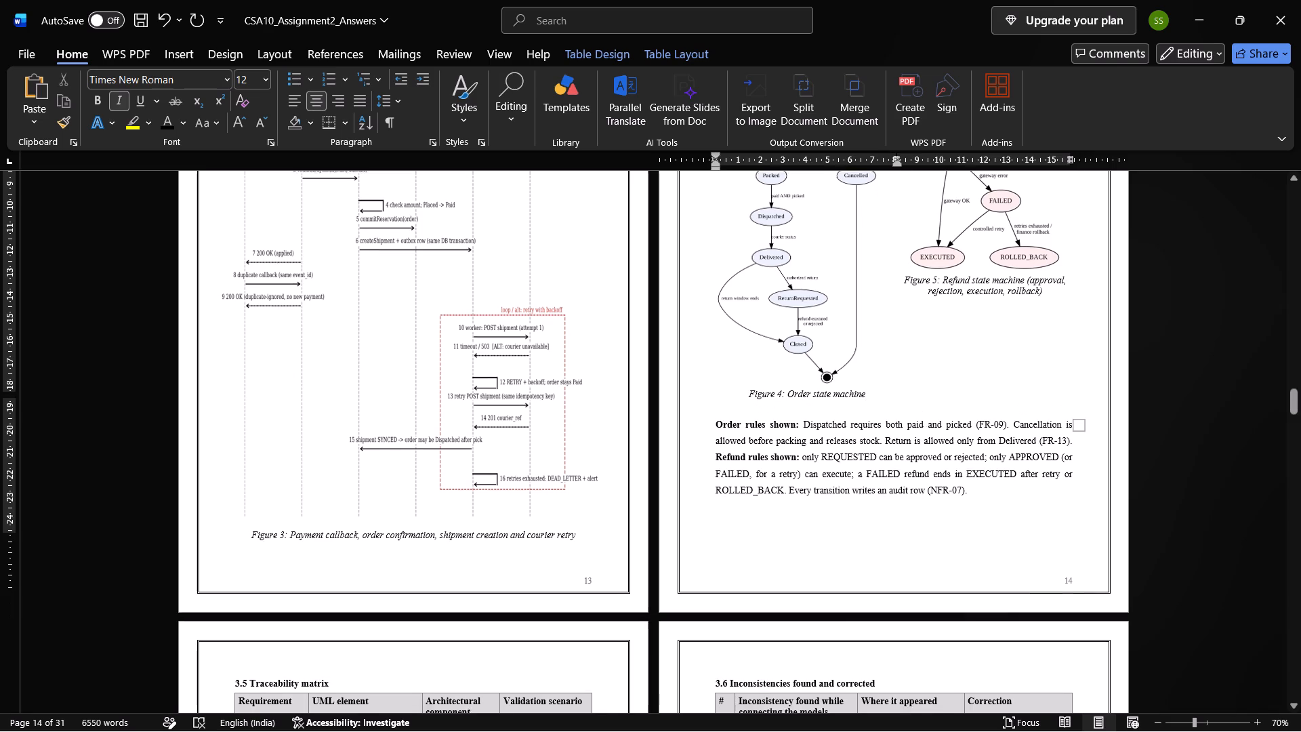
pyautogui.scroll(-10, 890, 473)
pyautogui.scroll(5, 898, 466)
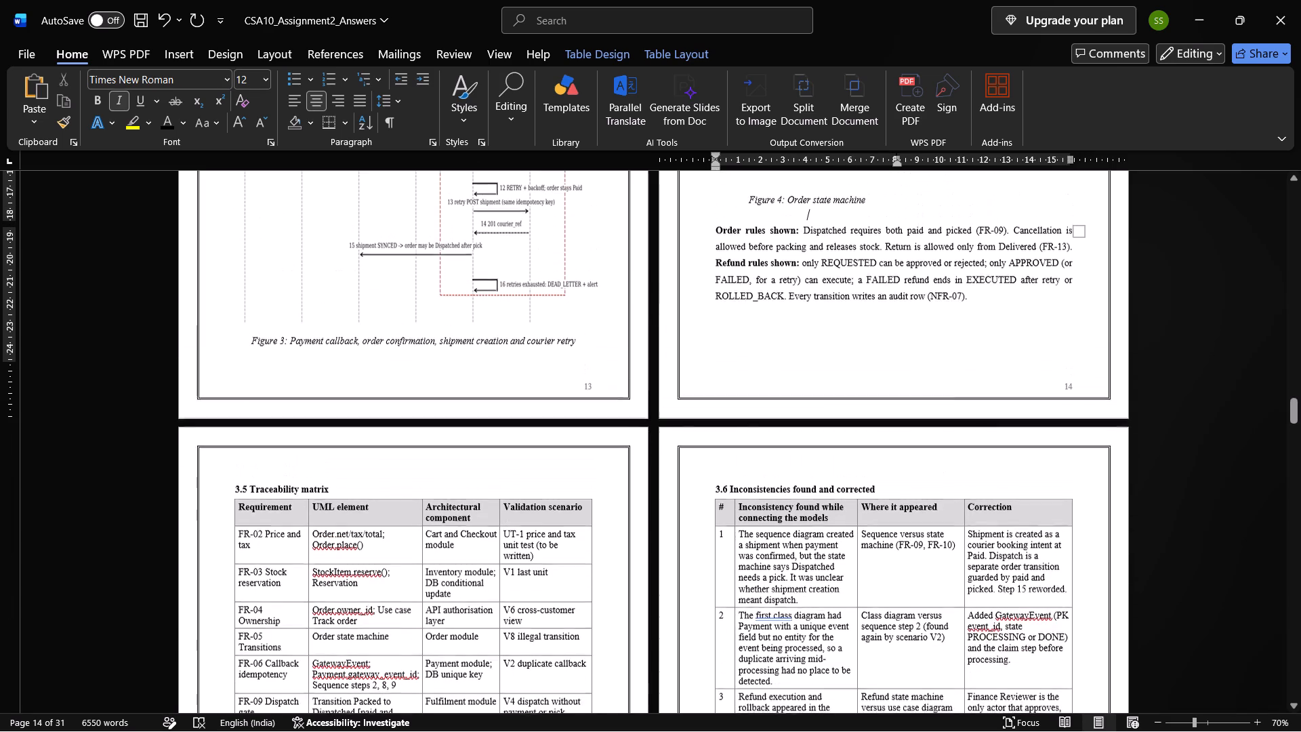
pyautogui.click(1078, 236)
pyautogui.click(893, 497)
pyautogui.scroll(1, 893, 497)
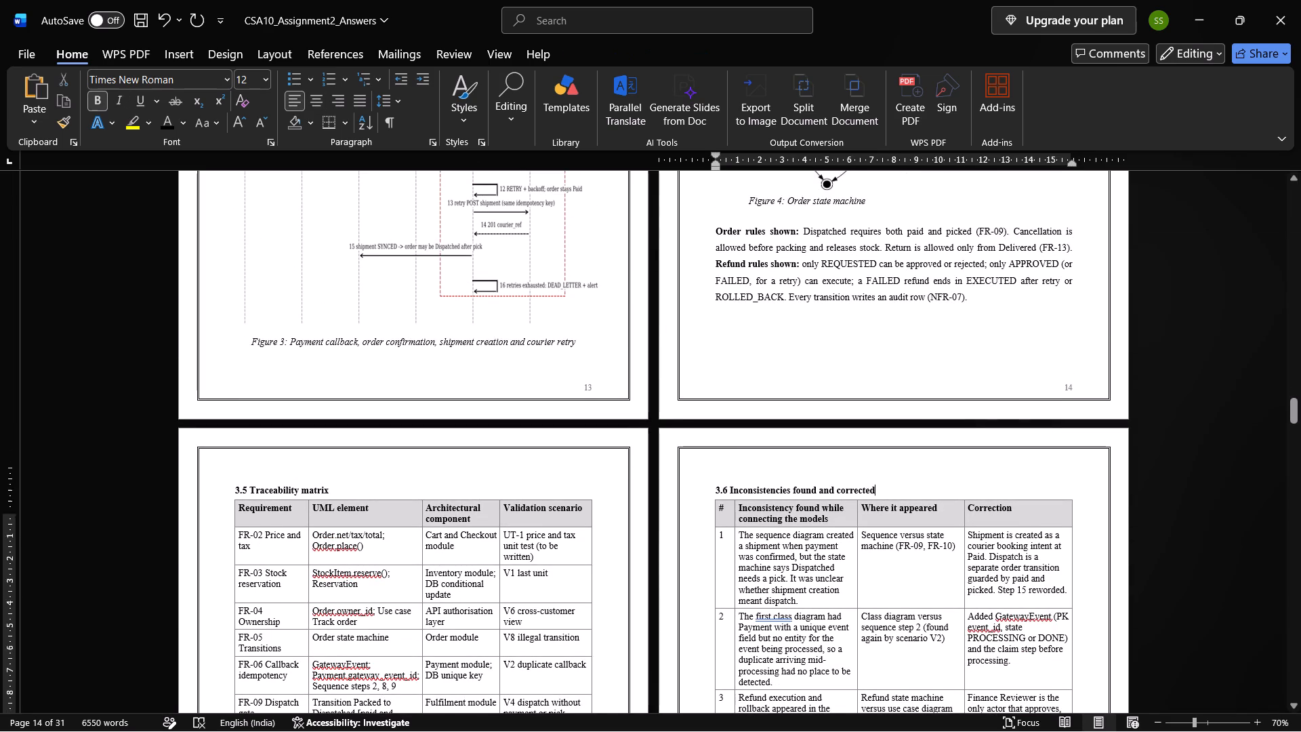
pyautogui.scroll(2, 893, 497)
pyautogui.scroll(-12, 893, 497)
# Set the "Task 4 Design and Justify Alternative Architectures" heading to font size 14 and underline it.
pyautogui.scroll(-13, 540, 456)
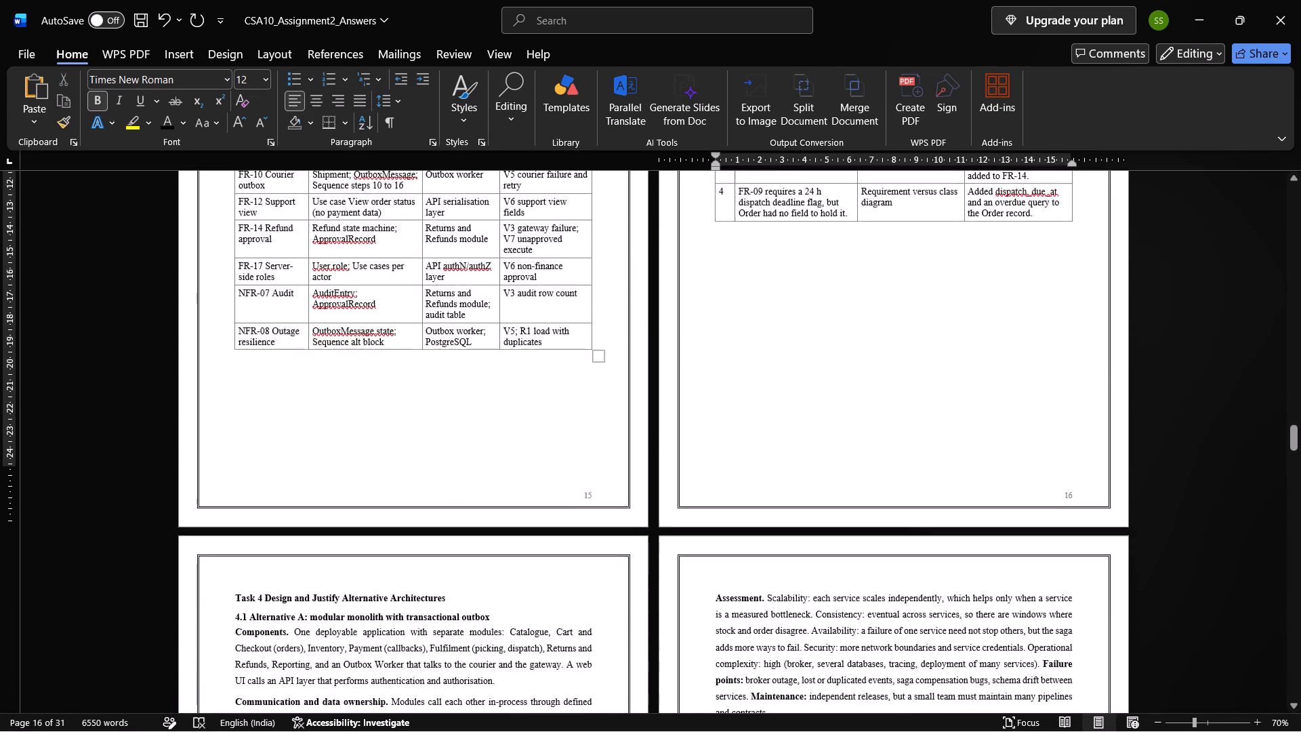
pyautogui.scroll(-12, 541, 457)
pyautogui.scroll(5, 541, 457)
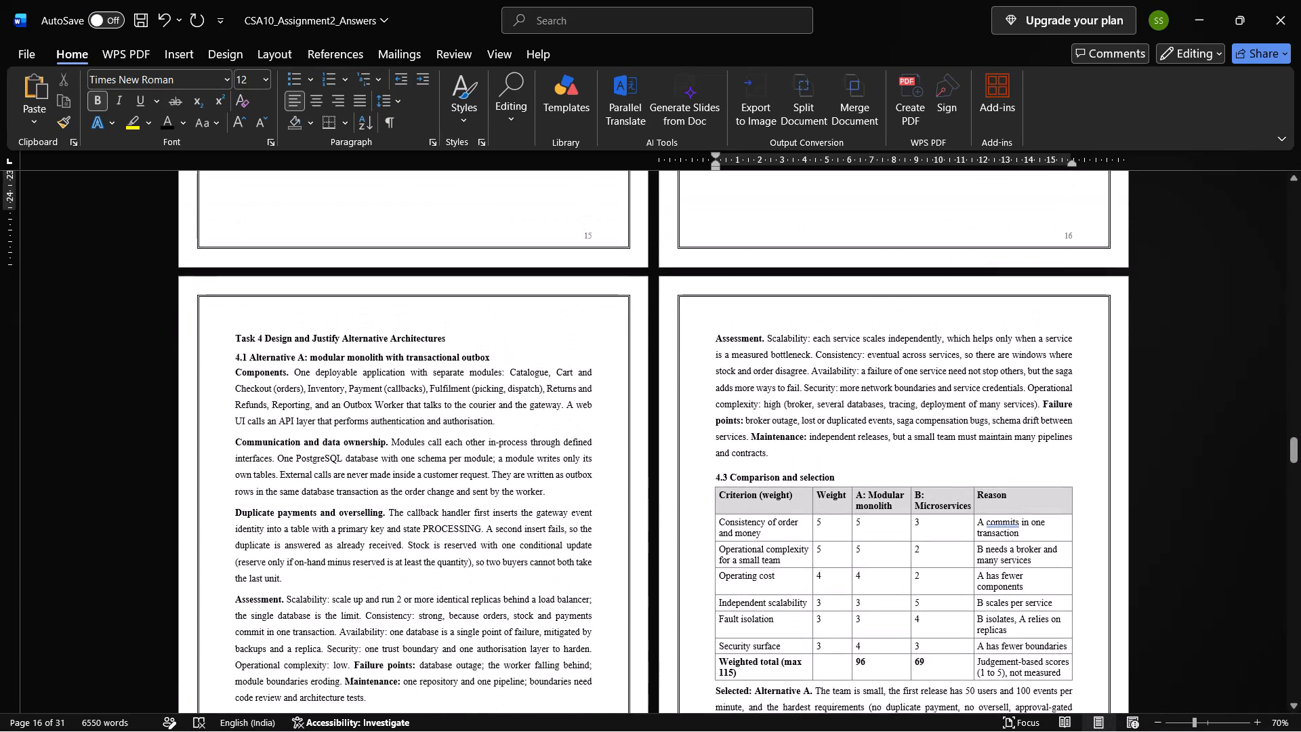
pyautogui.moveTo(463, 336); pyautogui.dragTo(220, 327)
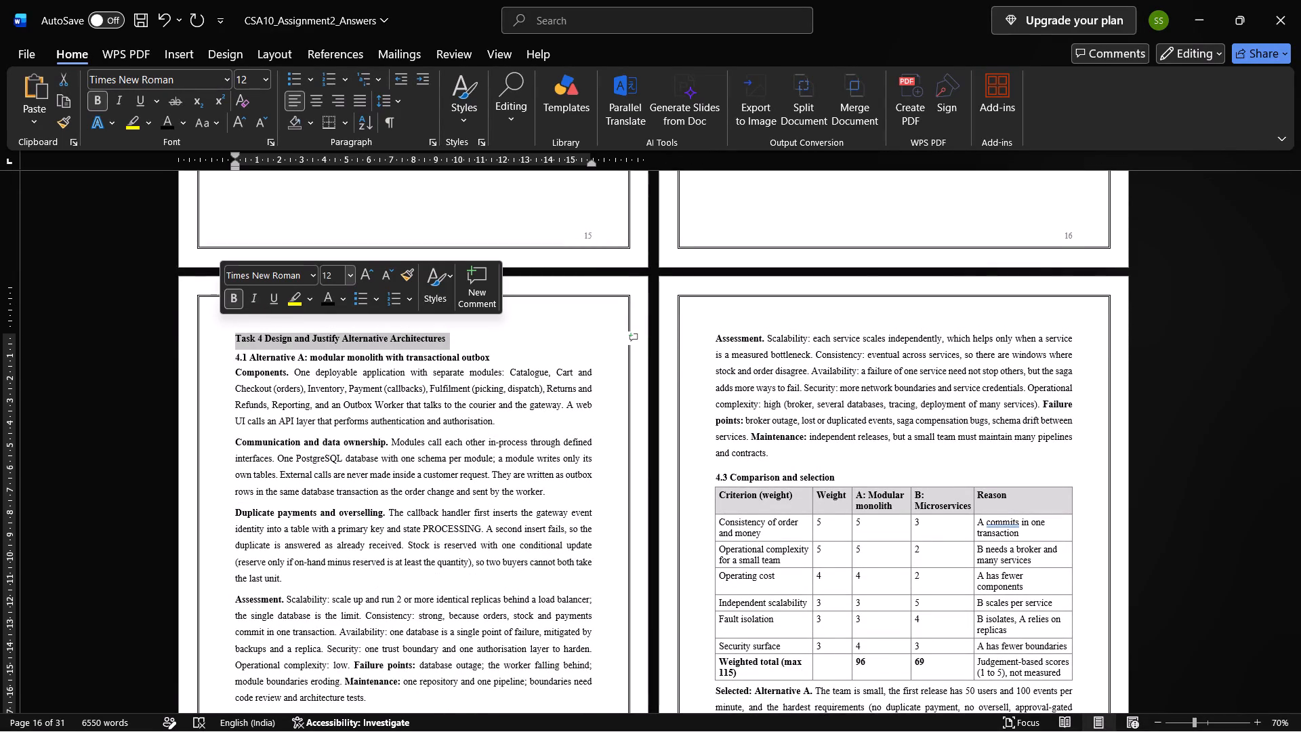
pyautogui.click(325, 274)
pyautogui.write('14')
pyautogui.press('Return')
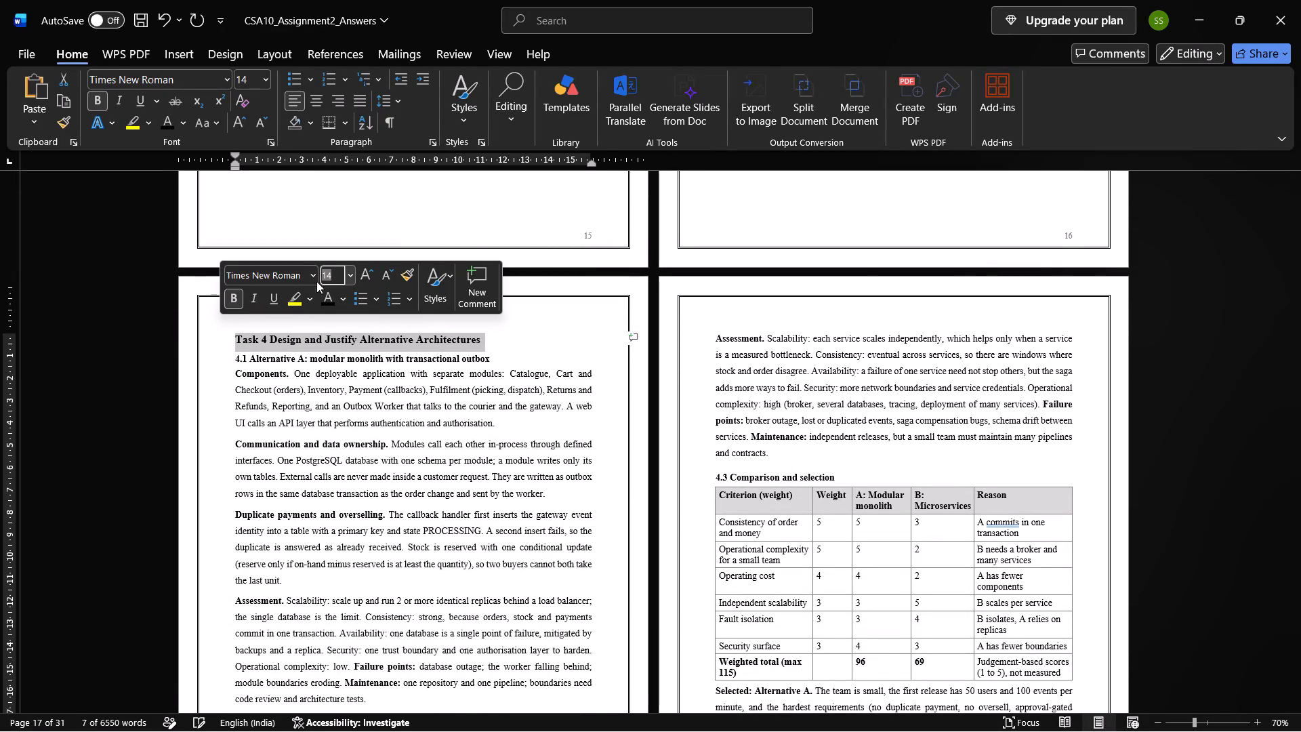
pyautogui.click(270, 299)
pyautogui.click(451, 386)
# Set the "Task 5 Validate Critical Behaviour and Revise the Design" heading to font size 14 and underline it.
pyautogui.scroll(1, 451, 386)
pyautogui.scroll(-6, 451, 386)
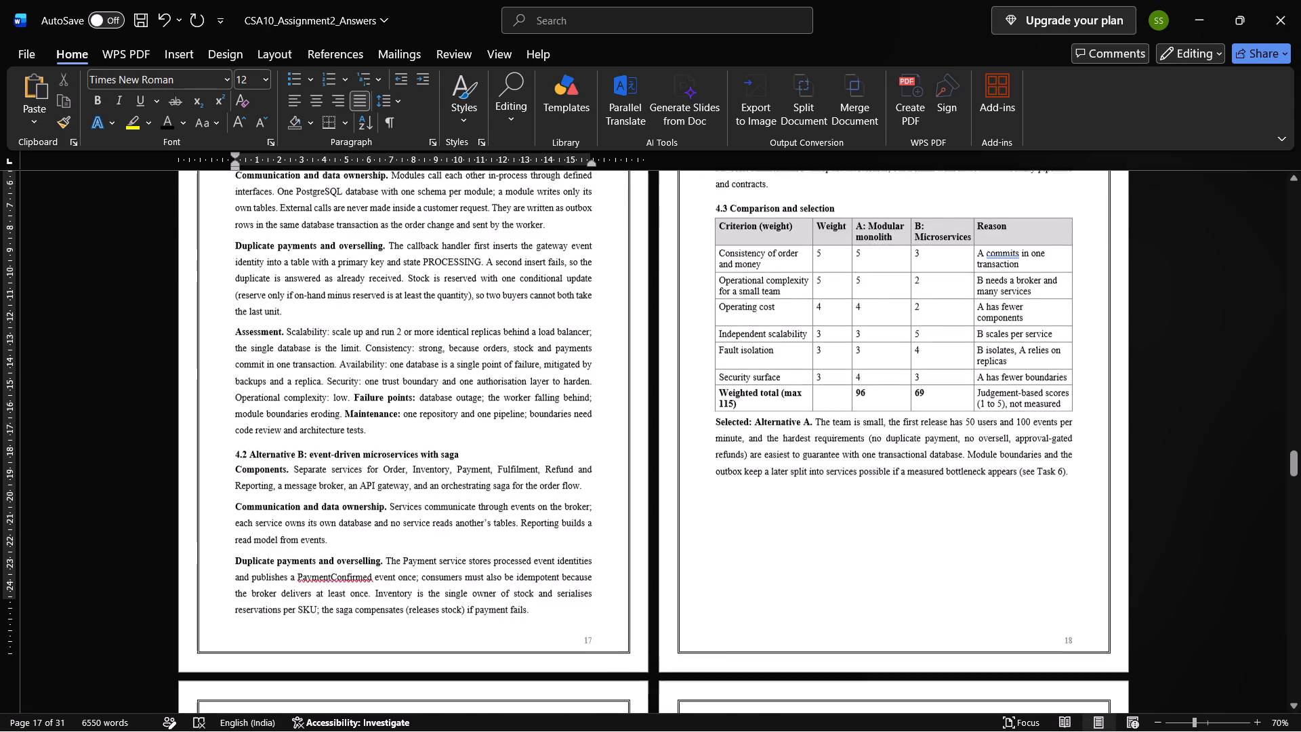
pyautogui.scroll(-17, 451, 386)
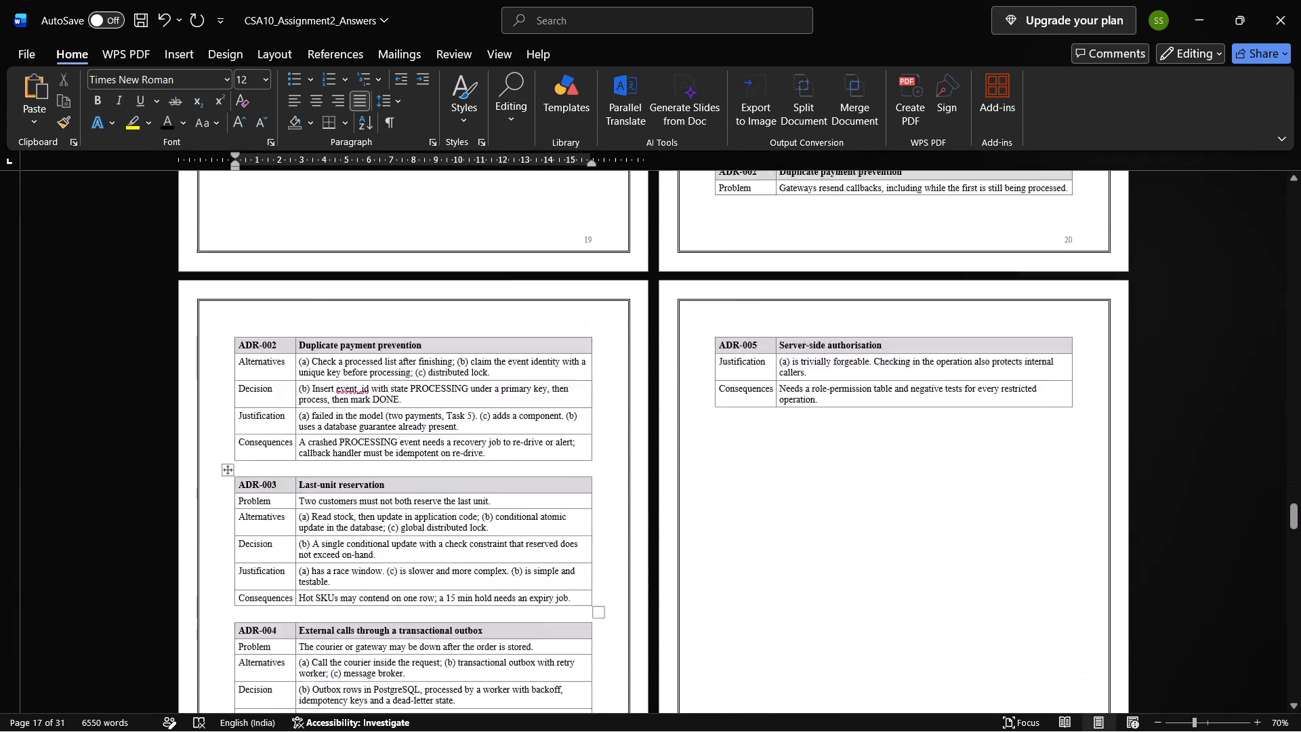
pyautogui.scroll(-2, 451, 386)
pyautogui.scroll(1, 451, 386)
pyautogui.scroll(-1, 451, 386)
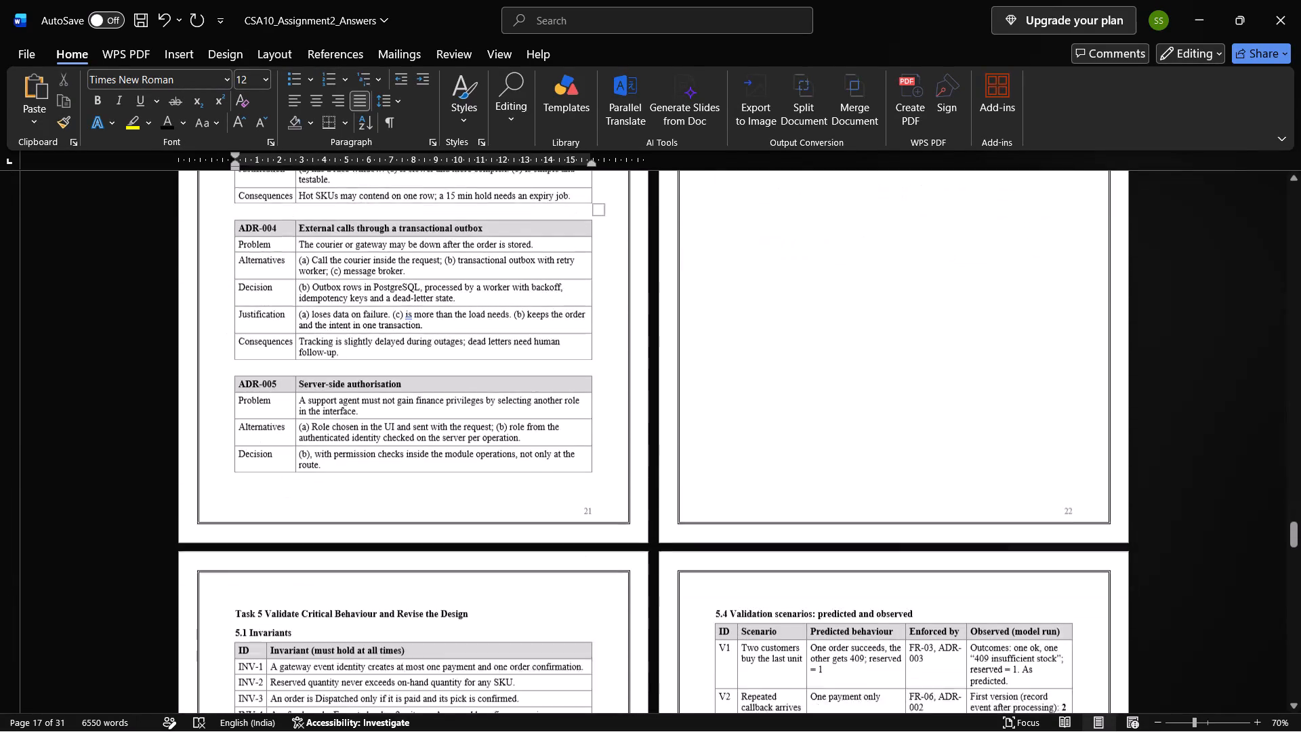
pyautogui.scroll(-3, 451, 386)
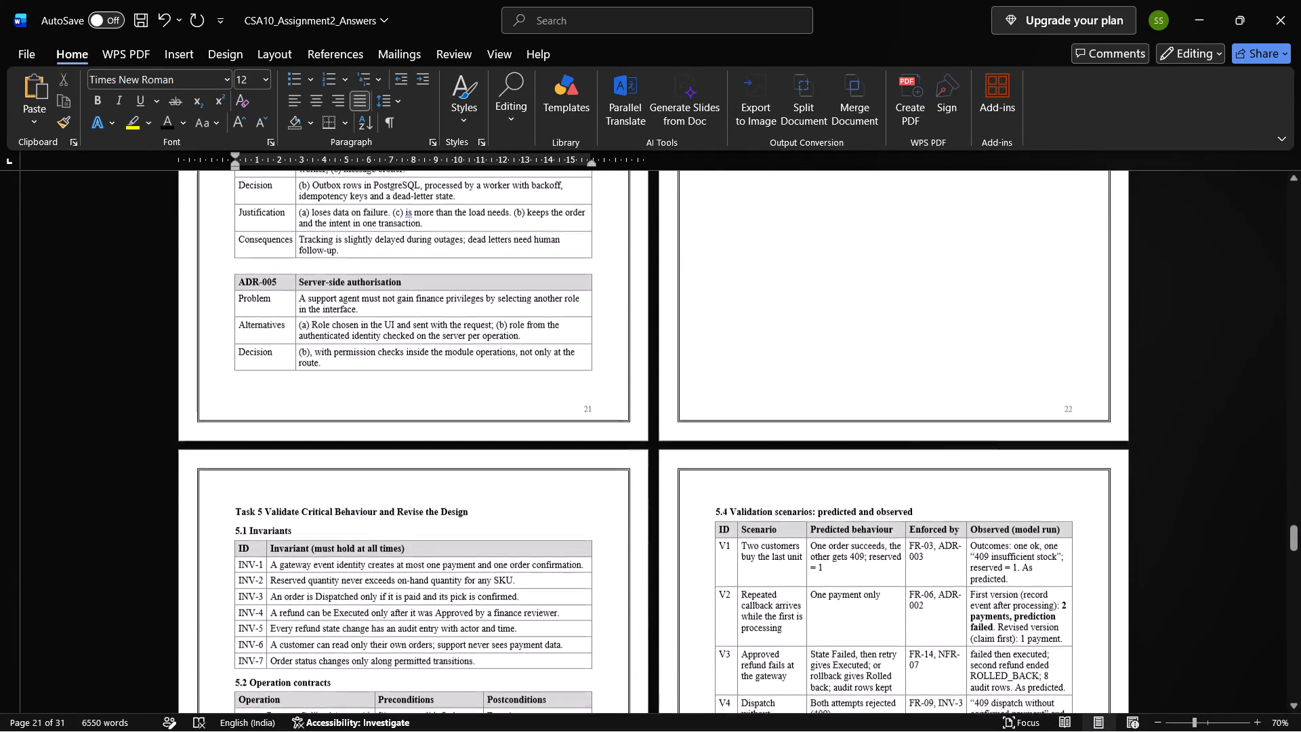
pyautogui.scroll(-1, 451, 386)
pyautogui.moveTo(490, 478); pyautogui.dragTo(197, 477)
pyautogui.click(314, 420)
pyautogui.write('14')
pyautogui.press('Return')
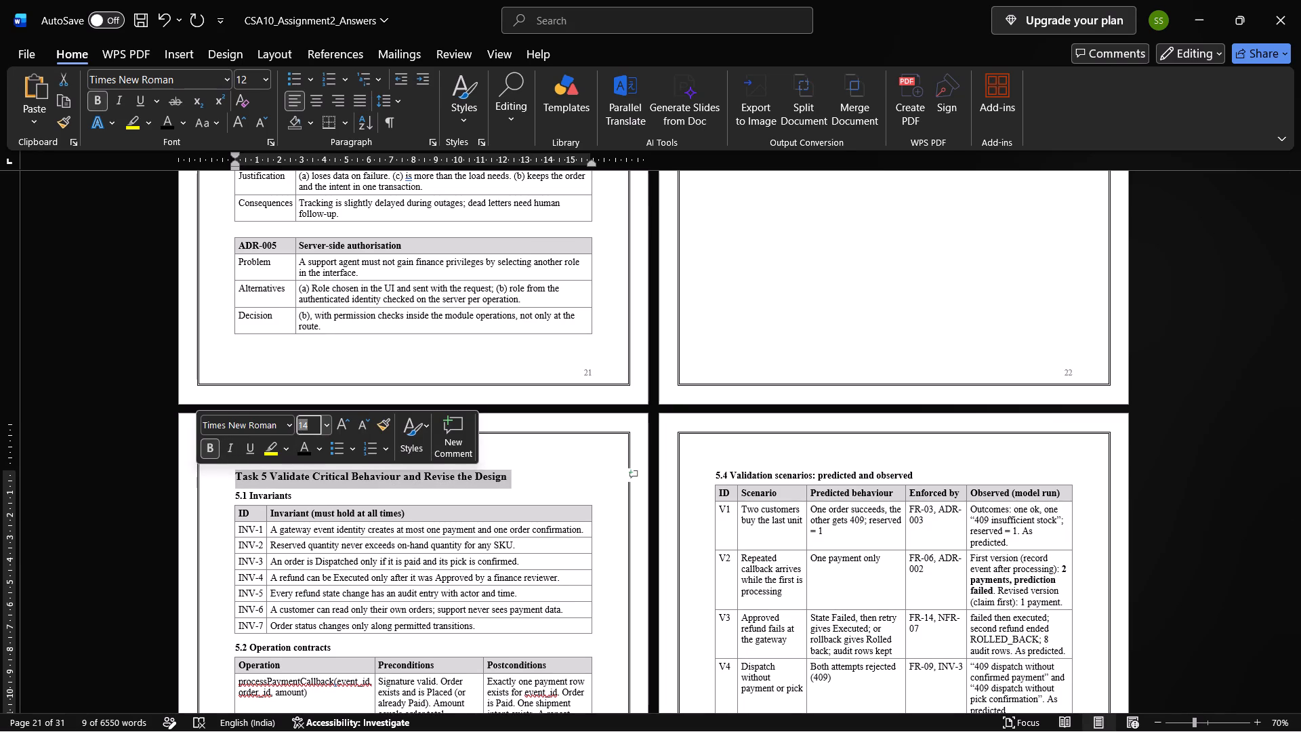
pyautogui.click(249, 450)
pyautogui.click(386, 576)
# Underline the "Task 6 Redesign for Expansion and Partial Failure" heading and set its font size to 14.
pyautogui.scroll(-6, 387, 576)
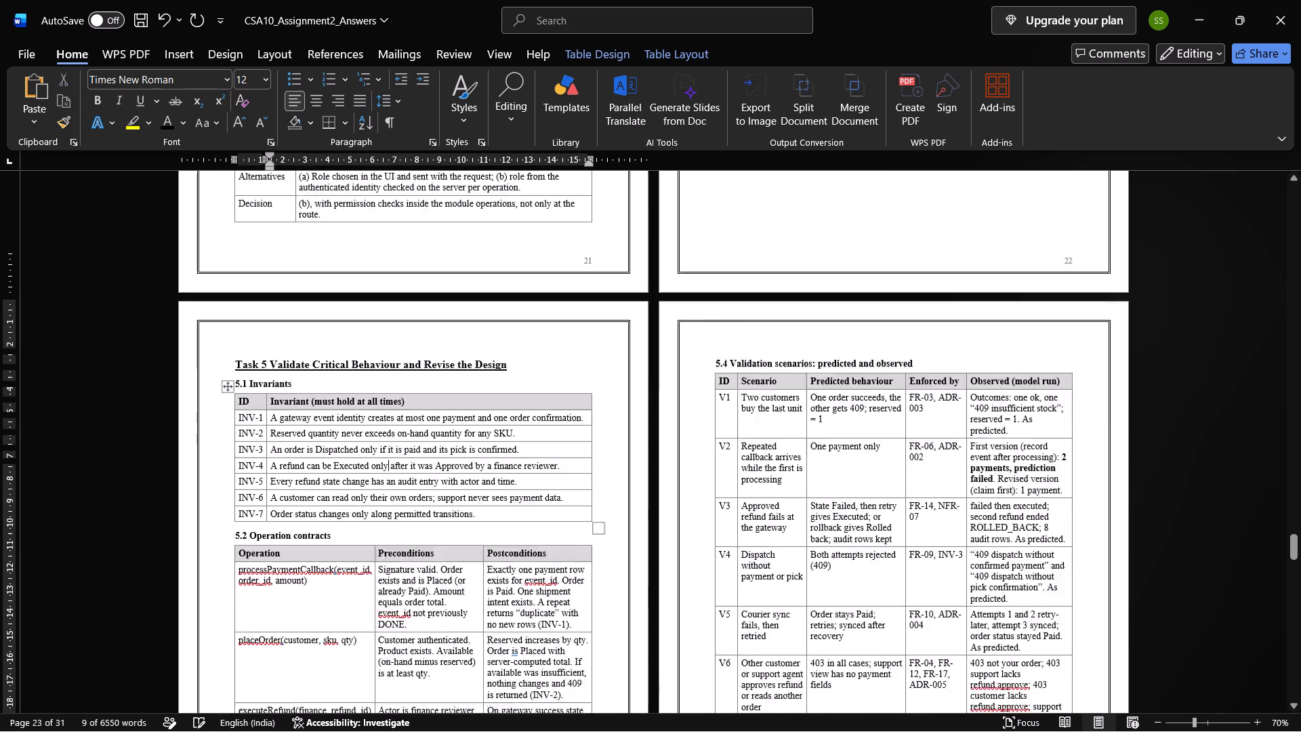
pyautogui.scroll(-1, 387, 576)
pyautogui.scroll(-20, 387, 576)
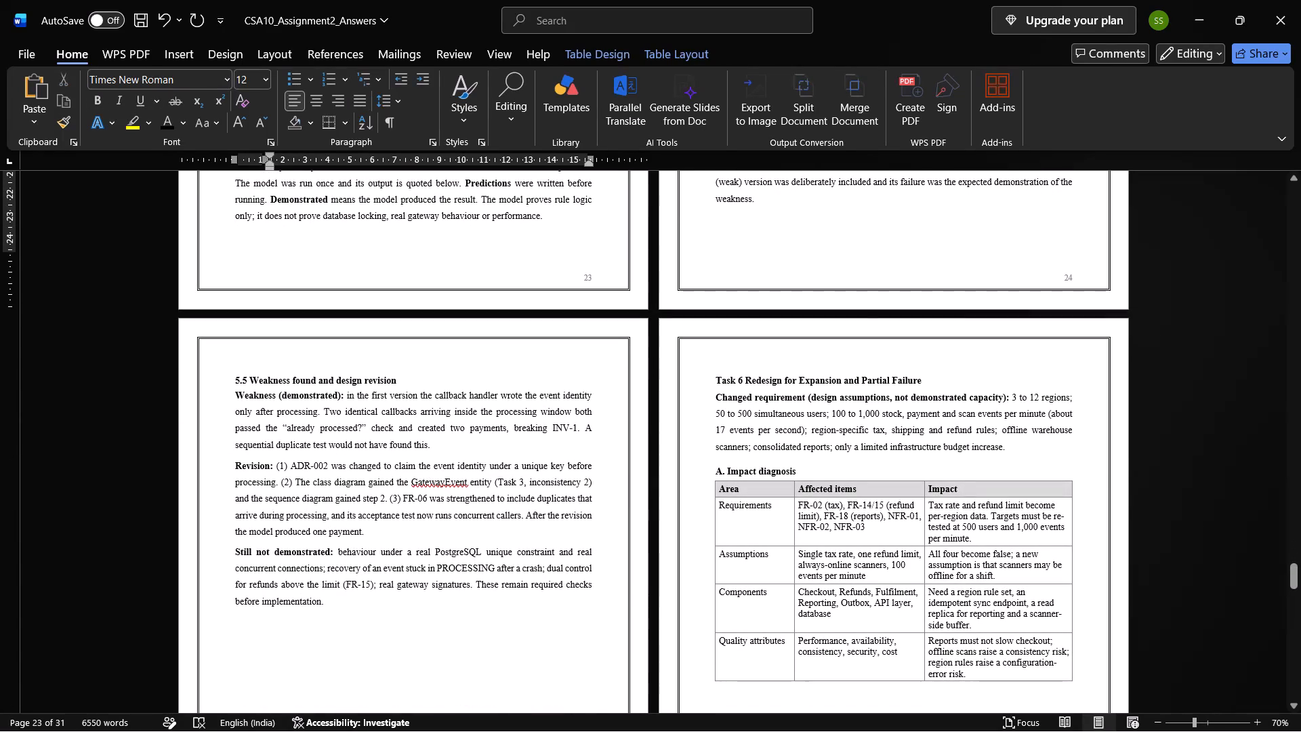
pyautogui.moveTo(941, 375); pyautogui.dragTo(665, 373)
pyautogui.click(719, 339)
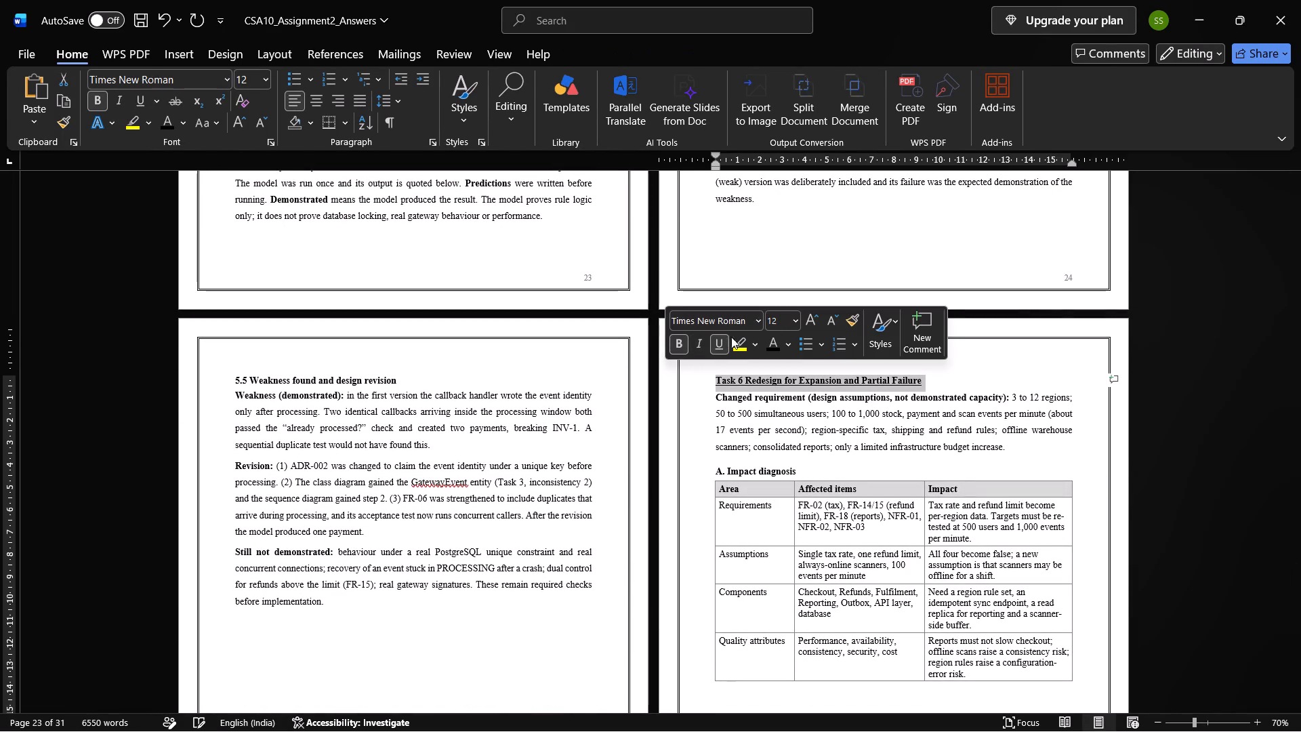
pyautogui.click(775, 325)
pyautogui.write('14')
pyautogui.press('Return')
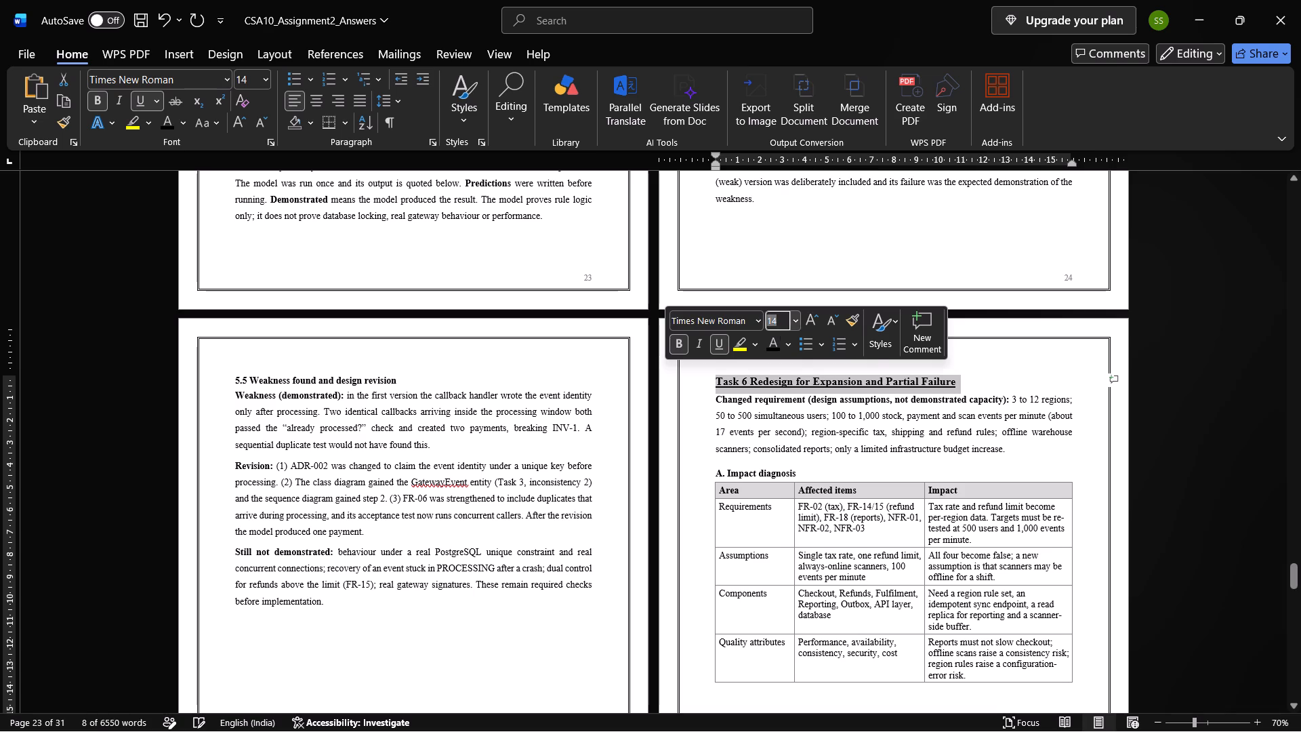
pyautogui.click(835, 479)
# Set the "Task 7 Individual Technical Reflection" heading to font size 14 and underline it.
pyautogui.scroll(-13, 835, 479)
pyautogui.scroll(1, 835, 479)
pyautogui.scroll(-18, 835, 479)
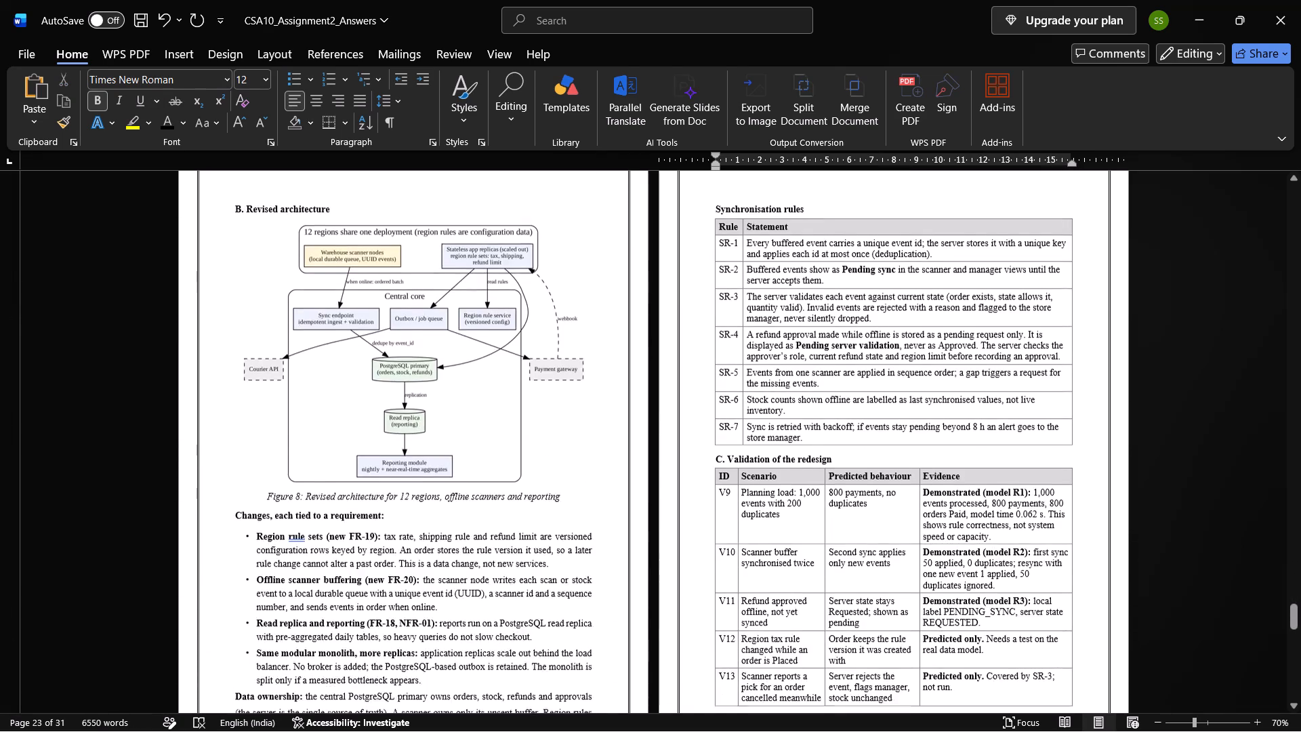
pyautogui.scroll(-6, 835, 479)
pyautogui.scroll(-12, 541, 478)
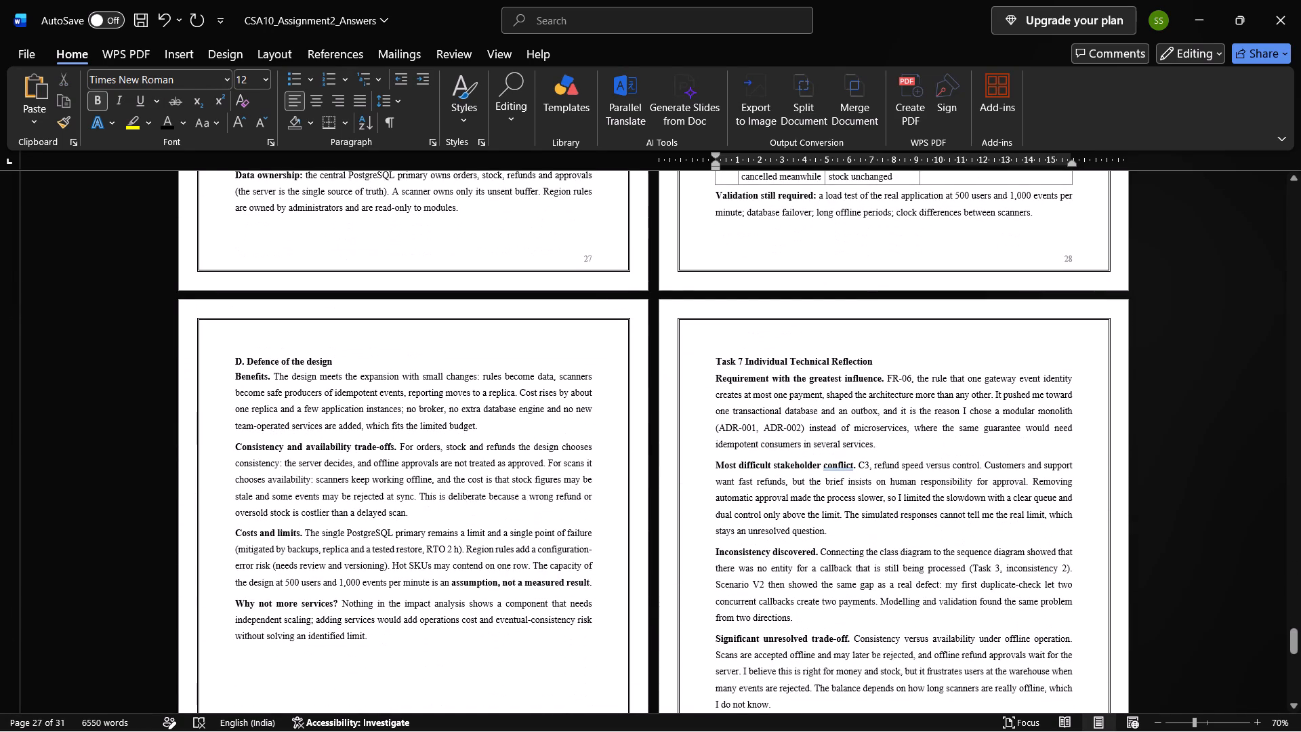
pyautogui.moveTo(885, 357); pyautogui.dragTo(596, 359)
pyautogui.click(760, 380)
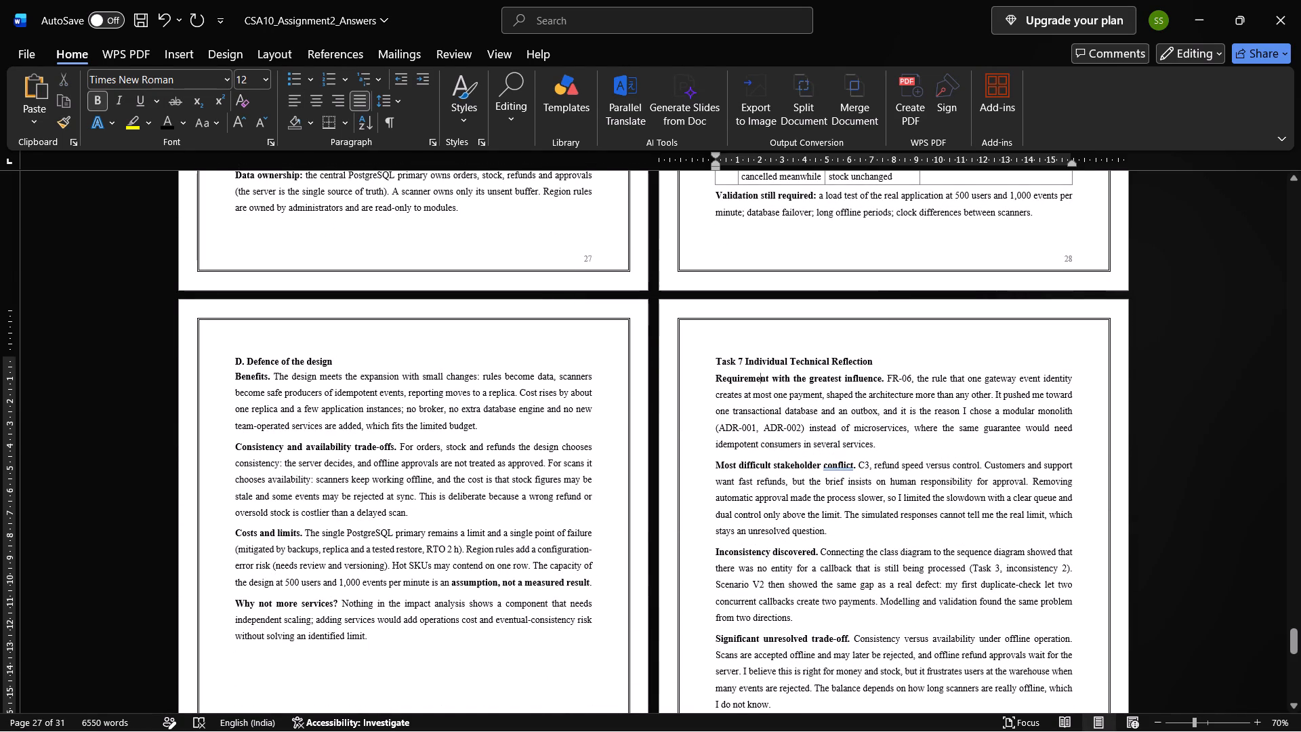
pyautogui.moveTo(892, 365); pyautogui.dragTo(679, 365)
pyautogui.click(789, 313)
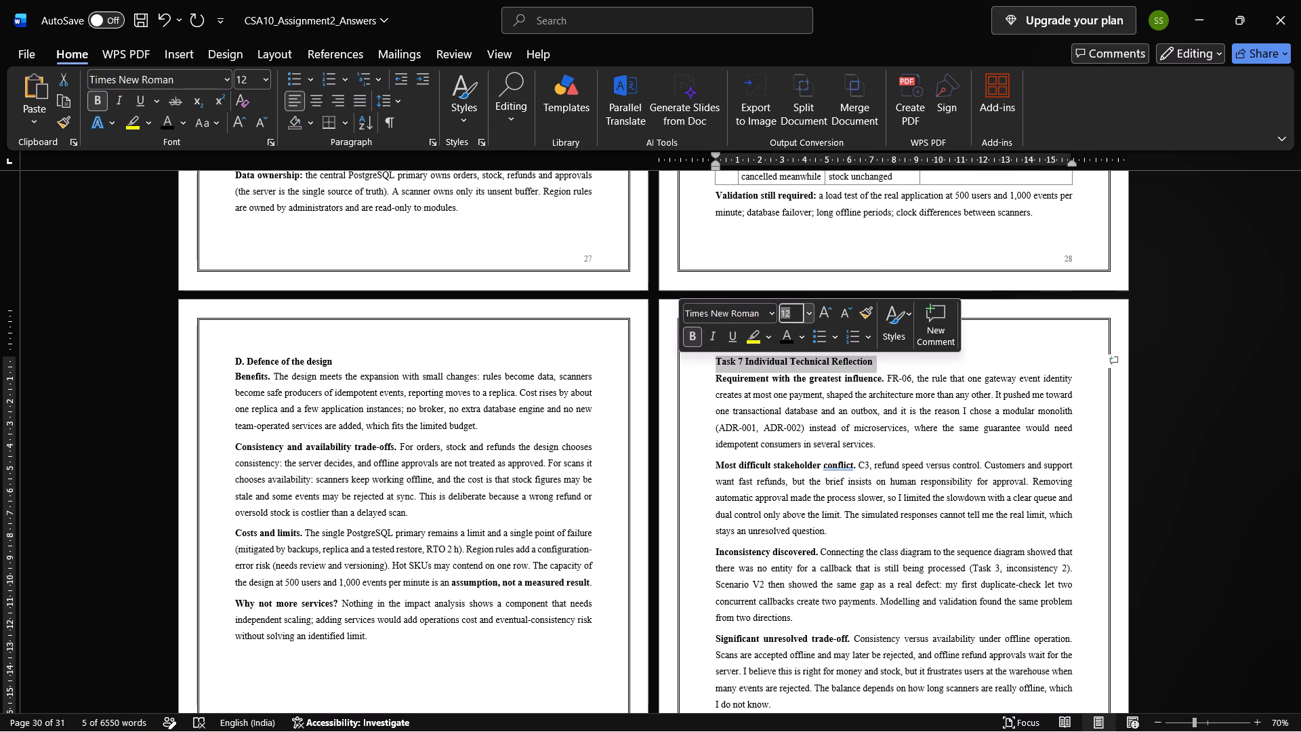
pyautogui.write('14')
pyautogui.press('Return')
pyautogui.click(732, 342)
pyautogui.scroll(-2, 776, 502)
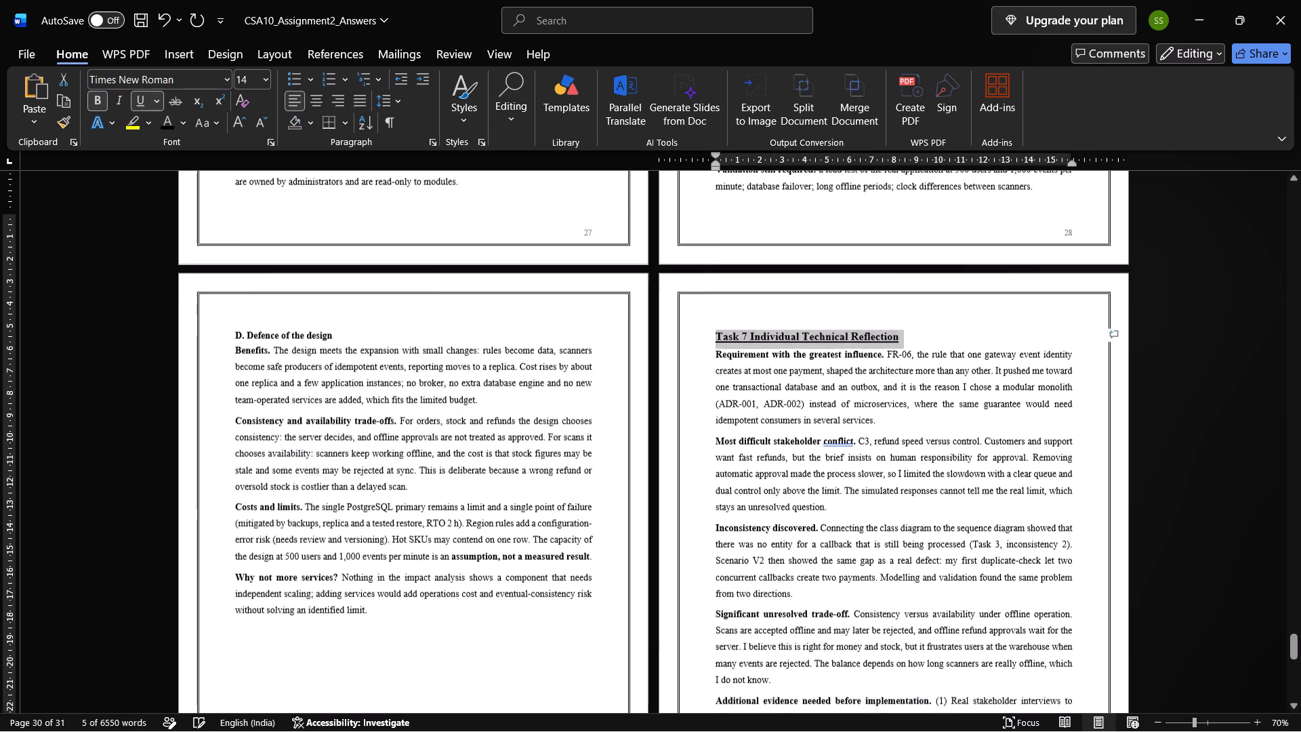
pyautogui.scroll(-20, 777, 503)
pyautogui.scroll(-8, 777, 503)
pyautogui.scroll(3, 777, 503)
pyautogui.click(777, 503)
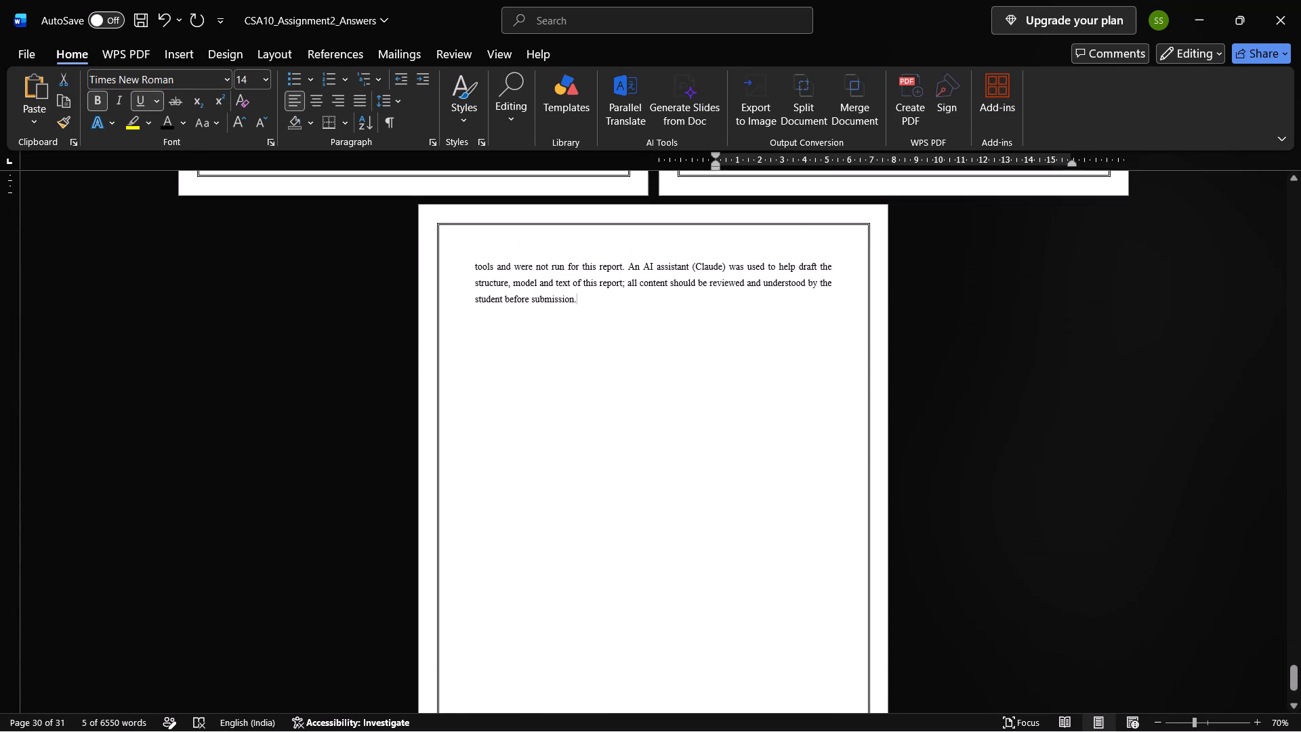
# Review the formatted document from the final page back to the cover page, checking headings, tables, diagrams, borders and page numbers.
pyautogui.scroll(20, 777, 503)
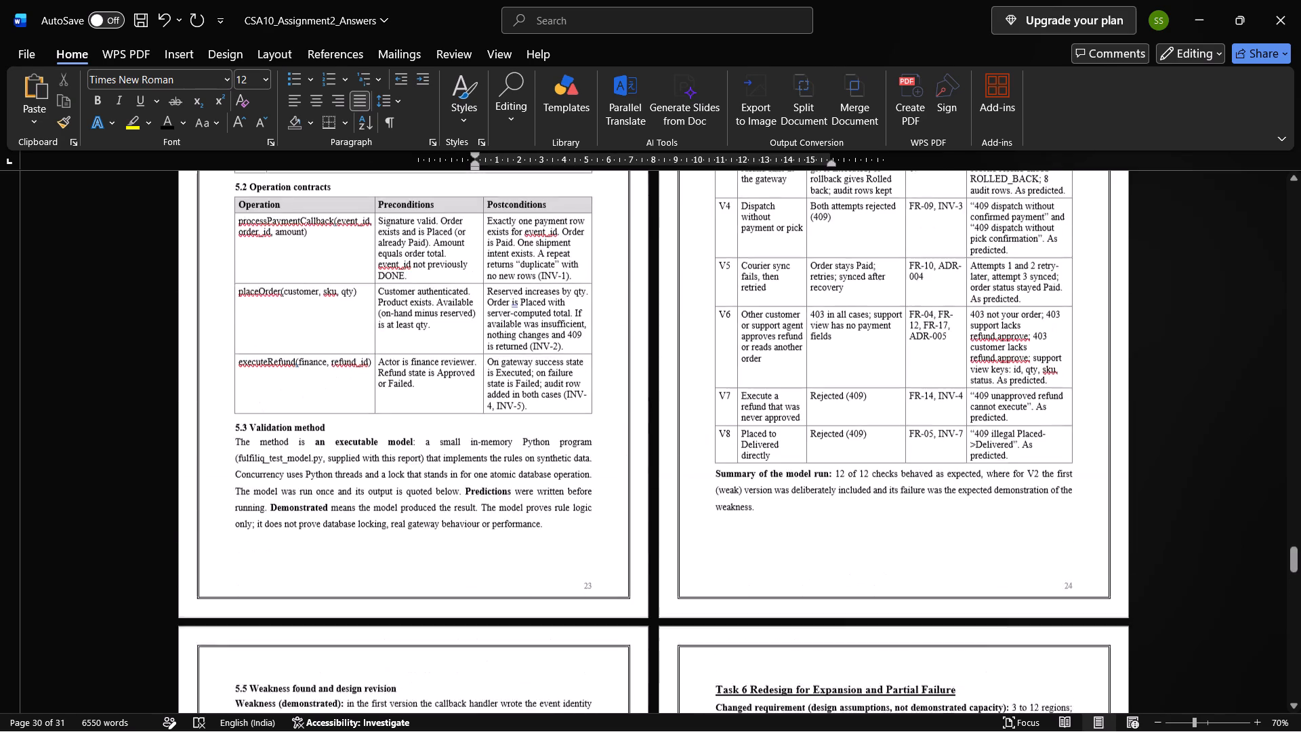
pyautogui.scroll(13, 777, 503)
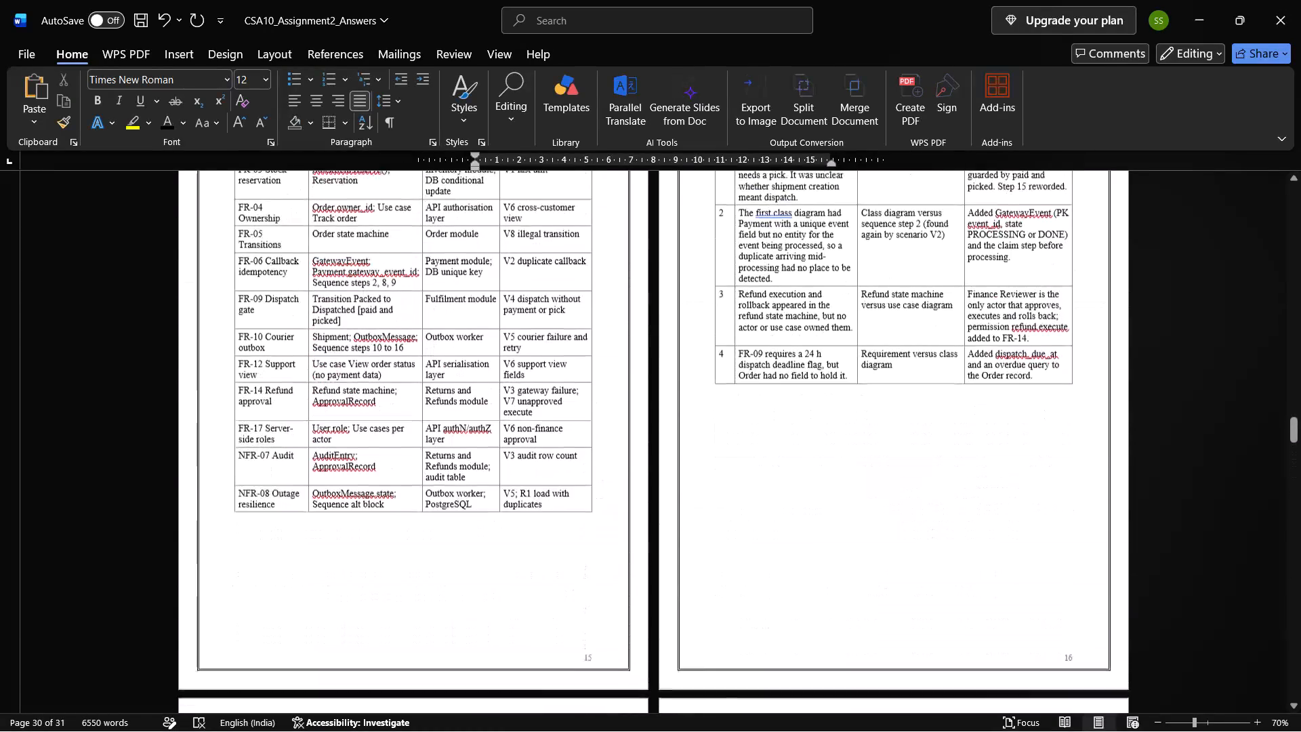
pyautogui.scroll(5, 777, 503)
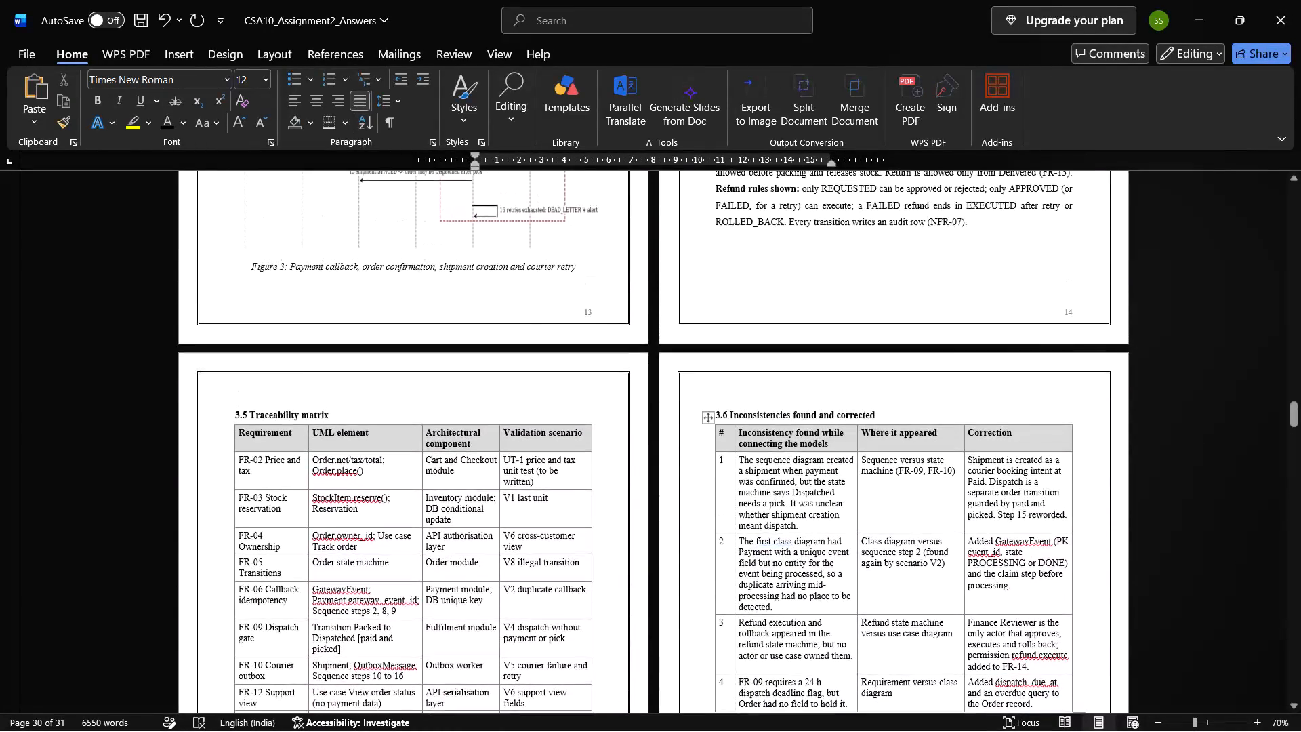
pyautogui.scroll(7, 777, 503)
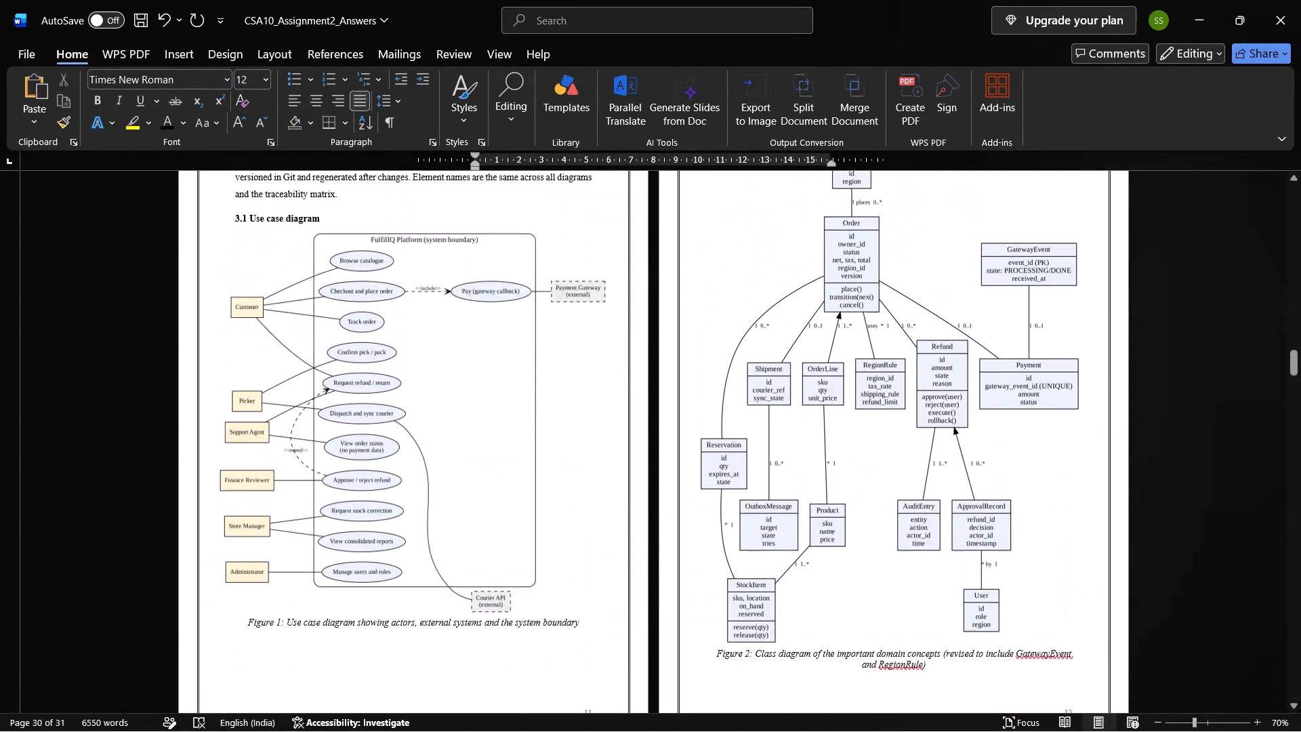
pyautogui.scroll(6, 777, 503)
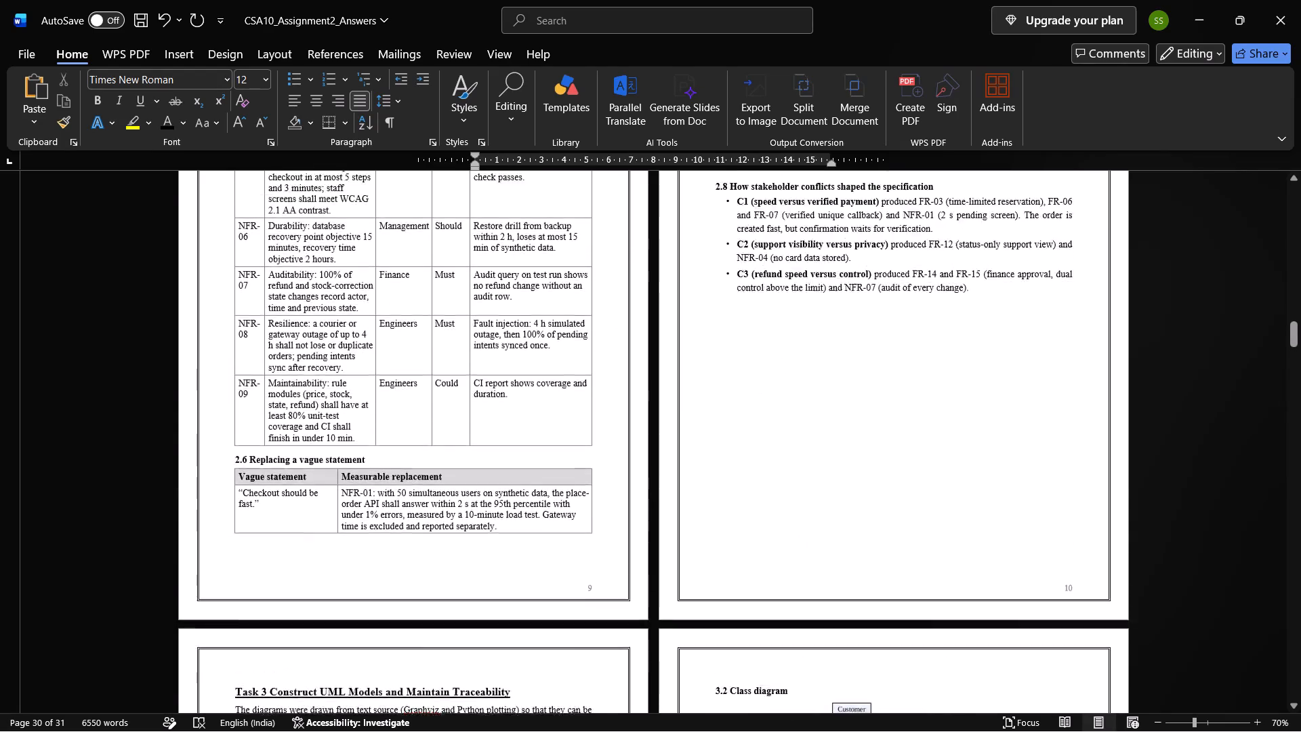
pyautogui.scroll(8, 777, 503)
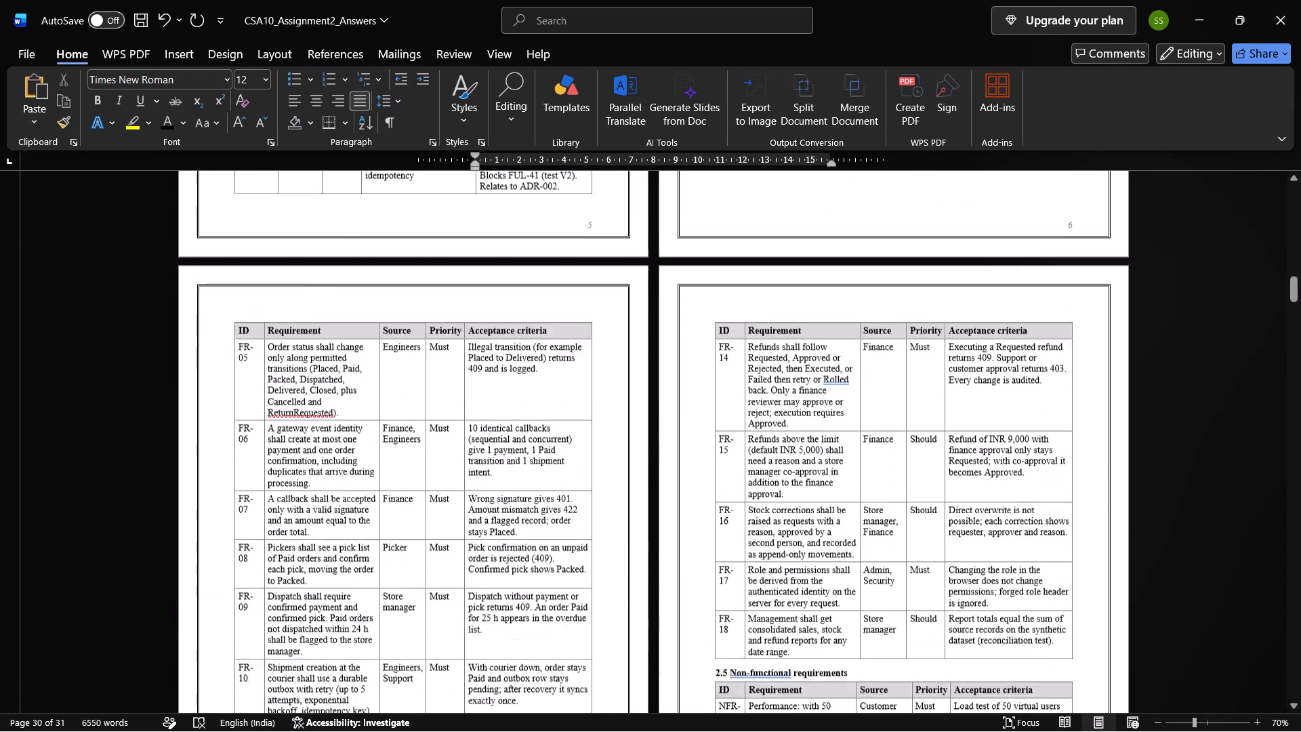
pyautogui.scroll(6, 777, 503)
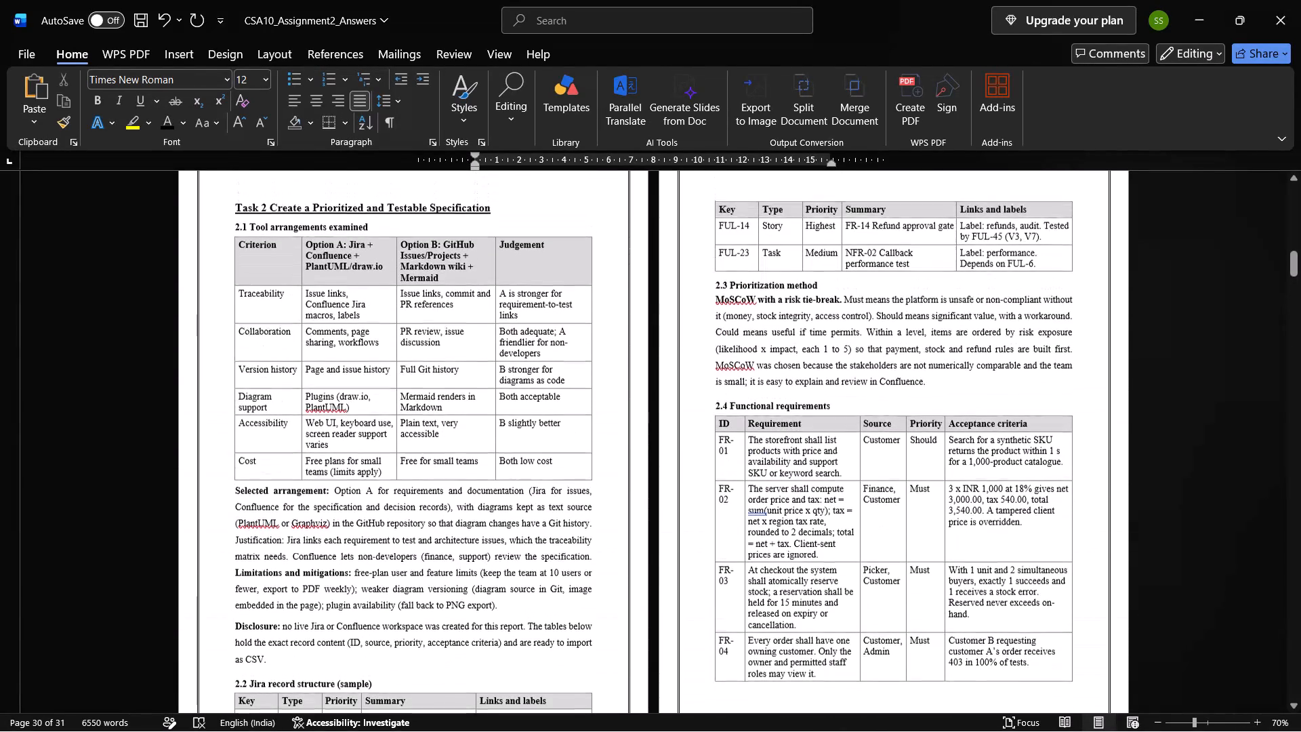
pyautogui.scroll(12, 777, 503)
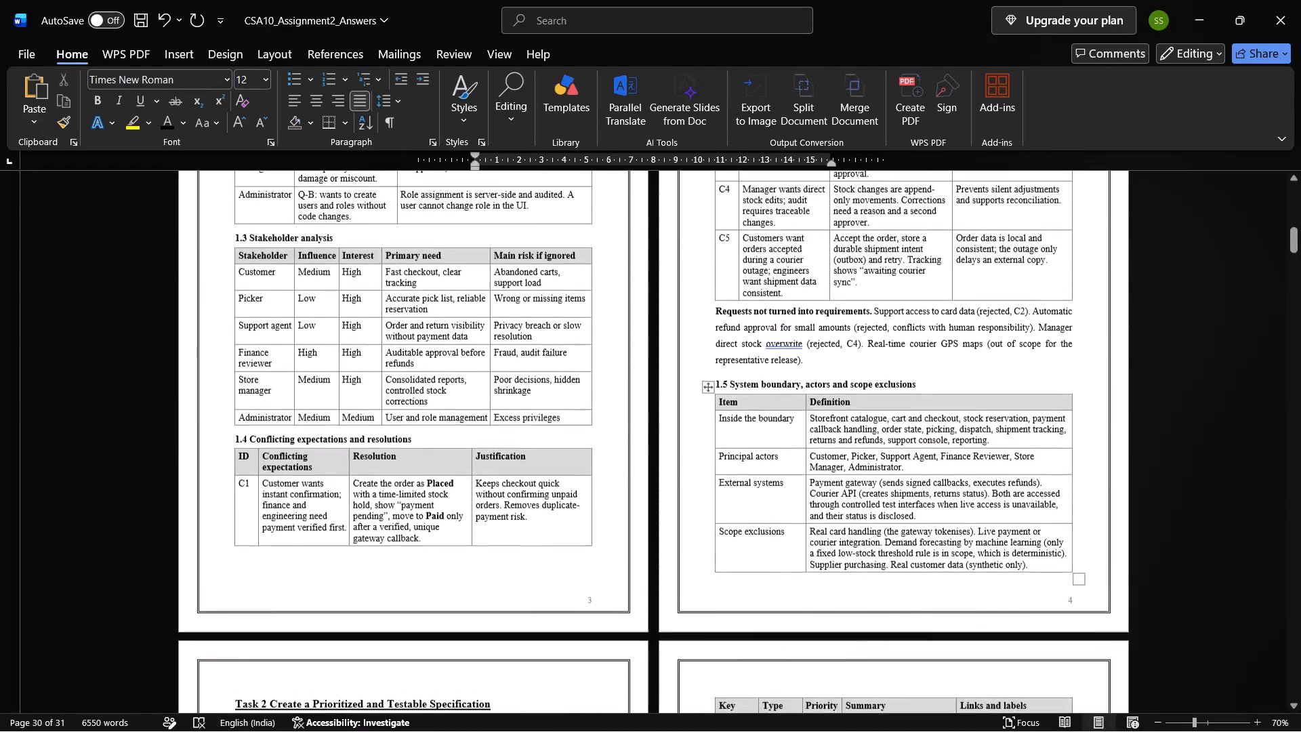
pyautogui.scroll(2, 769, 494)
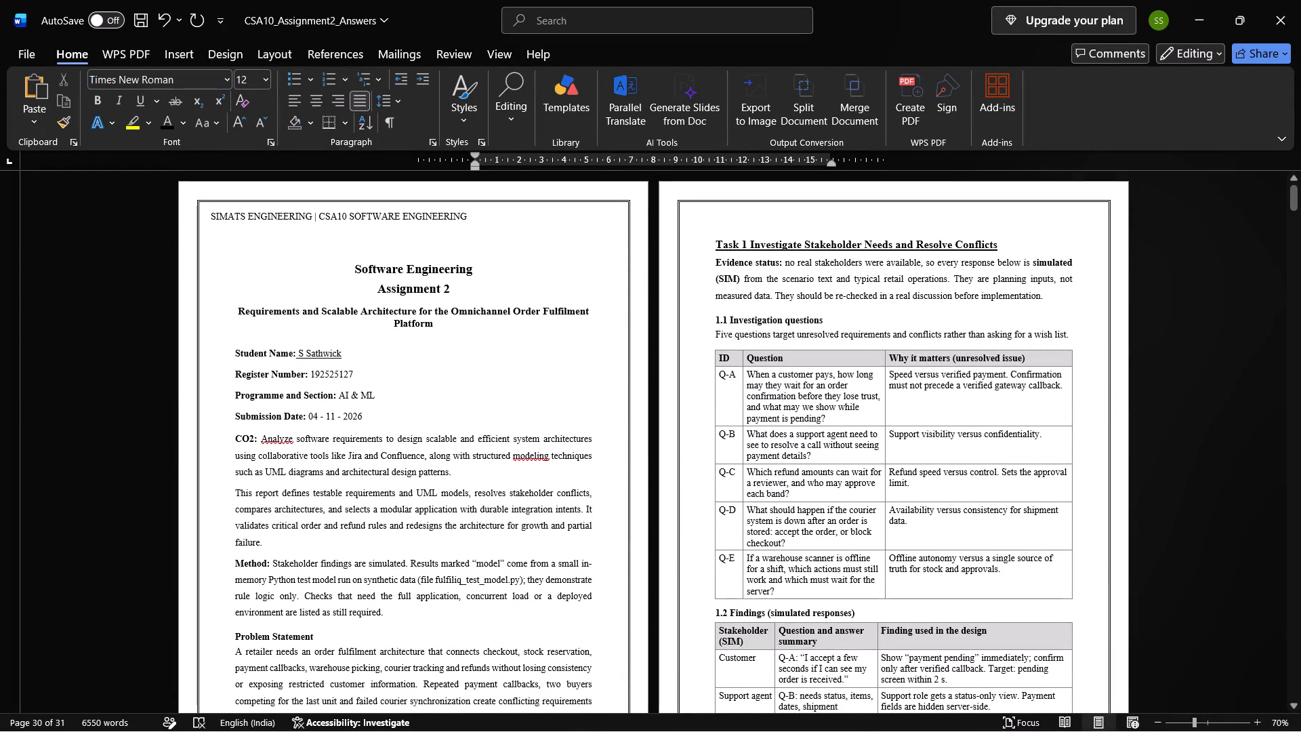
# Create a PDF of the assignment answers document with WPS PDF, saving the document's changes before the conversion.
pyautogui.click(103, 61)
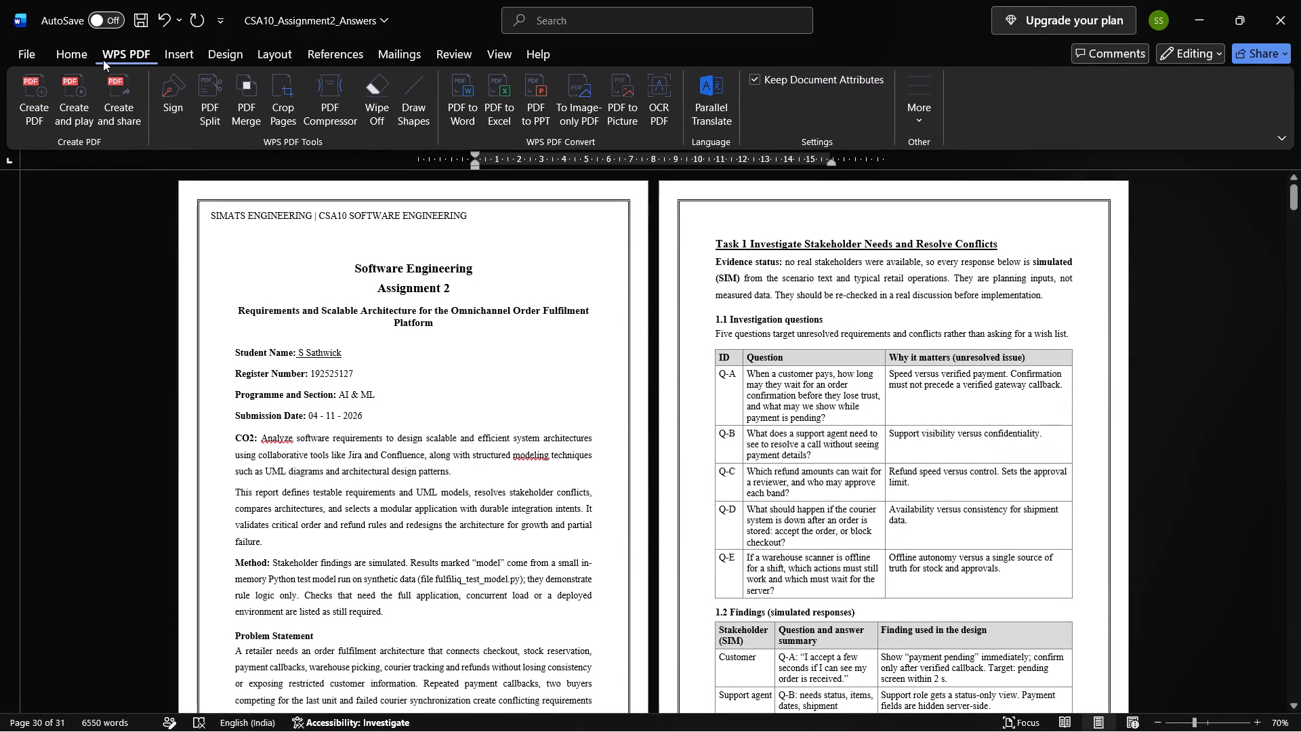
pyautogui.click(43, 94)
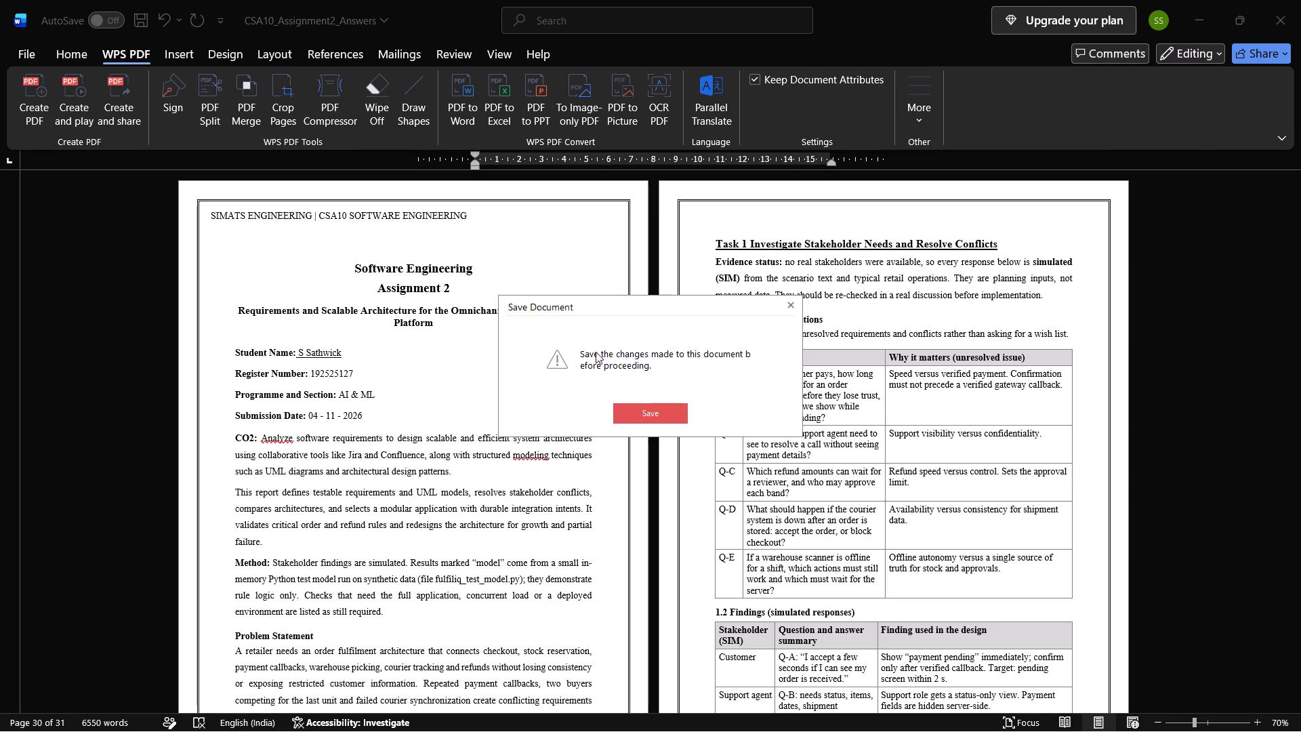
pyautogui.click(644, 405)
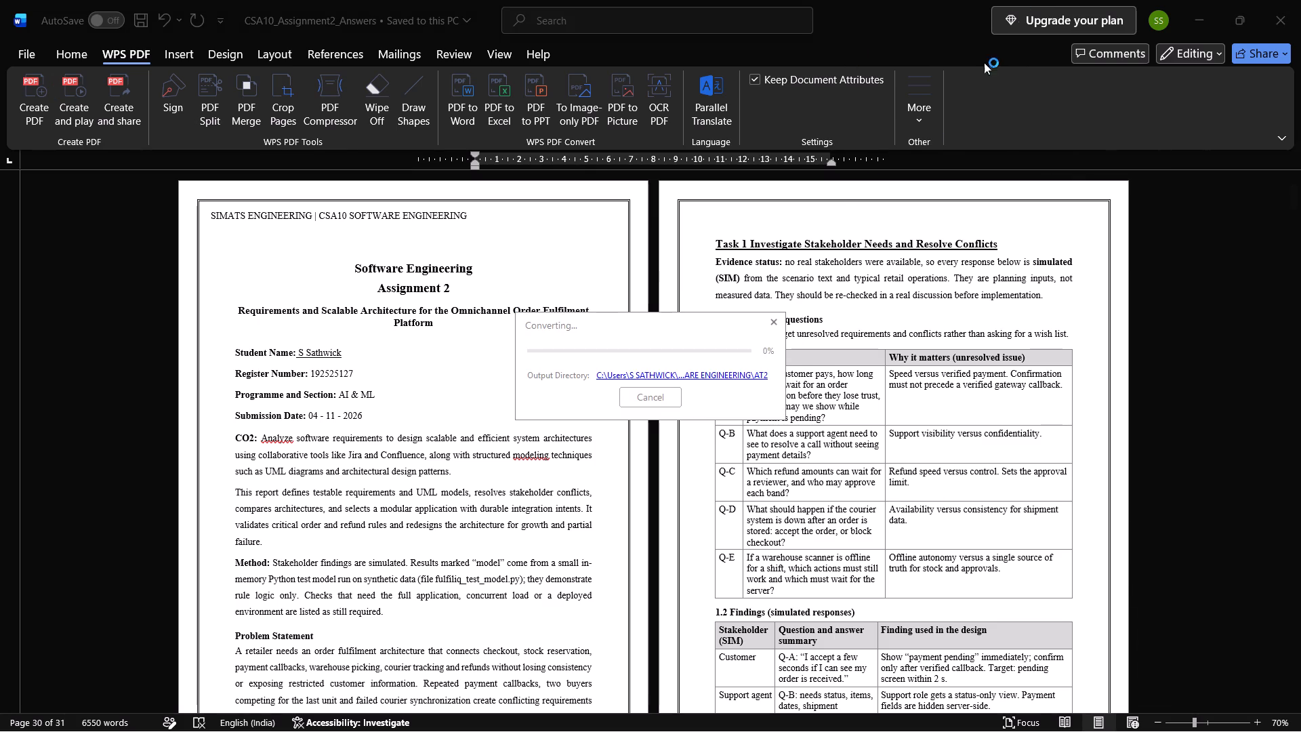
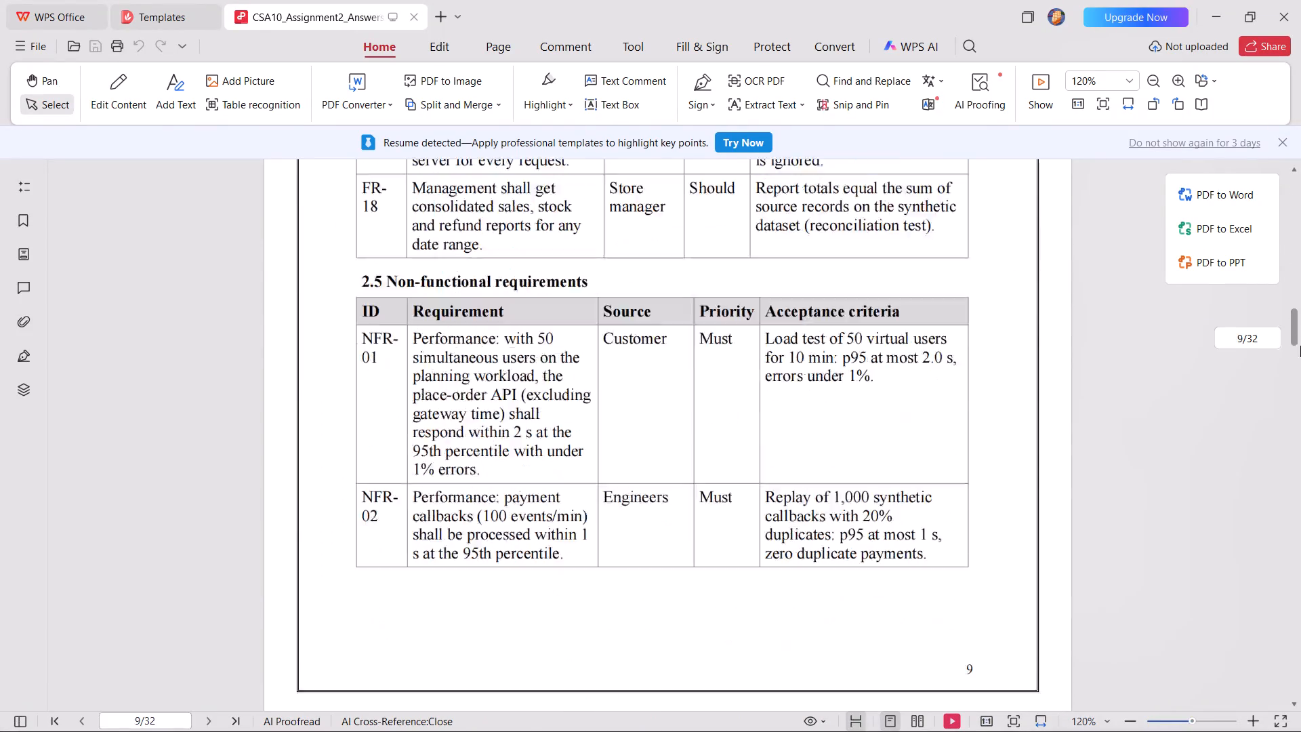
# Review the converted PDF's pages, checking the cover, requirement tables, task headings, component diagram, borders and page numbers, ending at the cover page.
pyautogui.moveTo(1300, 346); pyautogui.dragTo(1300, 202)
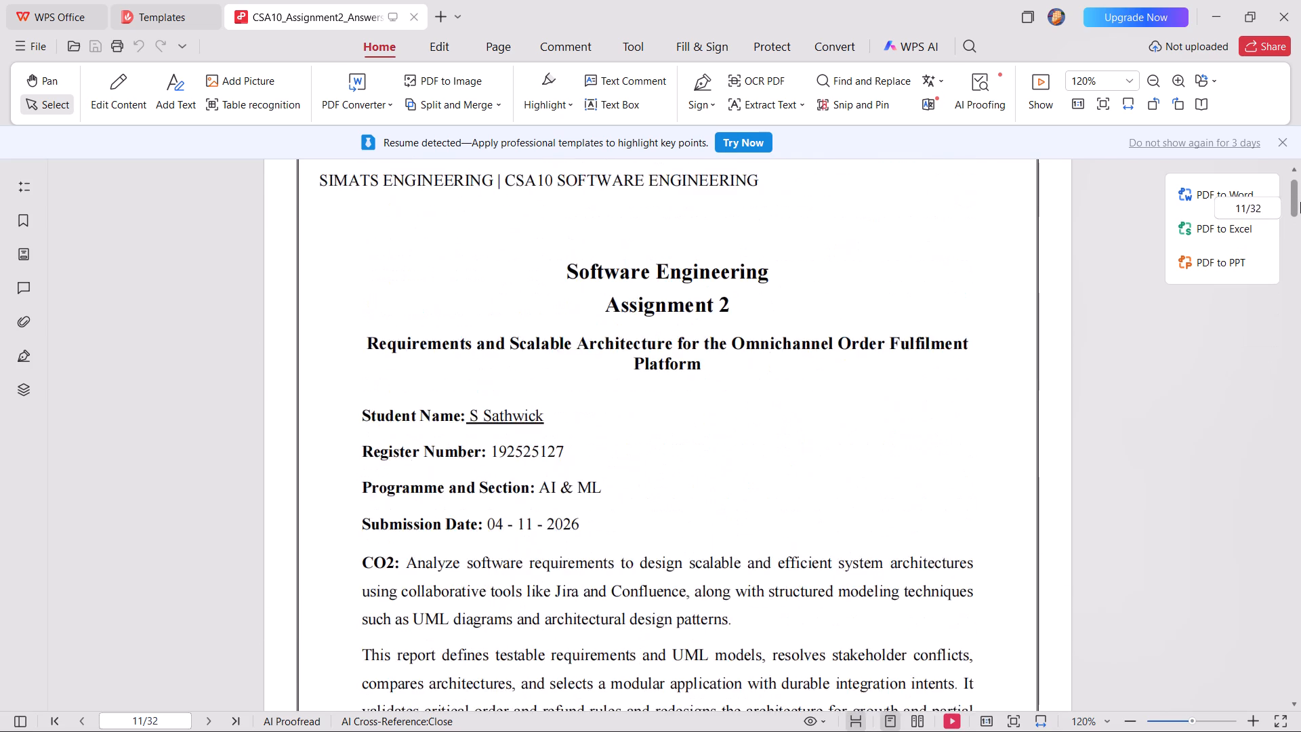
pyautogui.moveTo(1300, 202); pyautogui.dragTo(1300, 380)
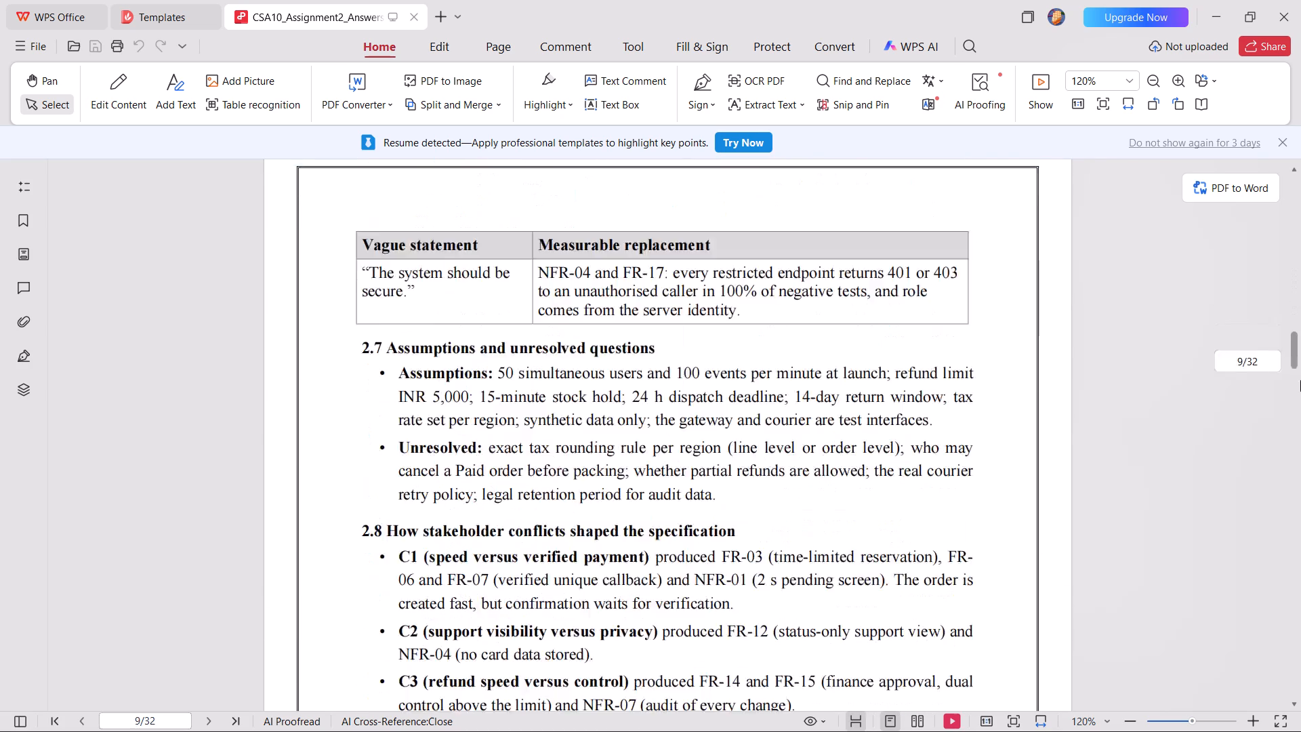
pyautogui.moveTo(1300, 380); pyautogui.dragTo(1300, 440)
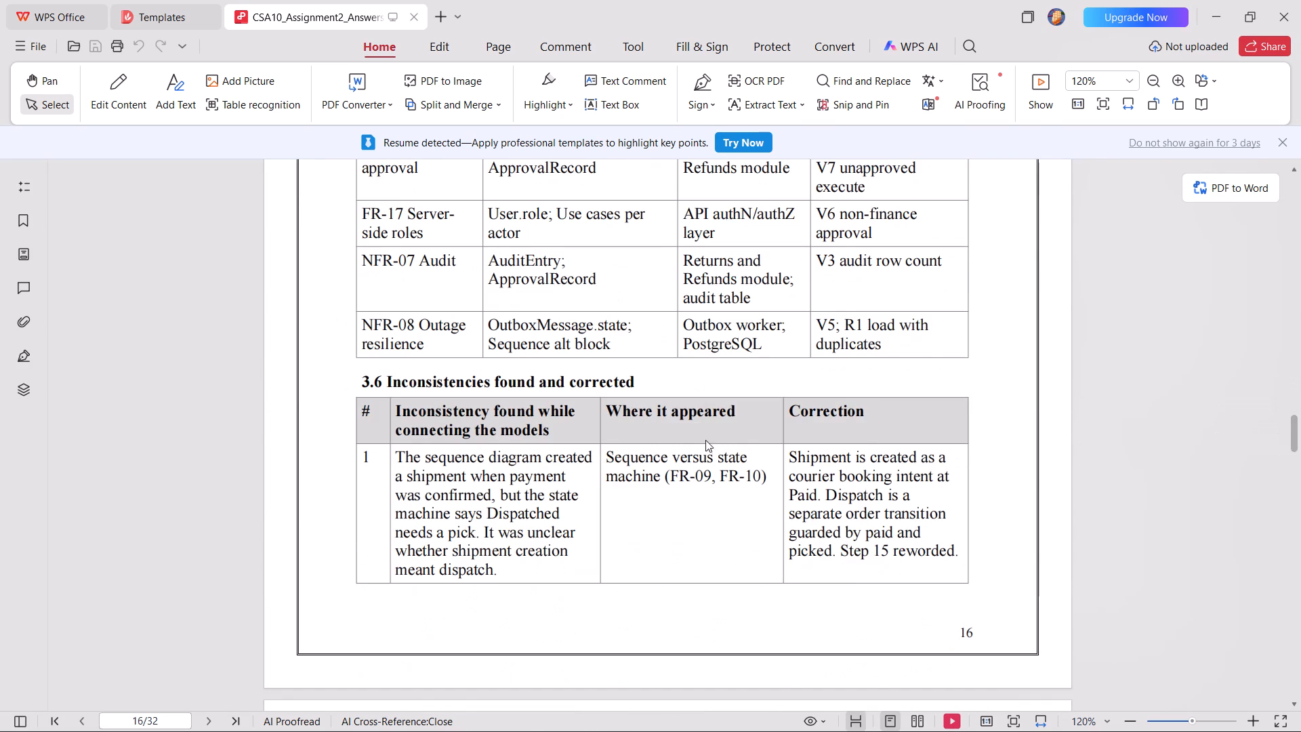
pyautogui.scroll(13, 682, 440)
pyautogui.scroll(-1, 684, 440)
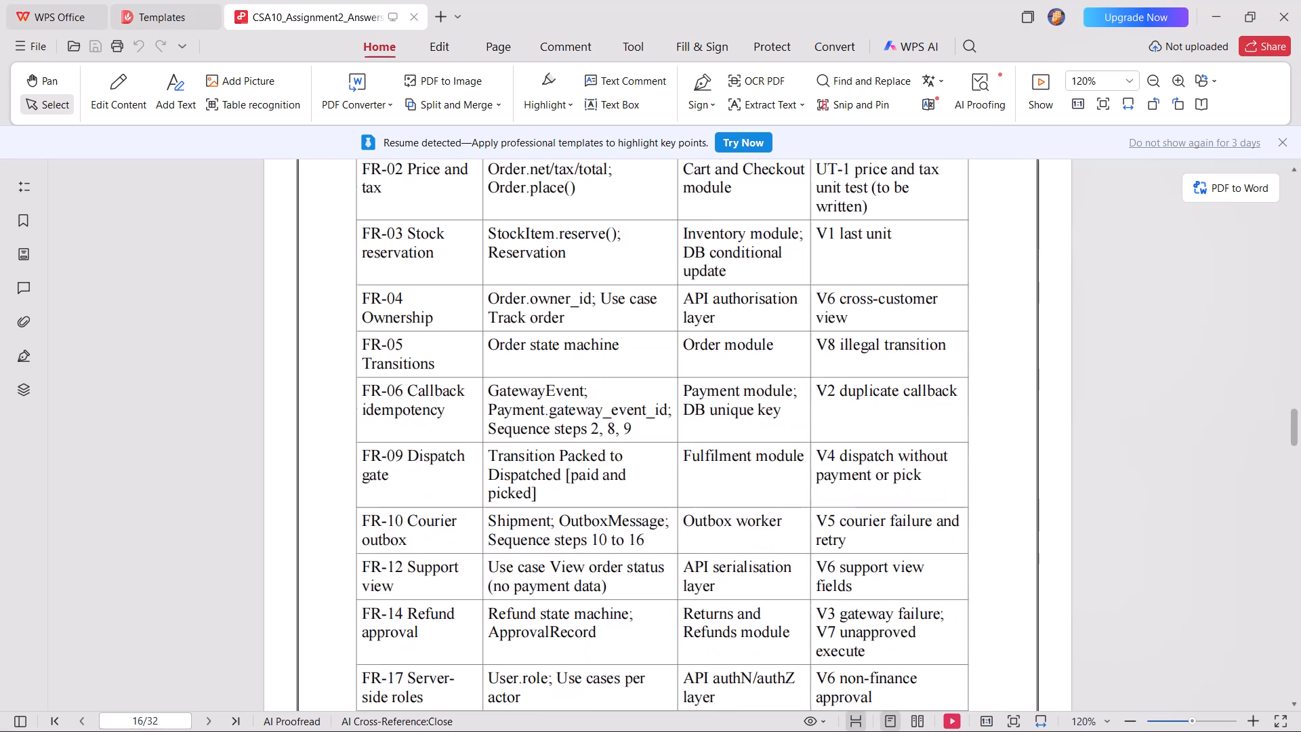
pyautogui.scroll(-4, 684, 440)
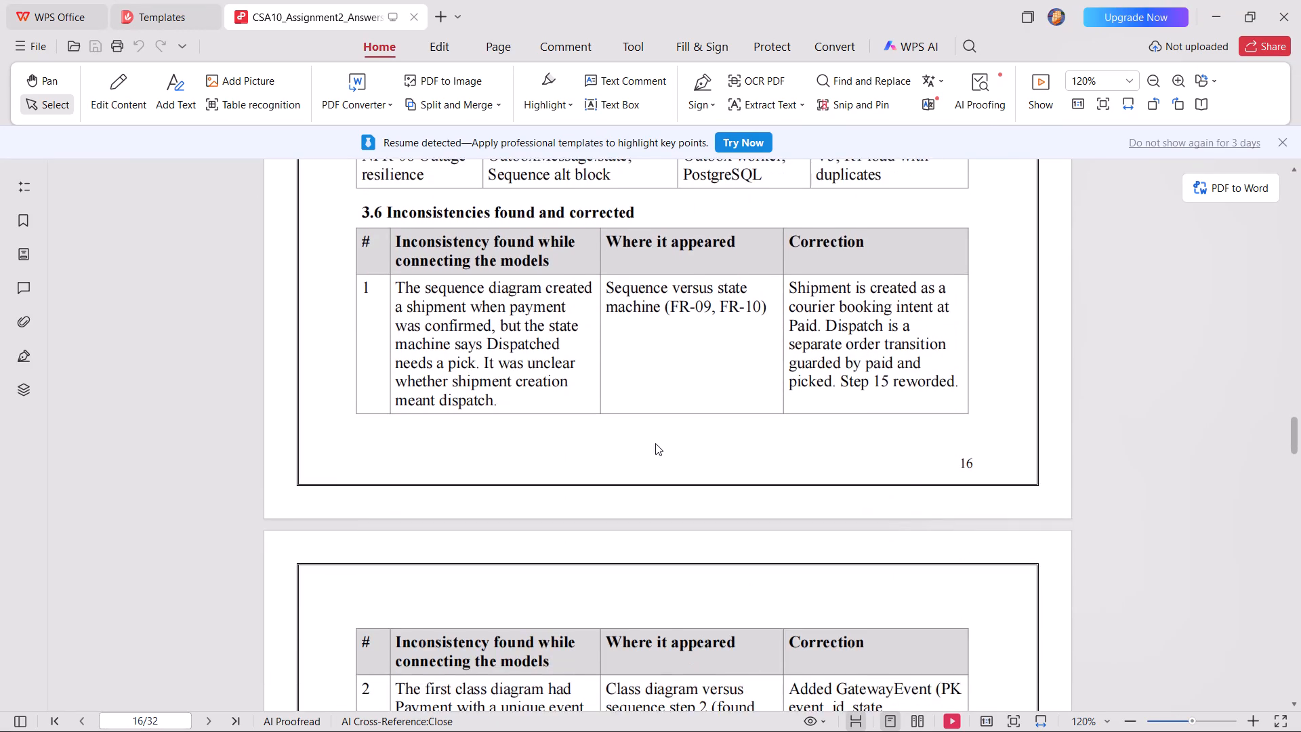
pyautogui.scroll(-6, 655, 443)
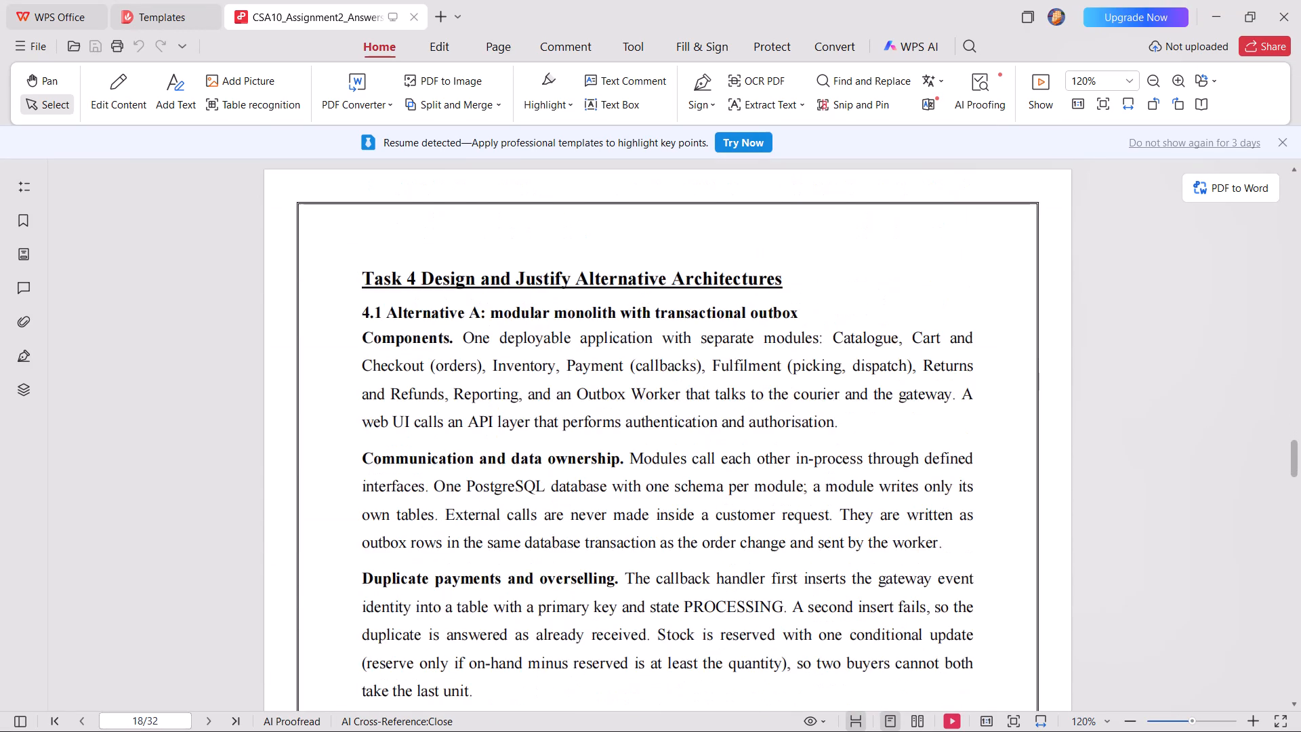
pyautogui.scroll(-2, 653, 443)
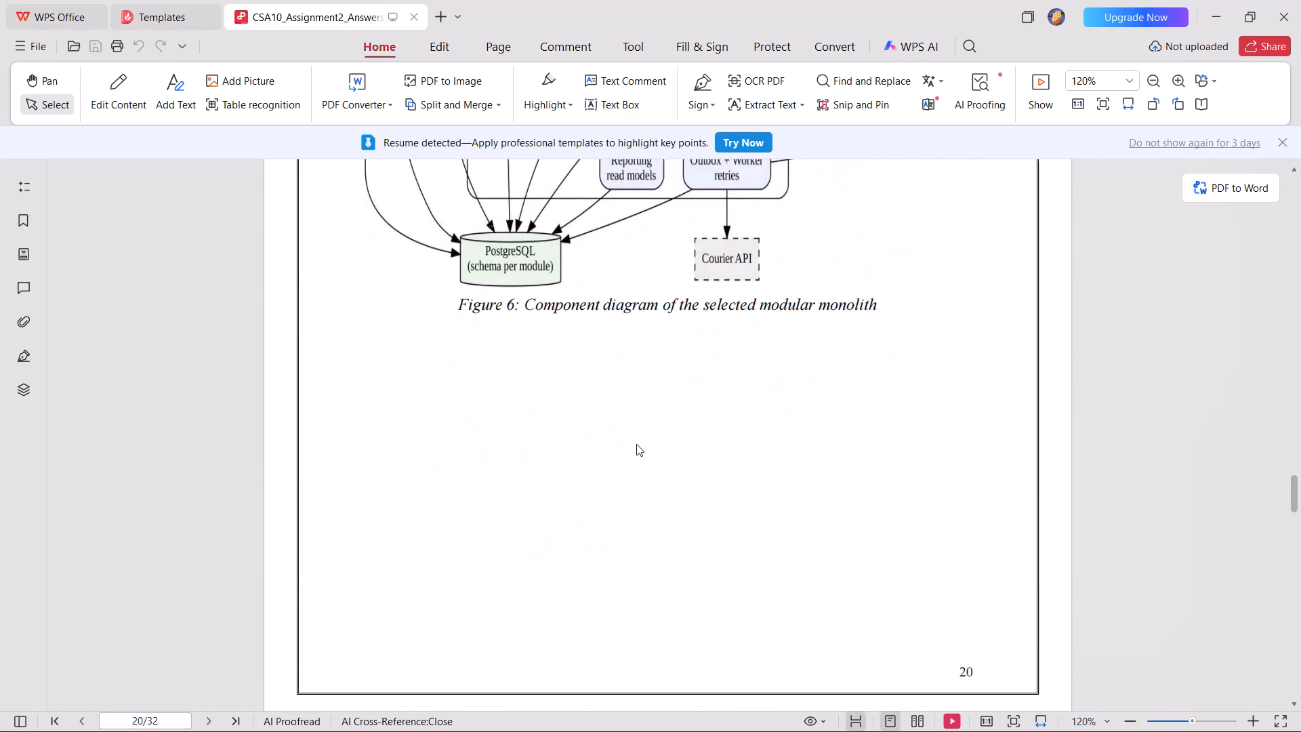
pyautogui.scroll(-4, 636, 444)
pyautogui.scroll(1, 636, 444)
pyautogui.scroll(-8, 636, 444)
pyautogui.scroll(17, 631, 445)
pyautogui.scroll(10, 631, 445)
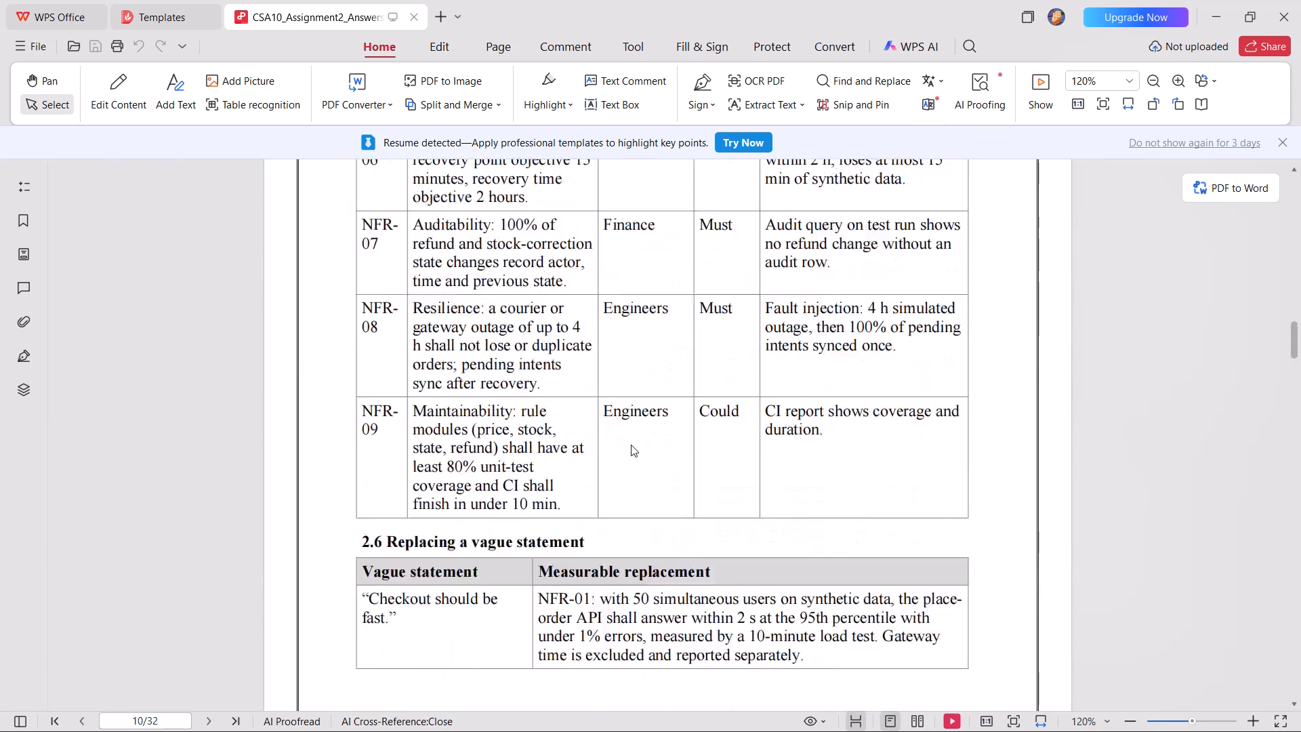
pyautogui.scroll(14, 631, 445)
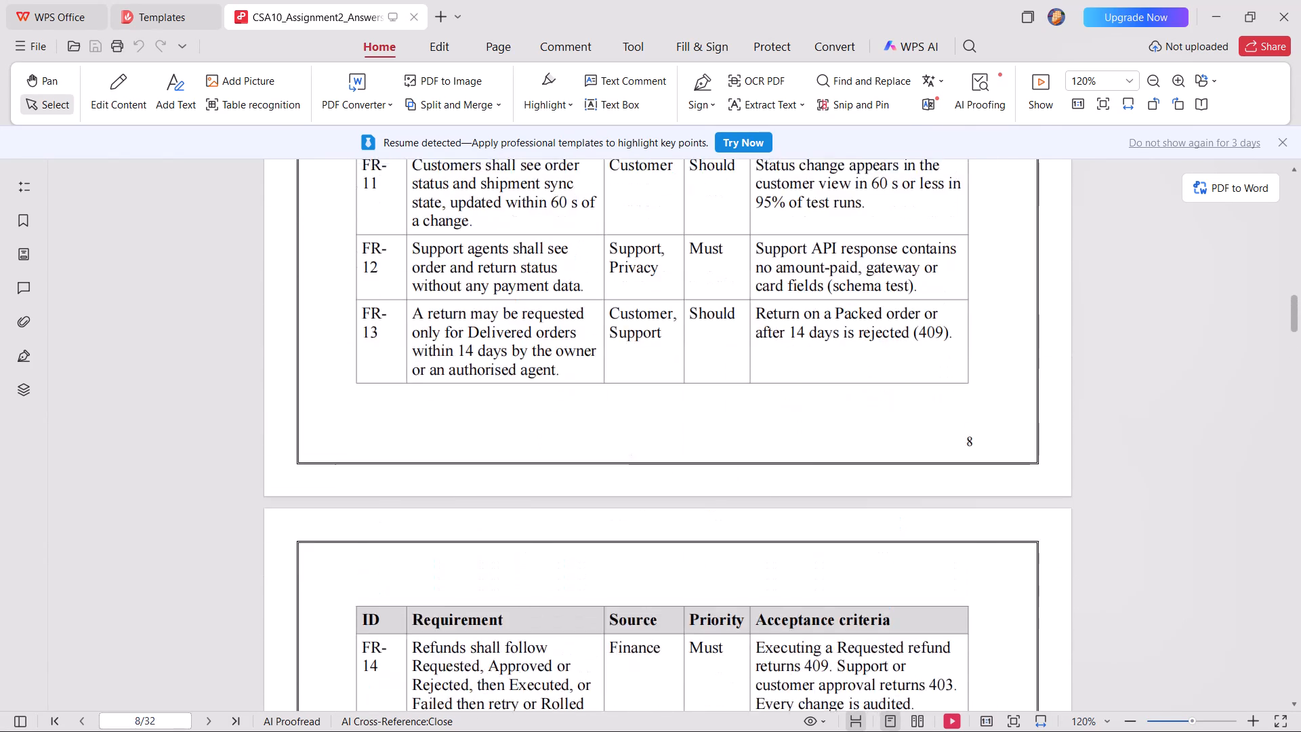
pyautogui.scroll(8, 631, 445)
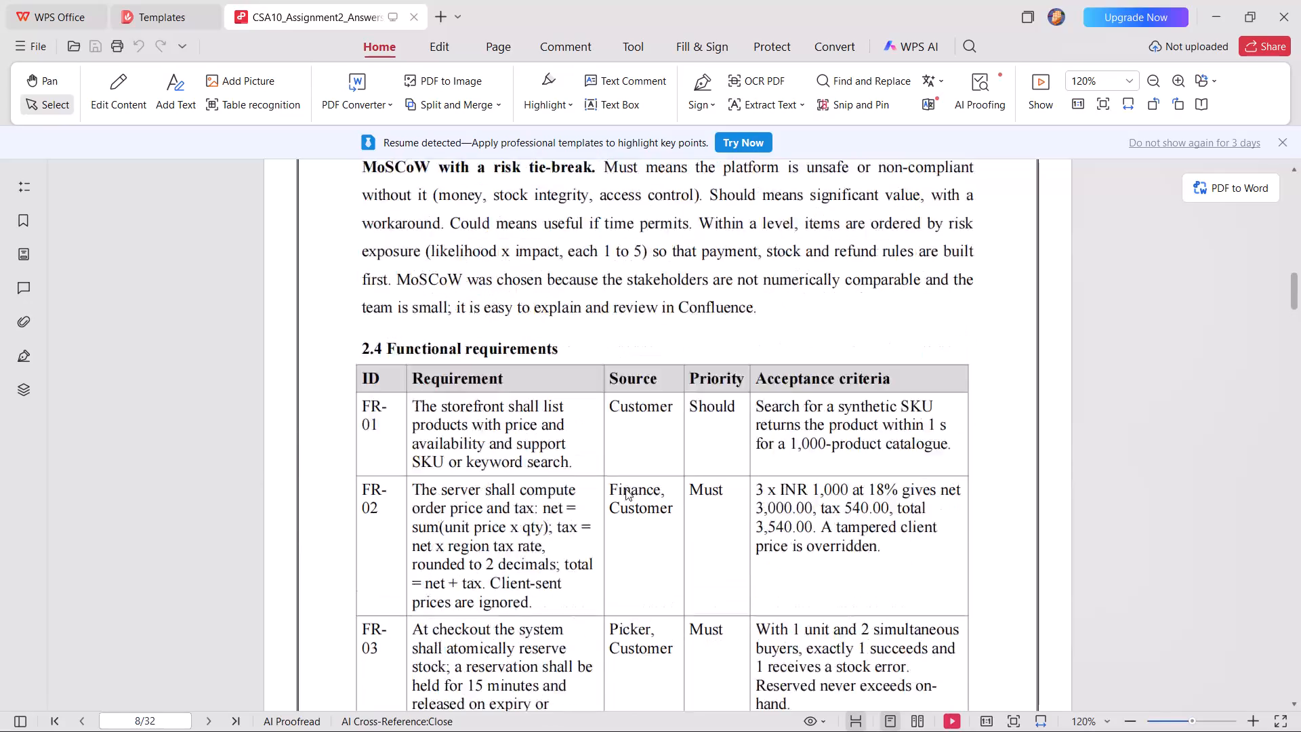
pyautogui.scroll(20, 625, 489)
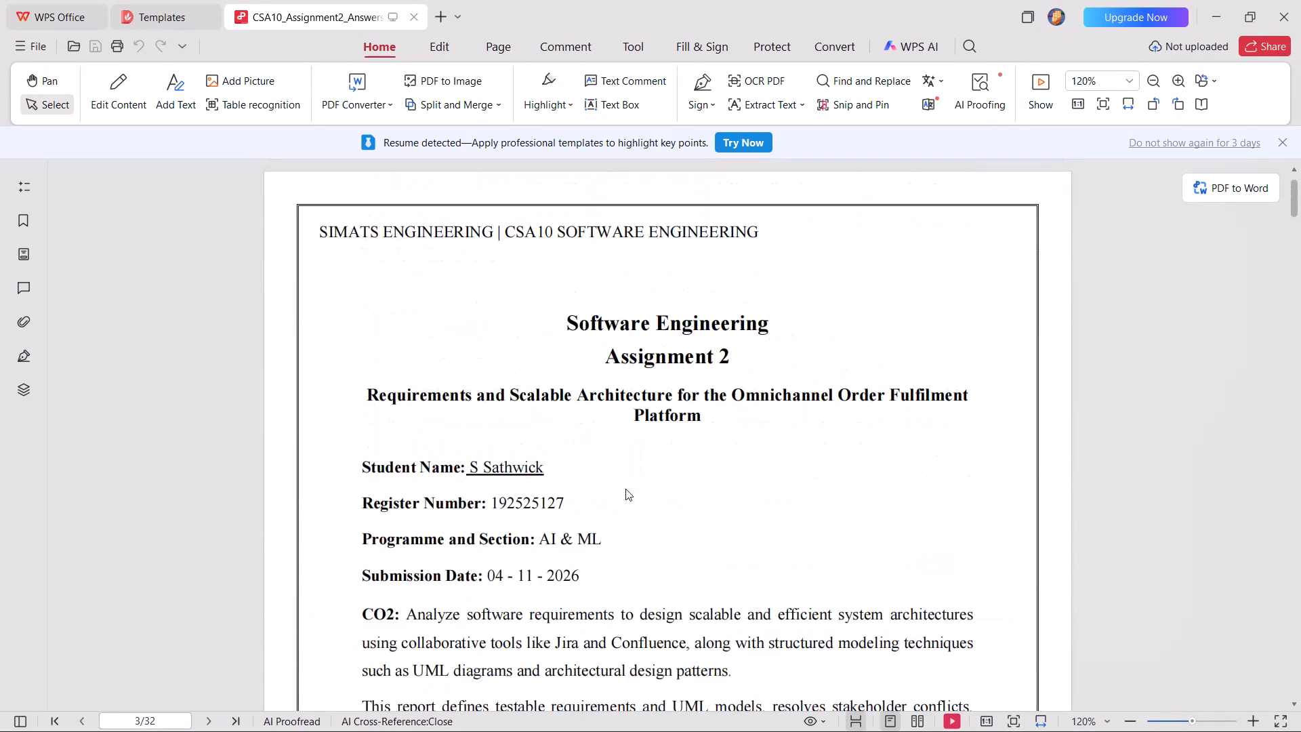
pyautogui.scroll(1, 625, 489)
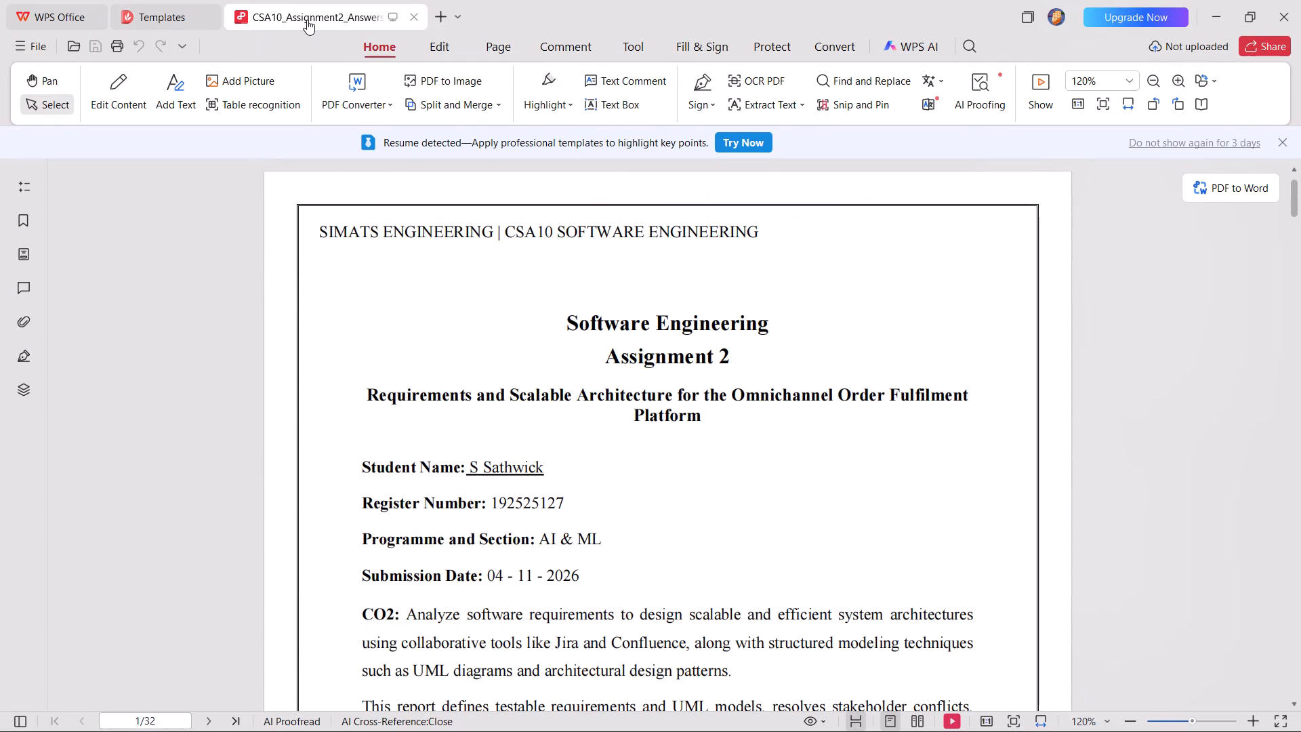
# In File Explorer's AT2 folder, rename the CSA10_Assignment2_Answers PDF as "Q1-Assignment 2_" plus the student name, an underscore and the register number.
pyautogui.click(360, 84)
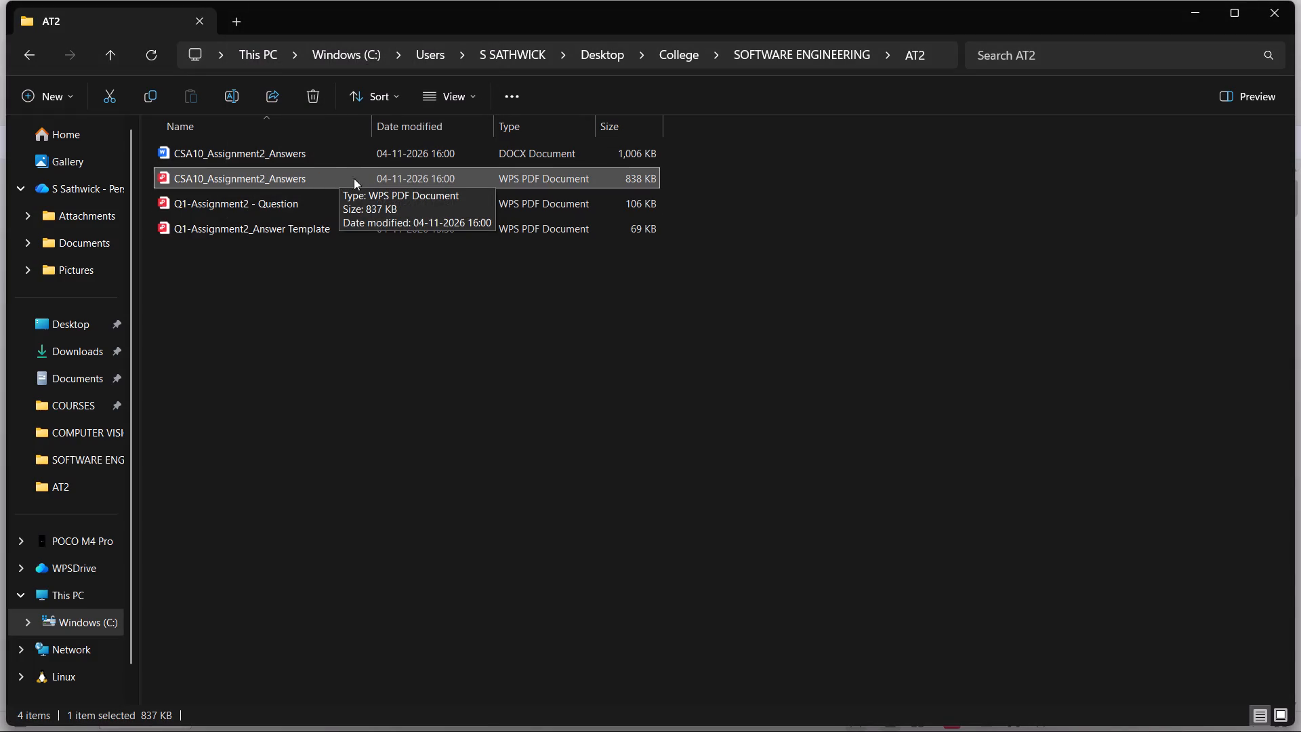
pyautogui.rightClick(275, 176)
pyautogui.click(387, 416)
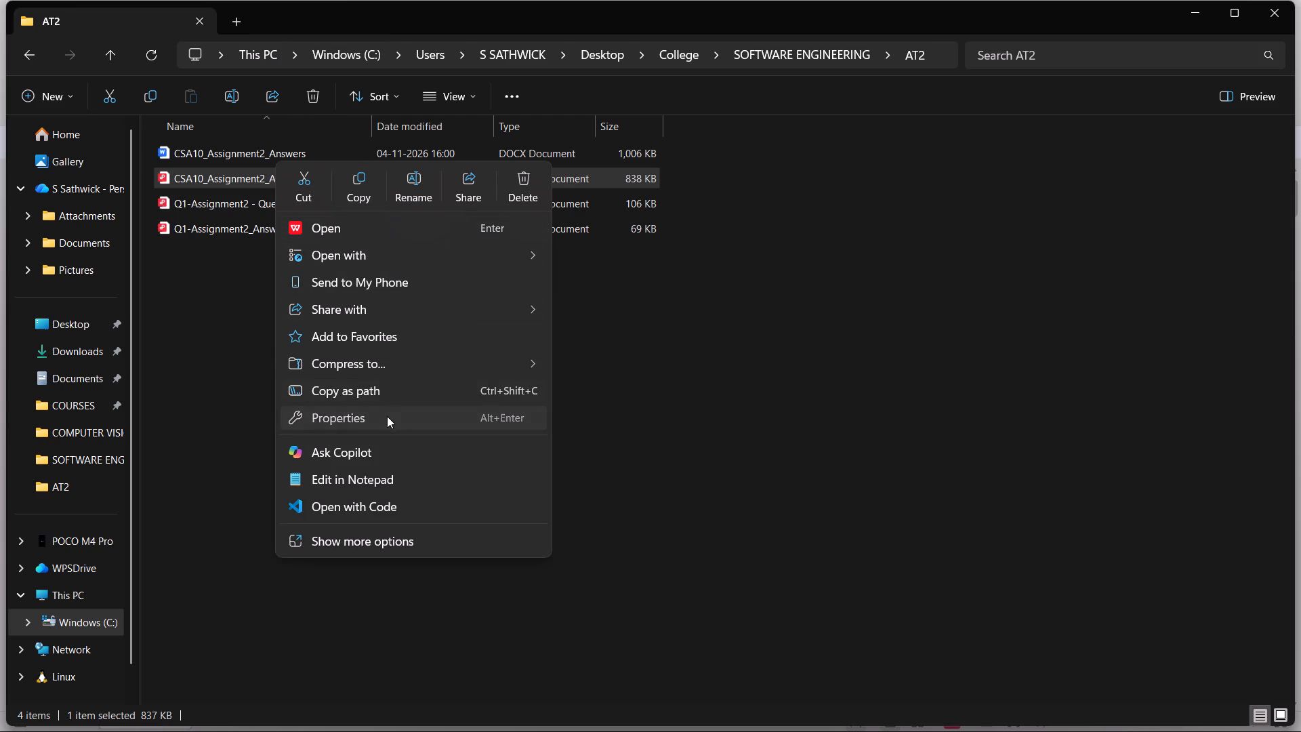
pyautogui.moveTo(537, 243); pyautogui.dragTo(304, 238)
pyautogui.press('BackSpace')
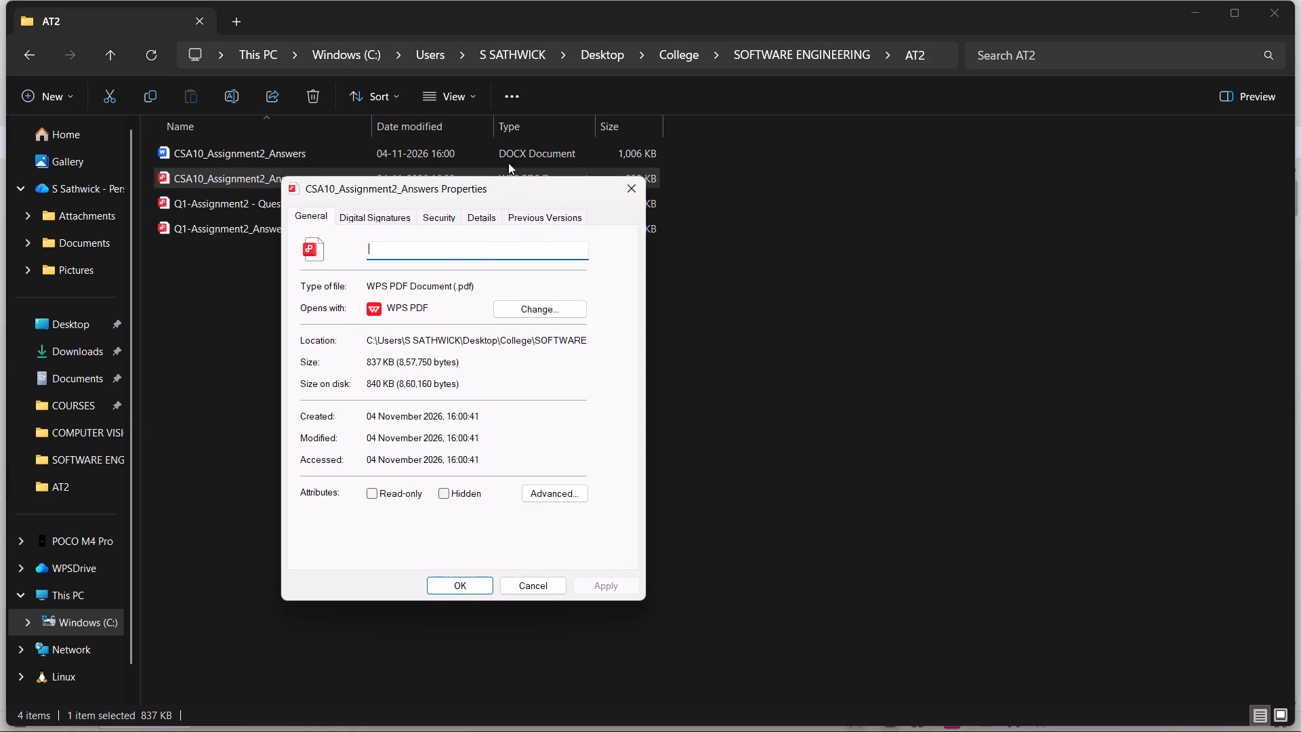
pyautogui.moveTo(518, 181); pyautogui.dragTo(749, 181)
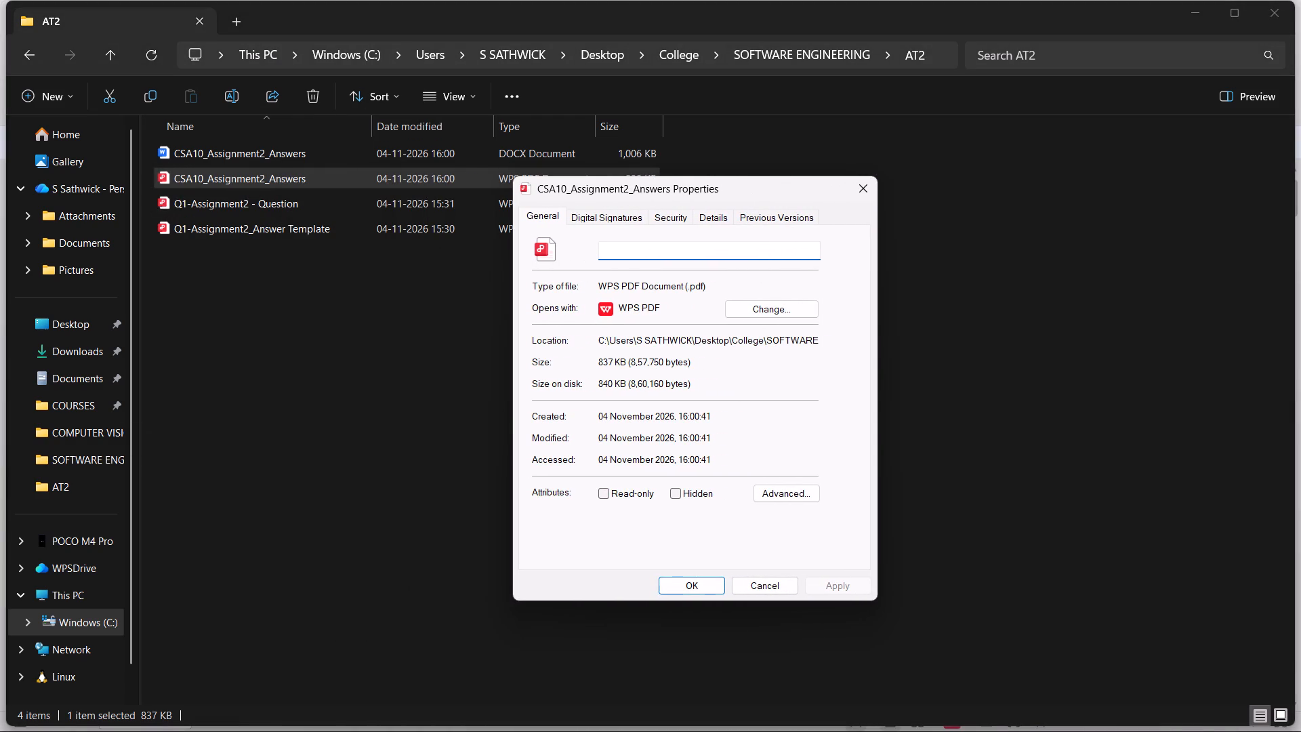
pyautogui.click(686, 254)
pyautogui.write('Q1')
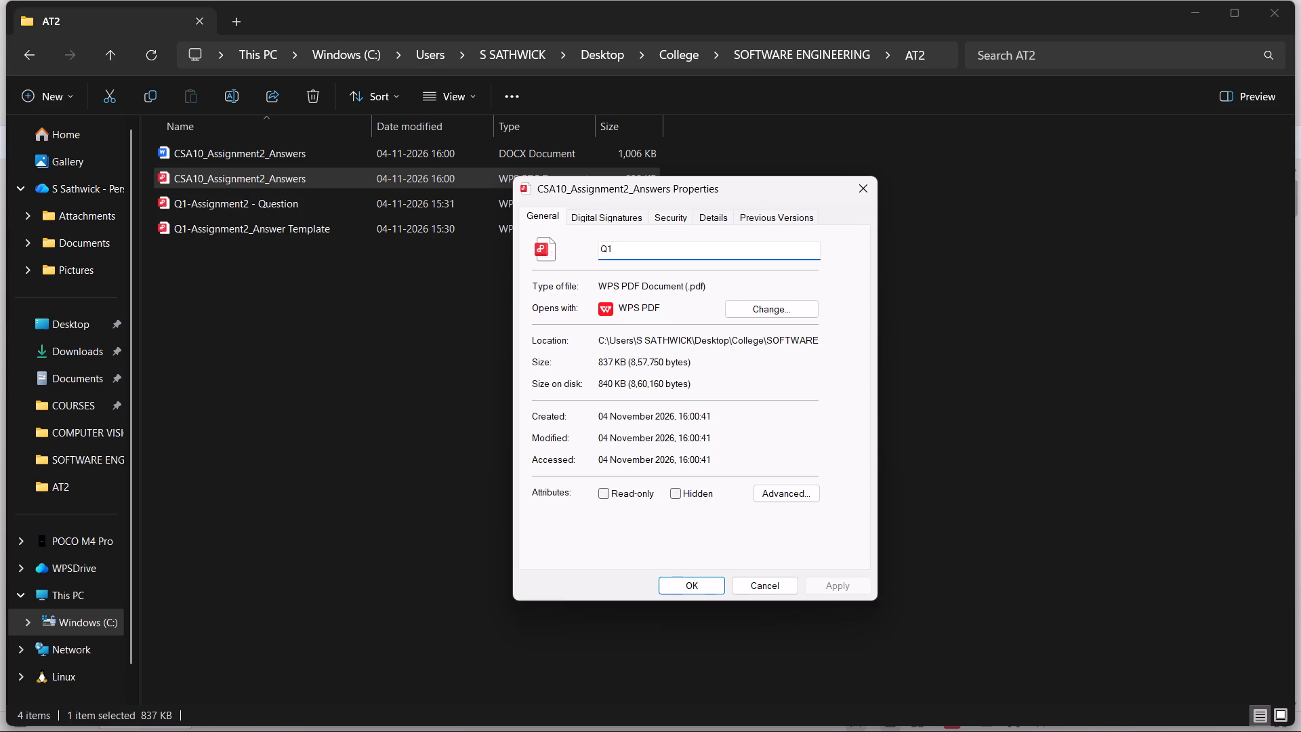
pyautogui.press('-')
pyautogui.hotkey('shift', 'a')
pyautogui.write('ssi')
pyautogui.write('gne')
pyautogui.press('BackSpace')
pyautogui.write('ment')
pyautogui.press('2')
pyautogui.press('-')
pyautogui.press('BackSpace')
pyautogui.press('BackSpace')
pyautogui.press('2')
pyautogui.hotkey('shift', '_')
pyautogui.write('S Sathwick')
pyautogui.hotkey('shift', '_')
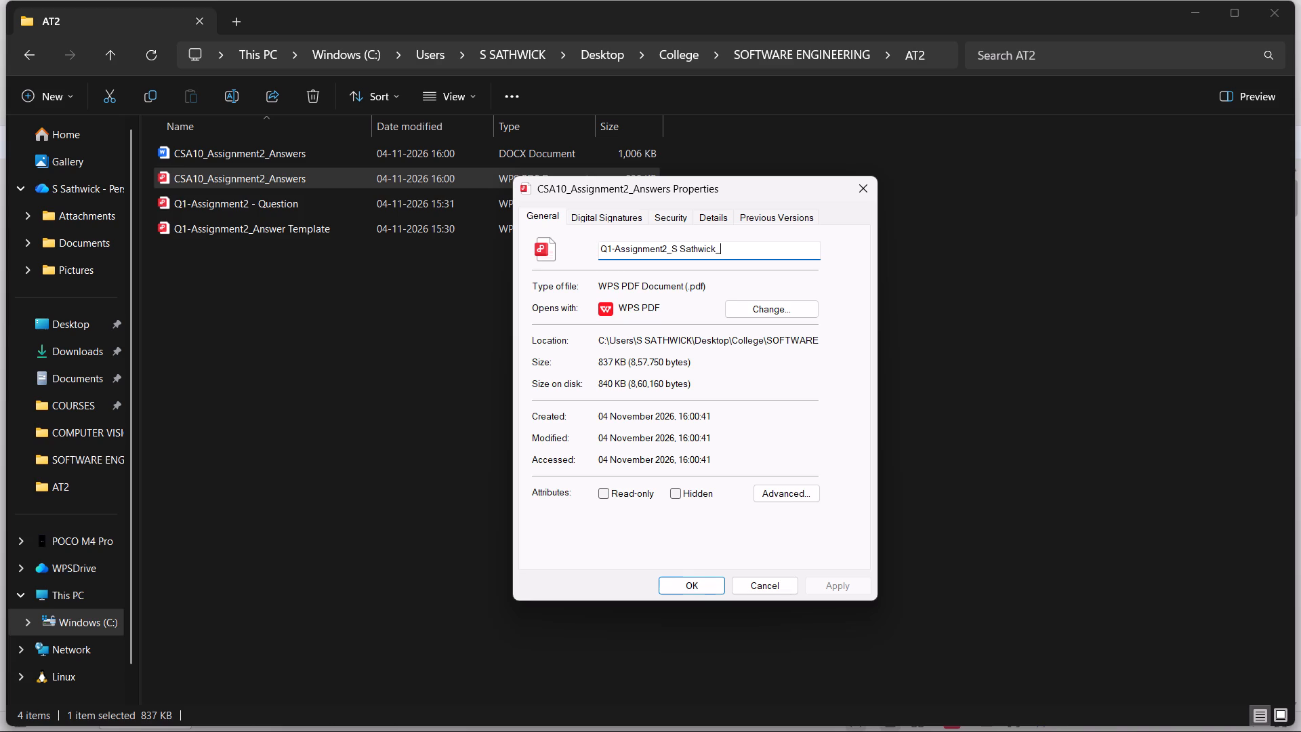
pyautogui.click(661, 249)
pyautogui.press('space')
pyautogui.click(739, 248)
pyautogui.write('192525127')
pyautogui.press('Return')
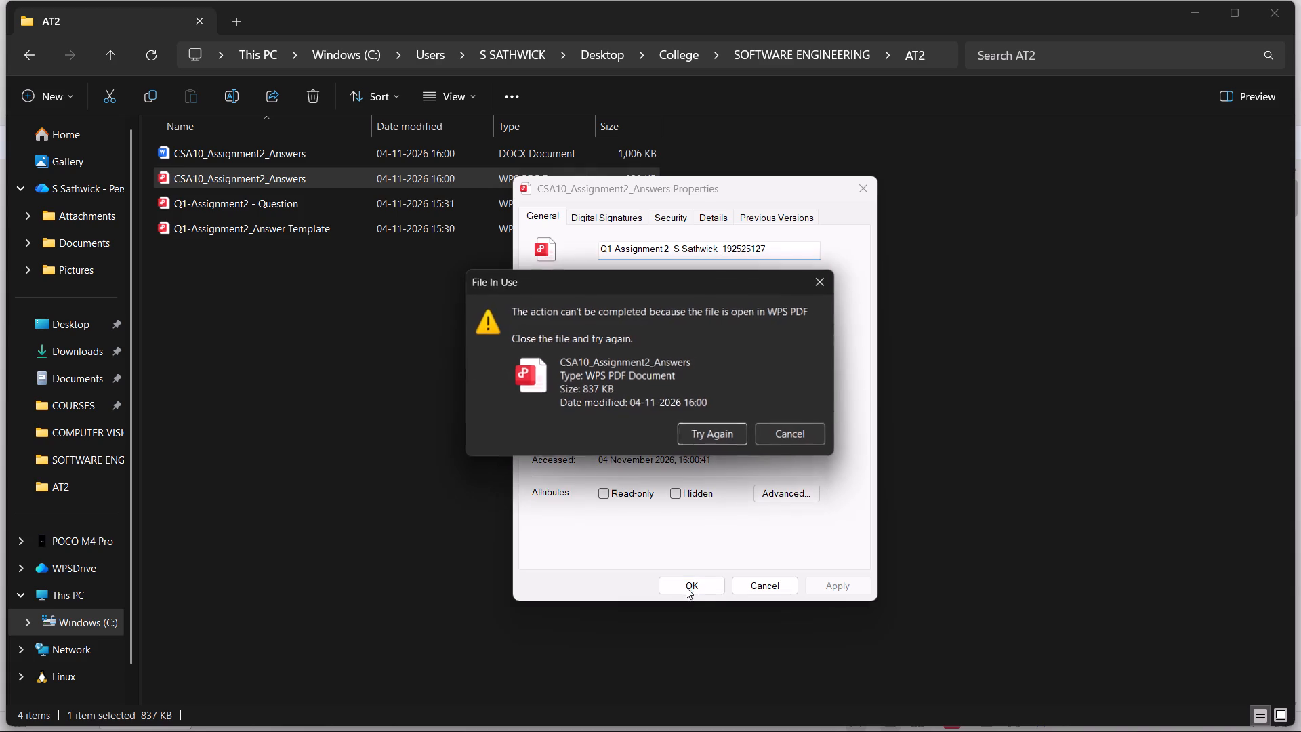
# Switch to WPS Office, close it to release the open PDF, and retry the pending file rename.
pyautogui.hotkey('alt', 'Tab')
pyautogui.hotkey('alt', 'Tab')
pyautogui.click(1300, 0)
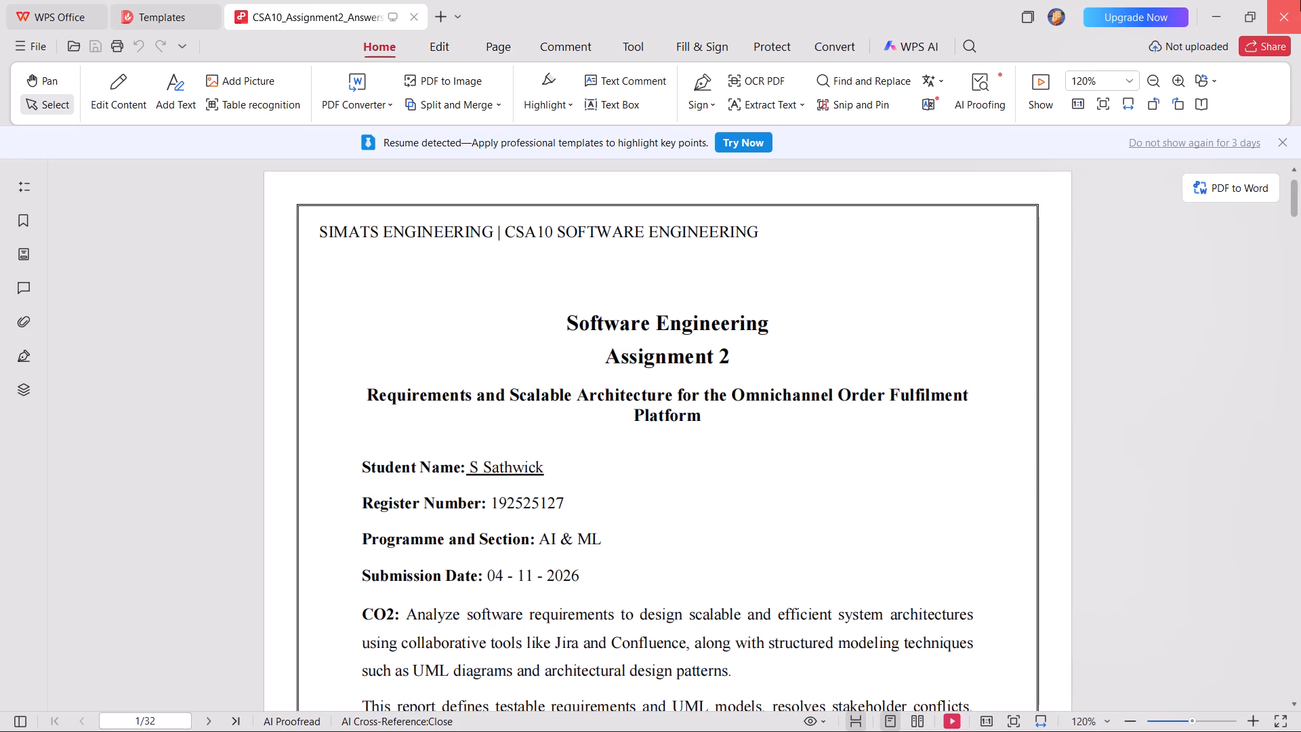
pyautogui.click(738, 433)
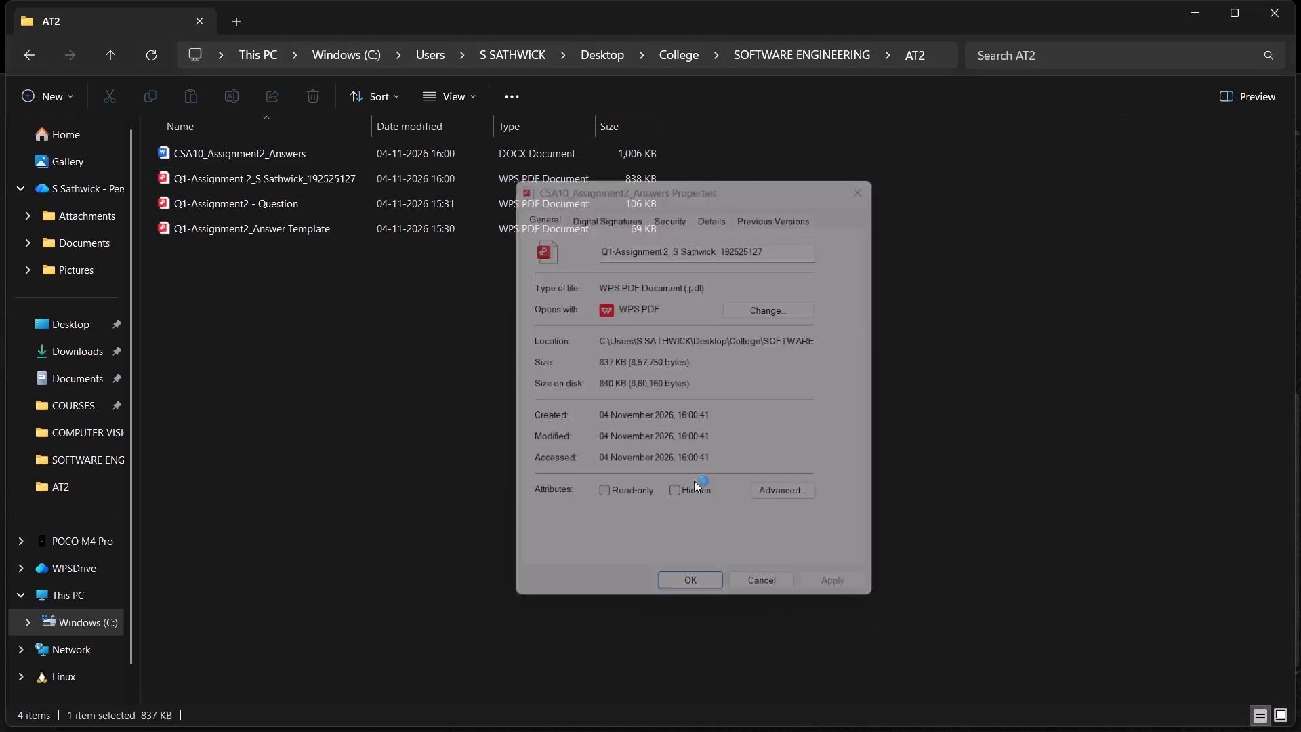
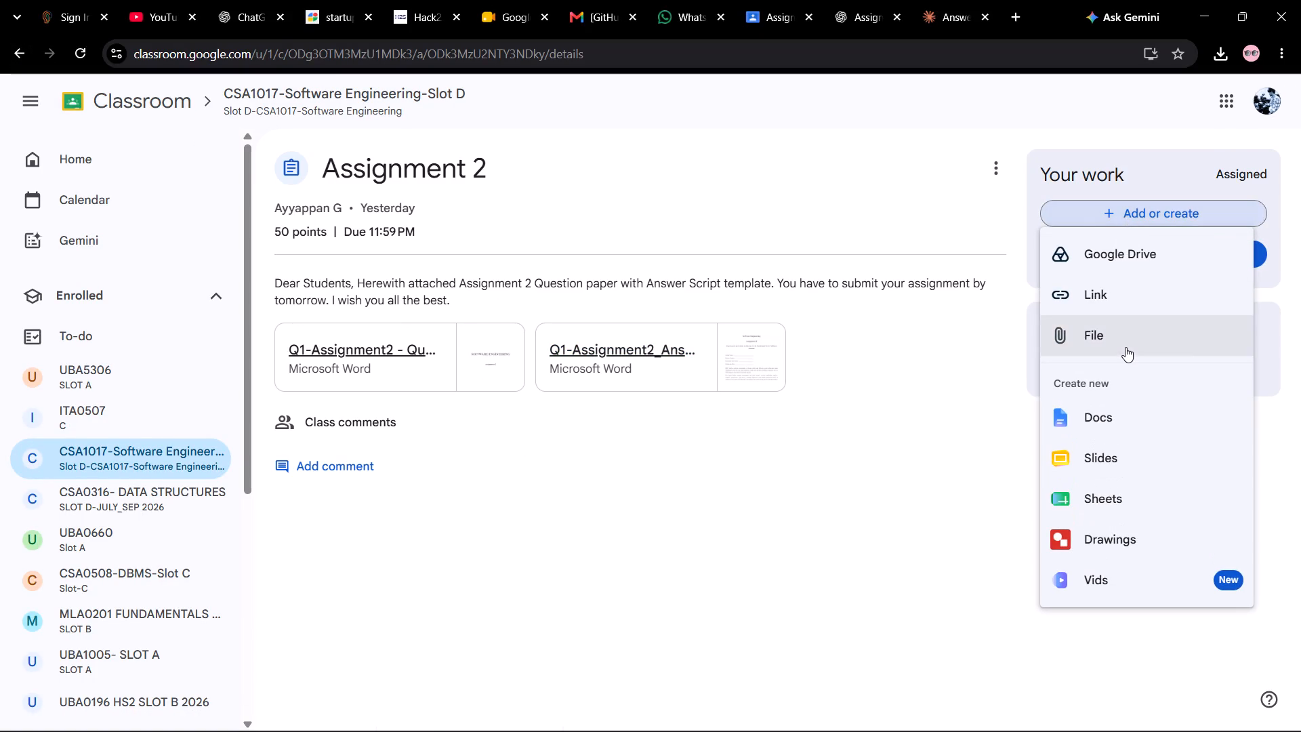
# Attach the renamed Q1-Assignment 2 PDF from File Explorer's AT2 folder to the Assignment 2 work in Google Classroom.
pyautogui.click(1126, 347)
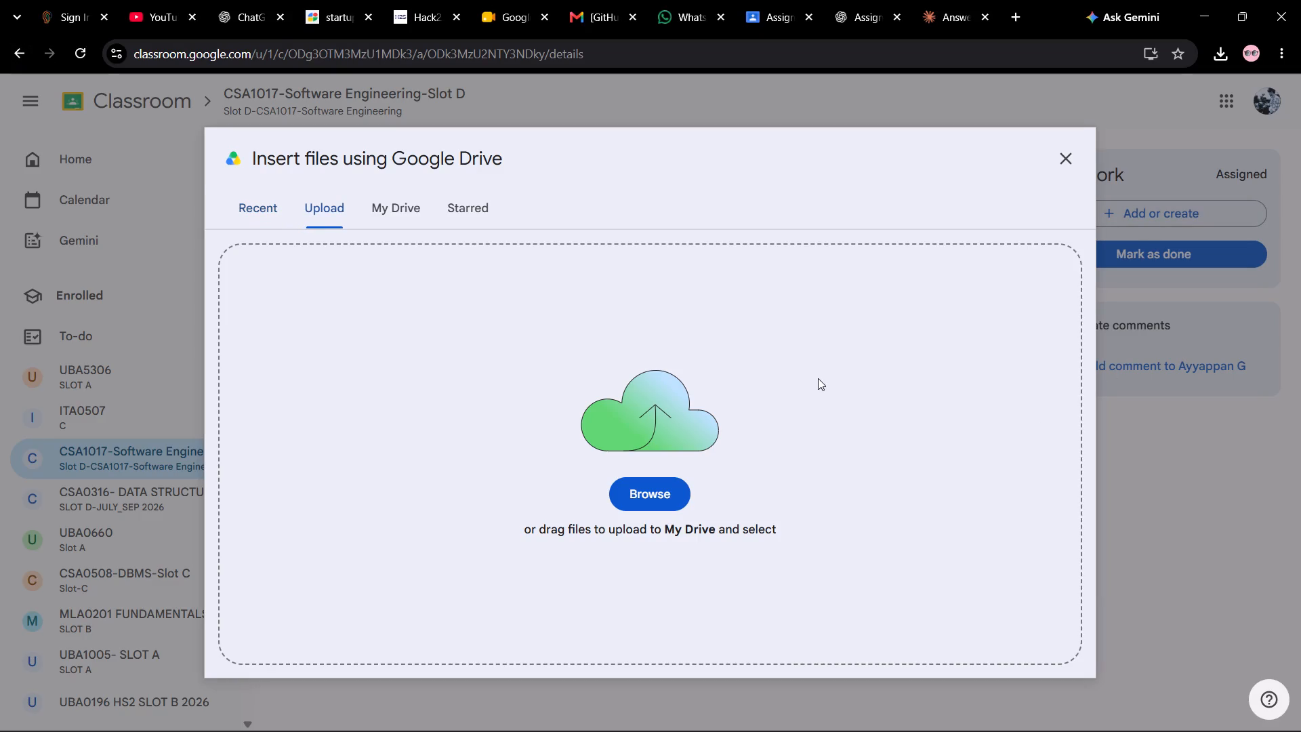
pyautogui.hotkey('alt', 'Tab')
pyautogui.hotkey('alt', 'Tab')
pyautogui.hotkey('alt', 'Tab')
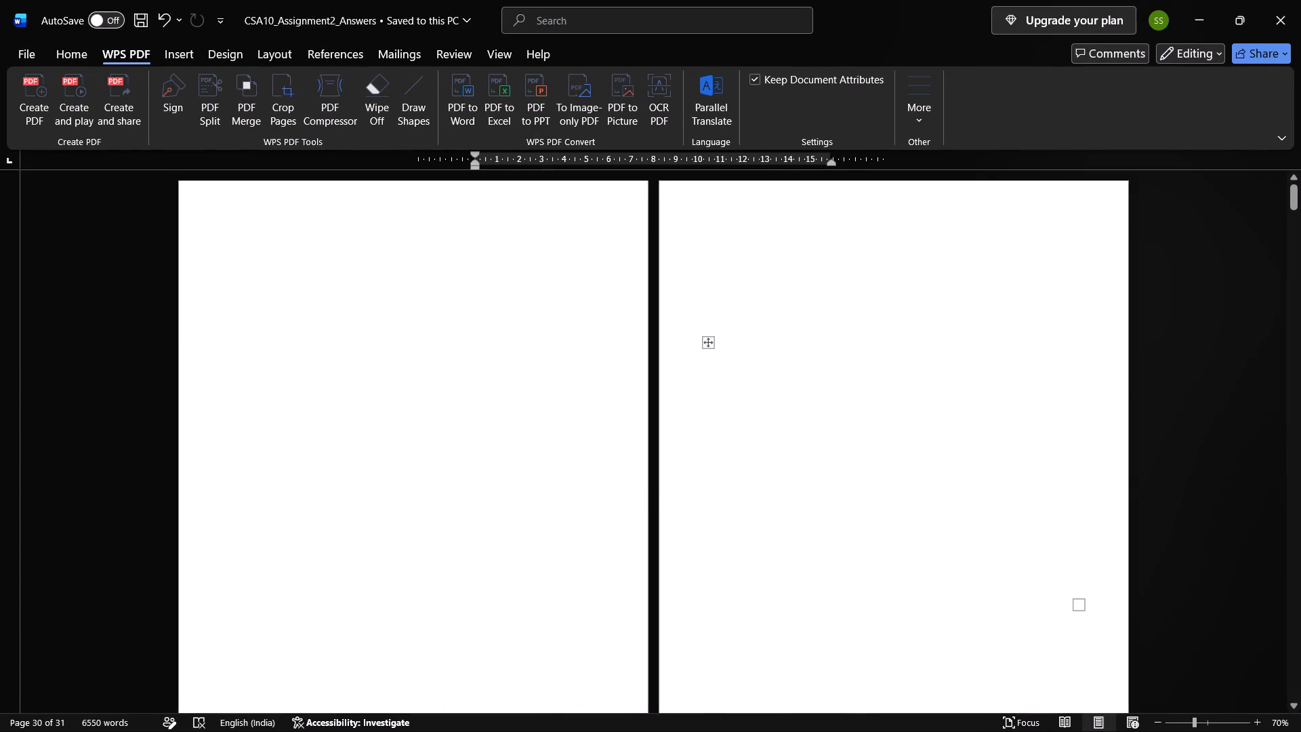
pyautogui.hotkey('alt', 'Tab')
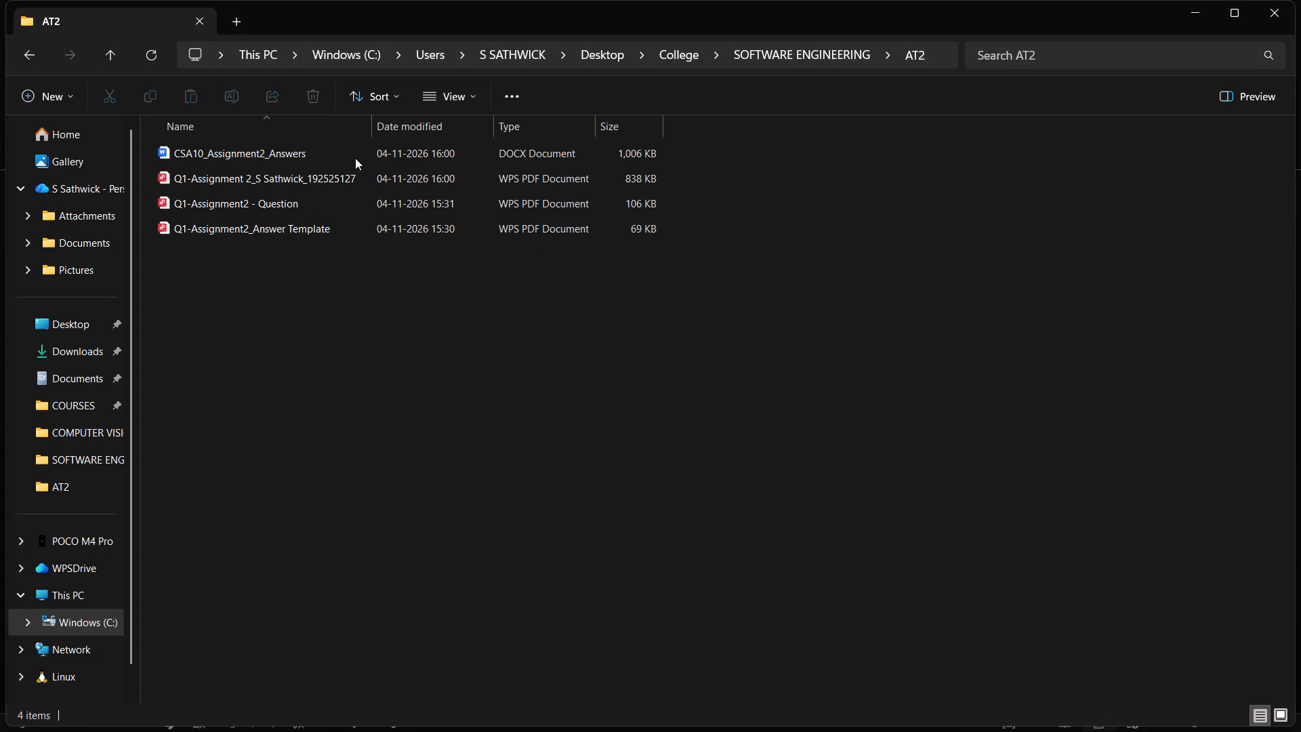
pyautogui.moveTo(351, 176); pyautogui.dragTo(641, 201)
pyautogui.hotkey('alt', 'Tab')
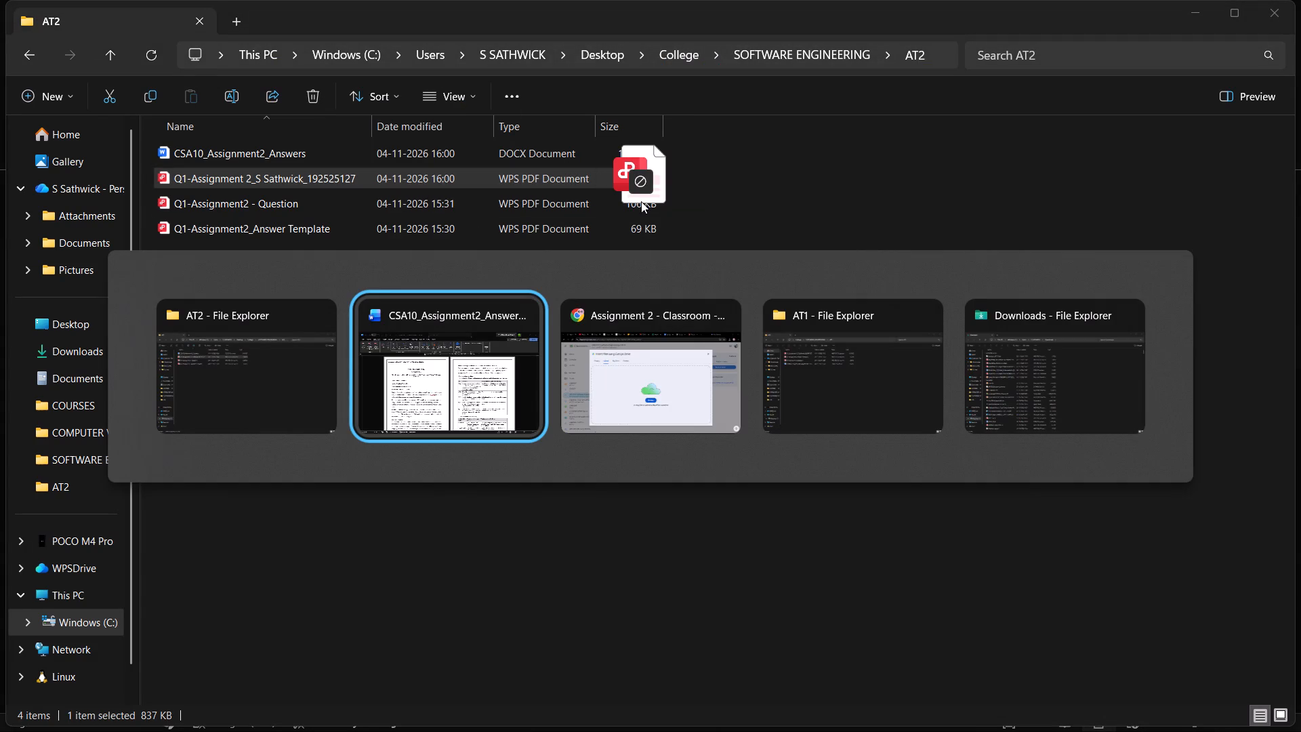
pyautogui.moveTo(641, 201); pyautogui.dragTo(711, 459)
pyautogui.hotkey('alt', 'Tab')
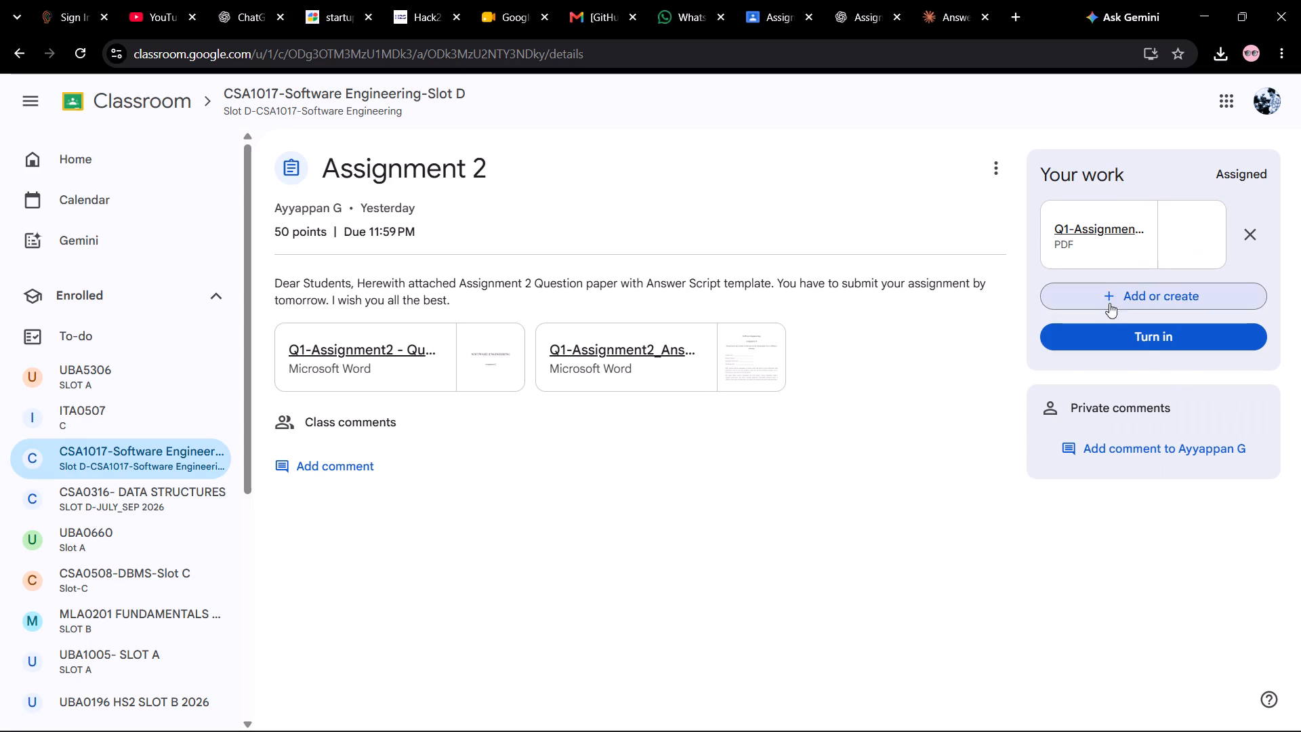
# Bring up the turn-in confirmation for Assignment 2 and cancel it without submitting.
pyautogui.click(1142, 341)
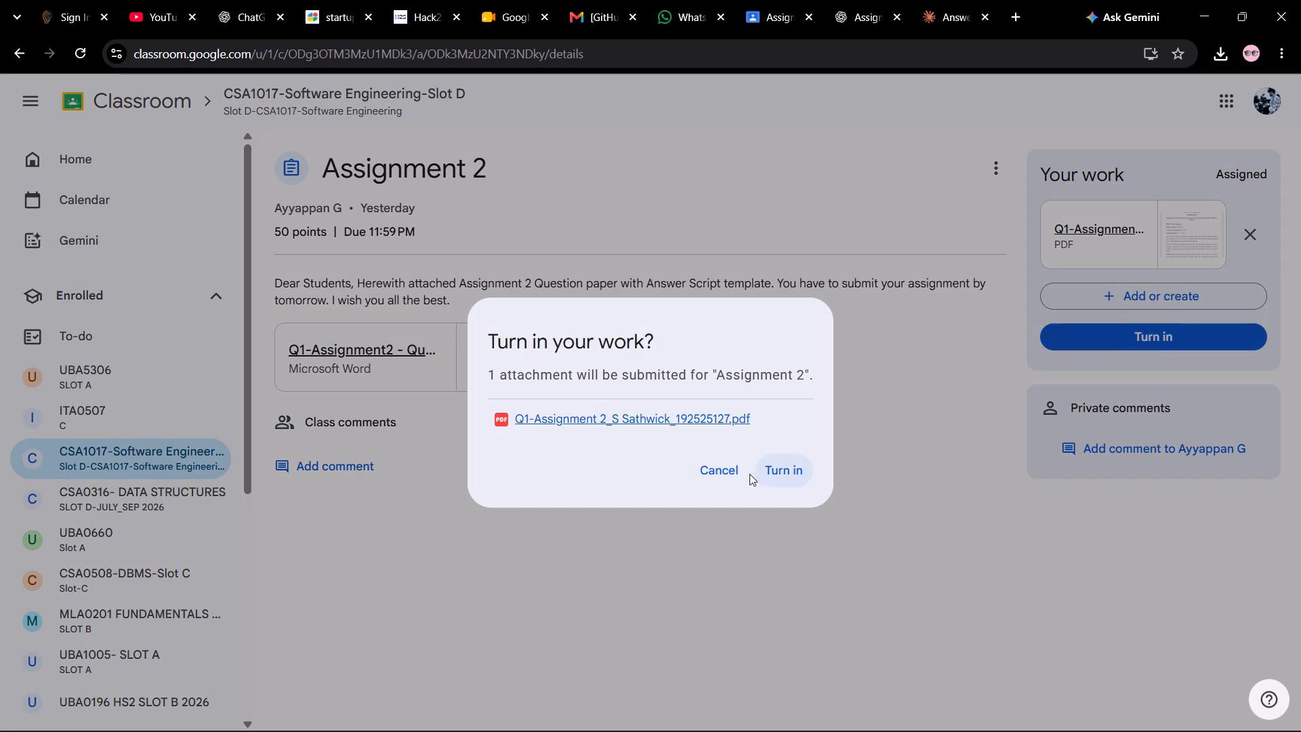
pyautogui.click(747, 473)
# Open the attached PDF's preview and check the cover page and the Task 1 stakeholder question and conflict tables.
pyautogui.click(1127, 220)
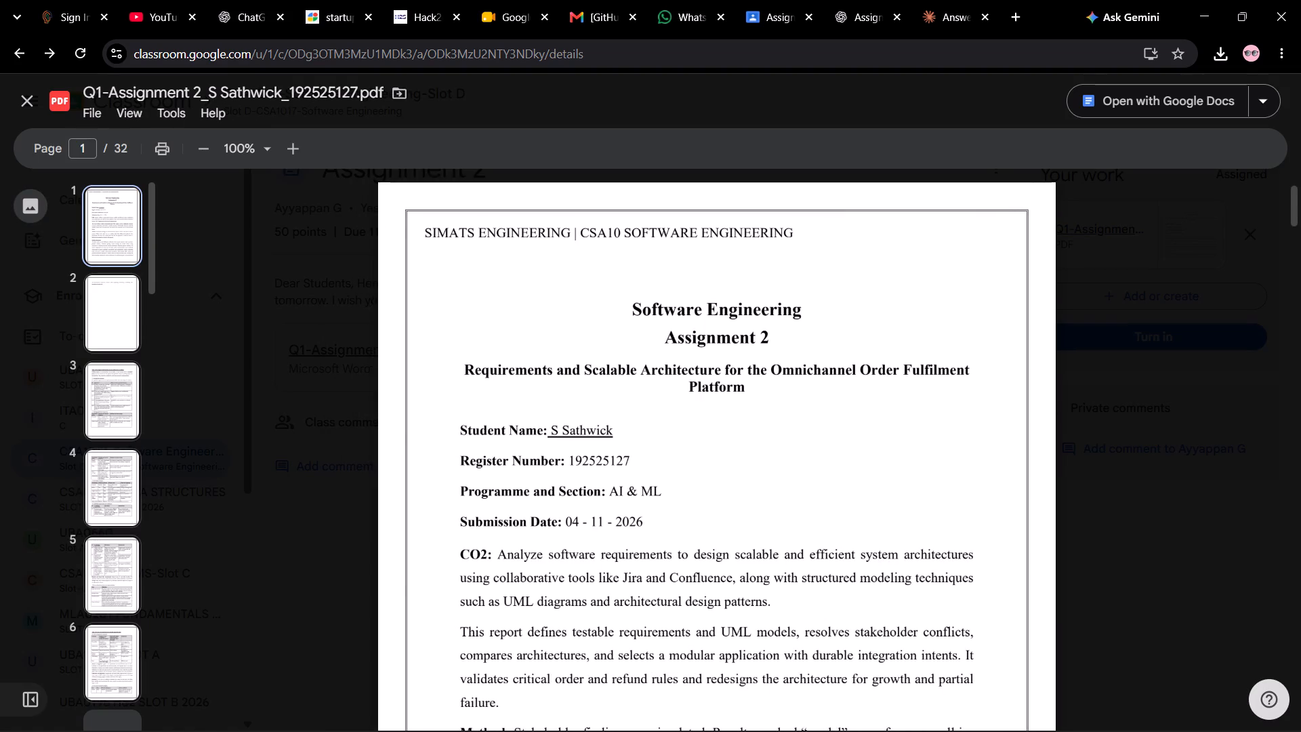
pyautogui.scroll(-9, 841, 510)
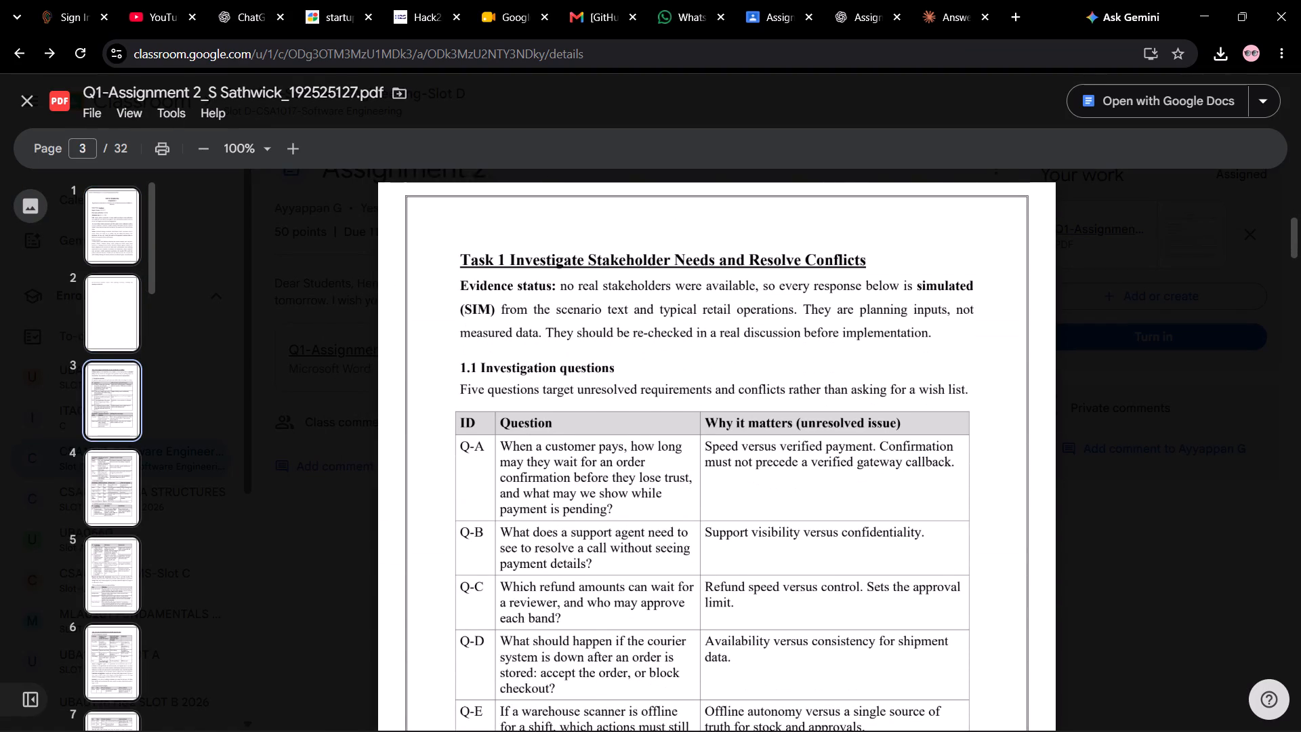
pyautogui.scroll(-6, 841, 510)
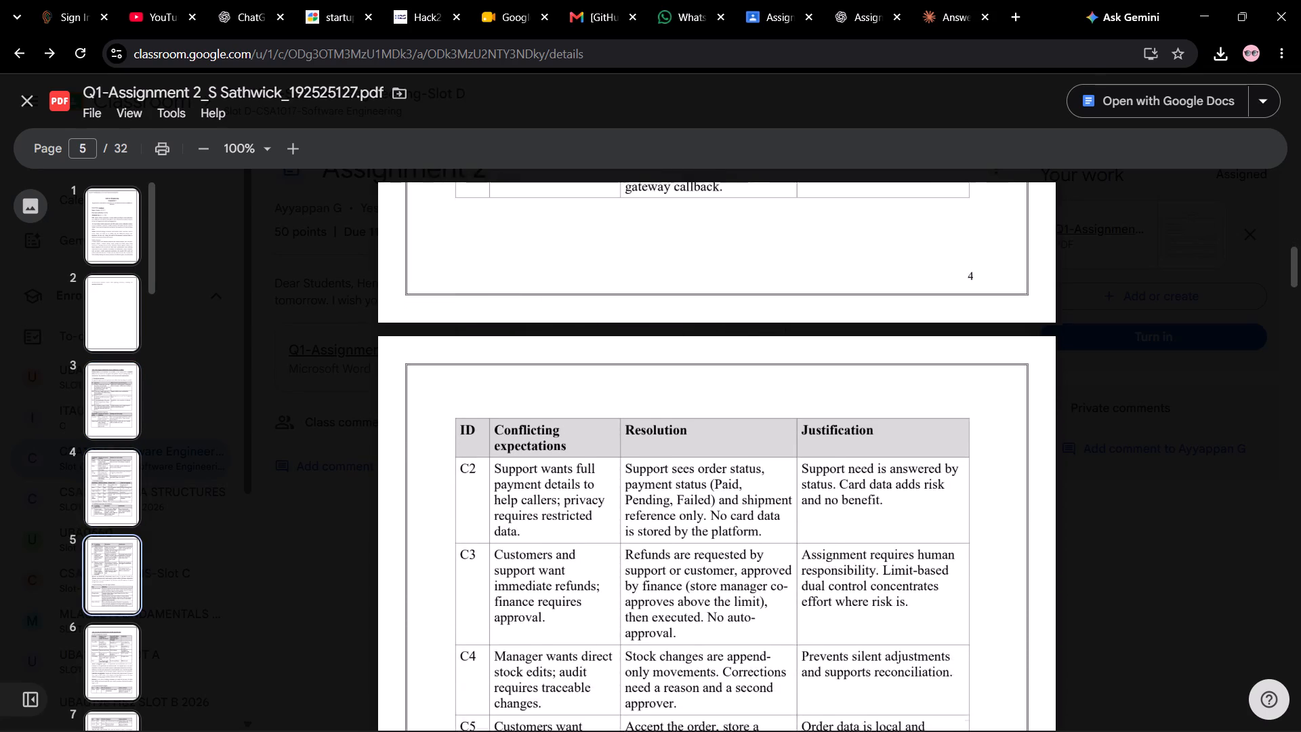
pyautogui.scroll(-2, 841, 510)
pyautogui.scroll(2, 841, 510)
pyautogui.scroll(-6, 841, 510)
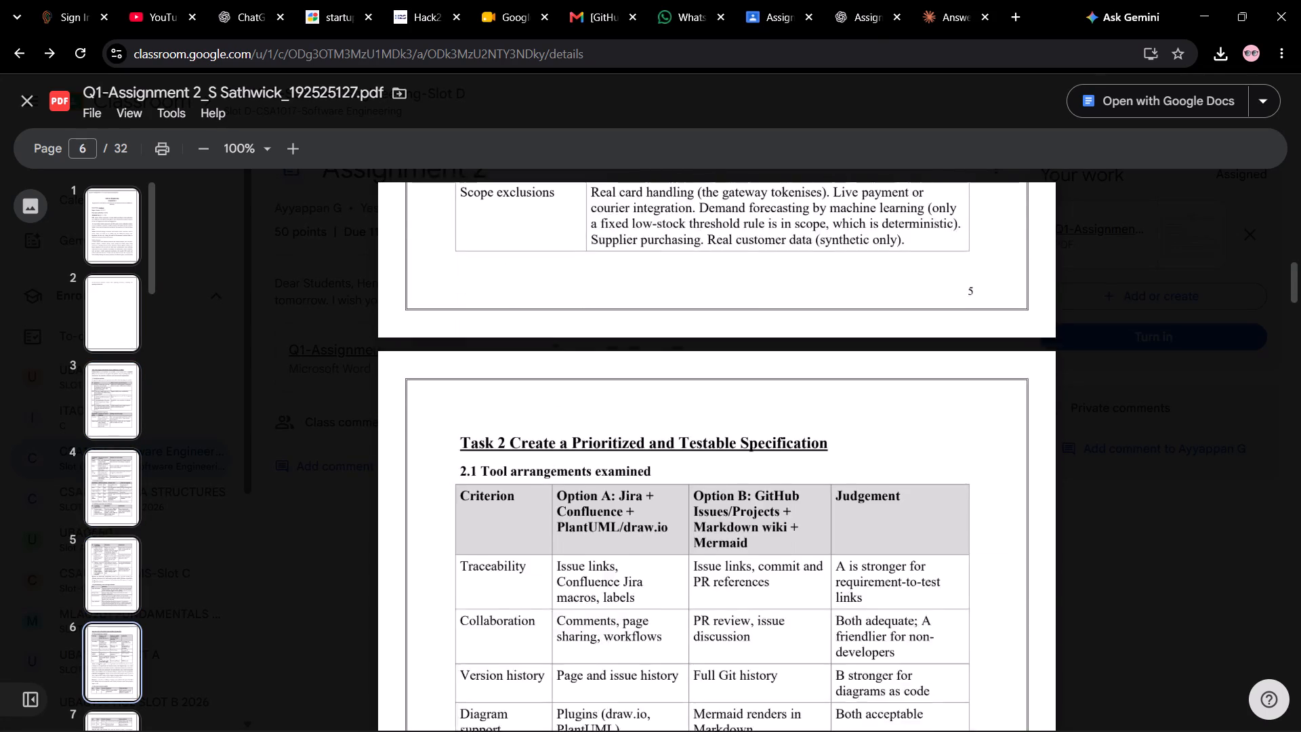
# Review the Task 2 pages in the attached PDF, checking the tool comparison, prioritization method and functional requirement tables.
pyautogui.scroll(-7, 841, 510)
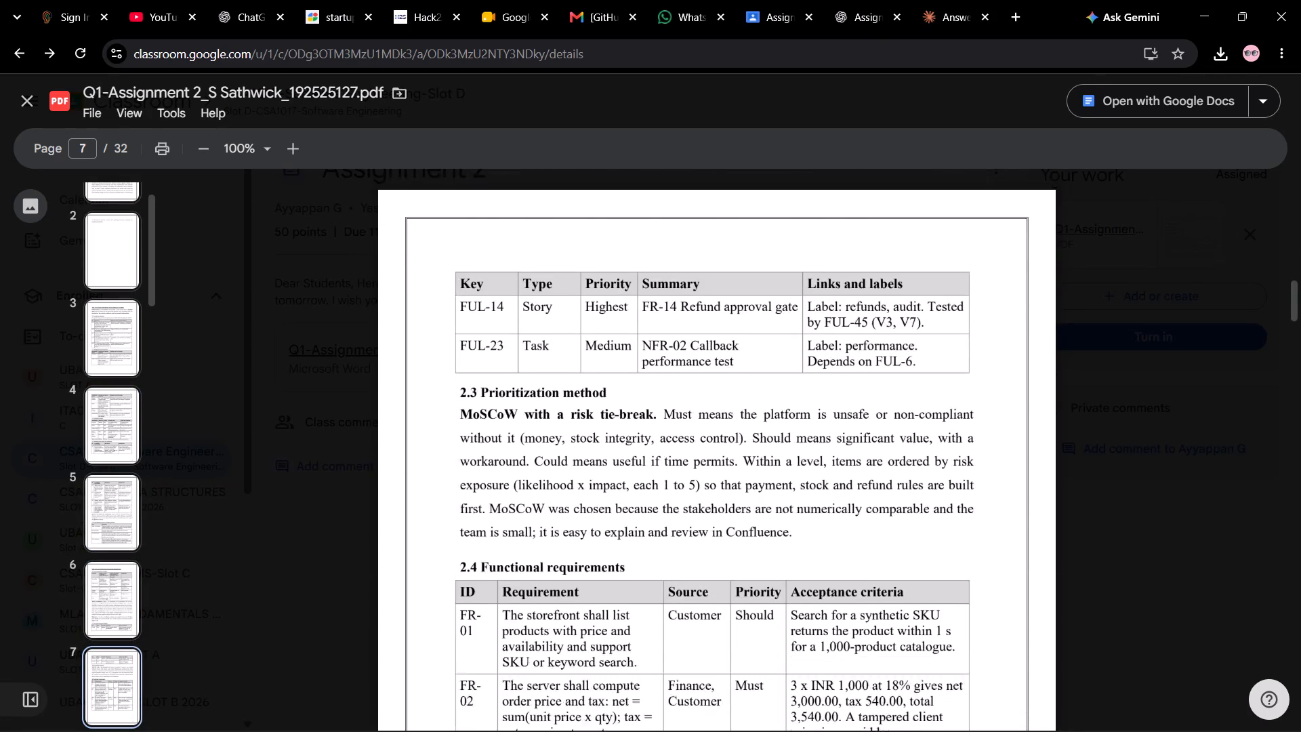
pyautogui.scroll(-2, 841, 510)
pyautogui.scroll(2, 841, 510)
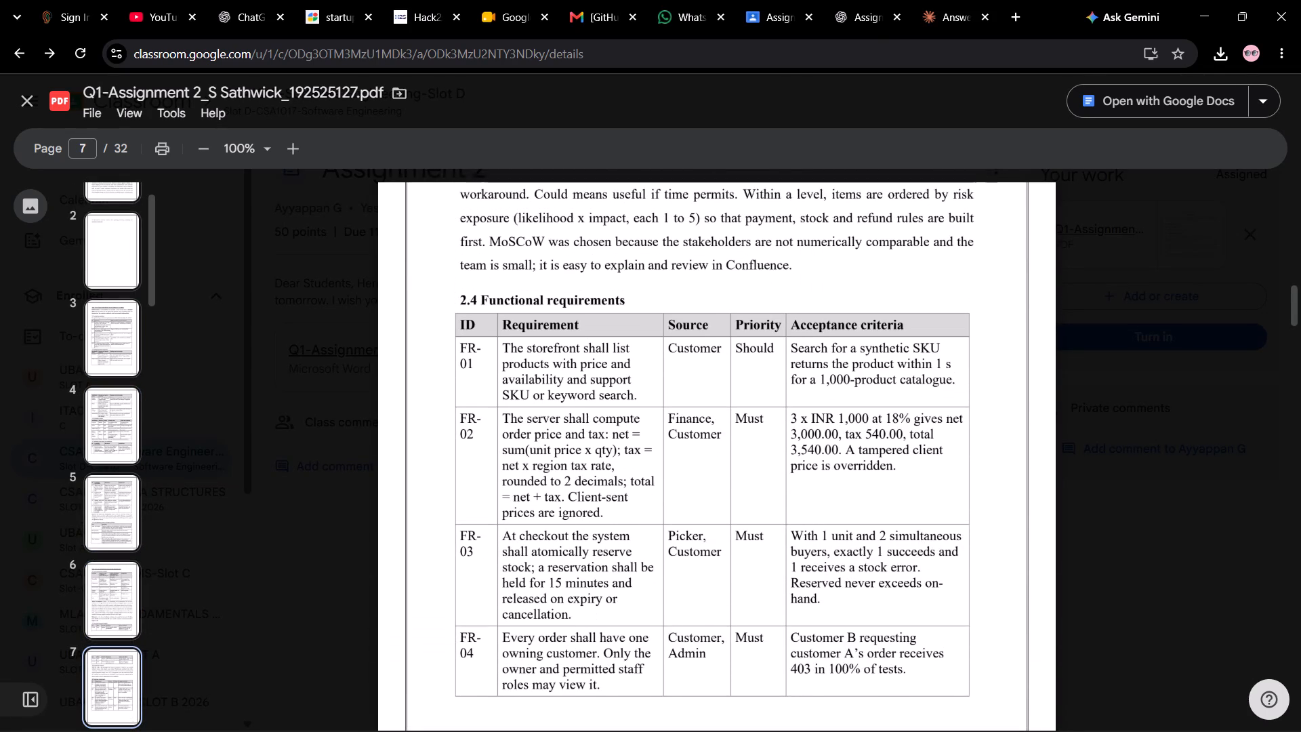
pyautogui.scroll(1, 841, 510)
pyautogui.scroll(-2, 841, 510)
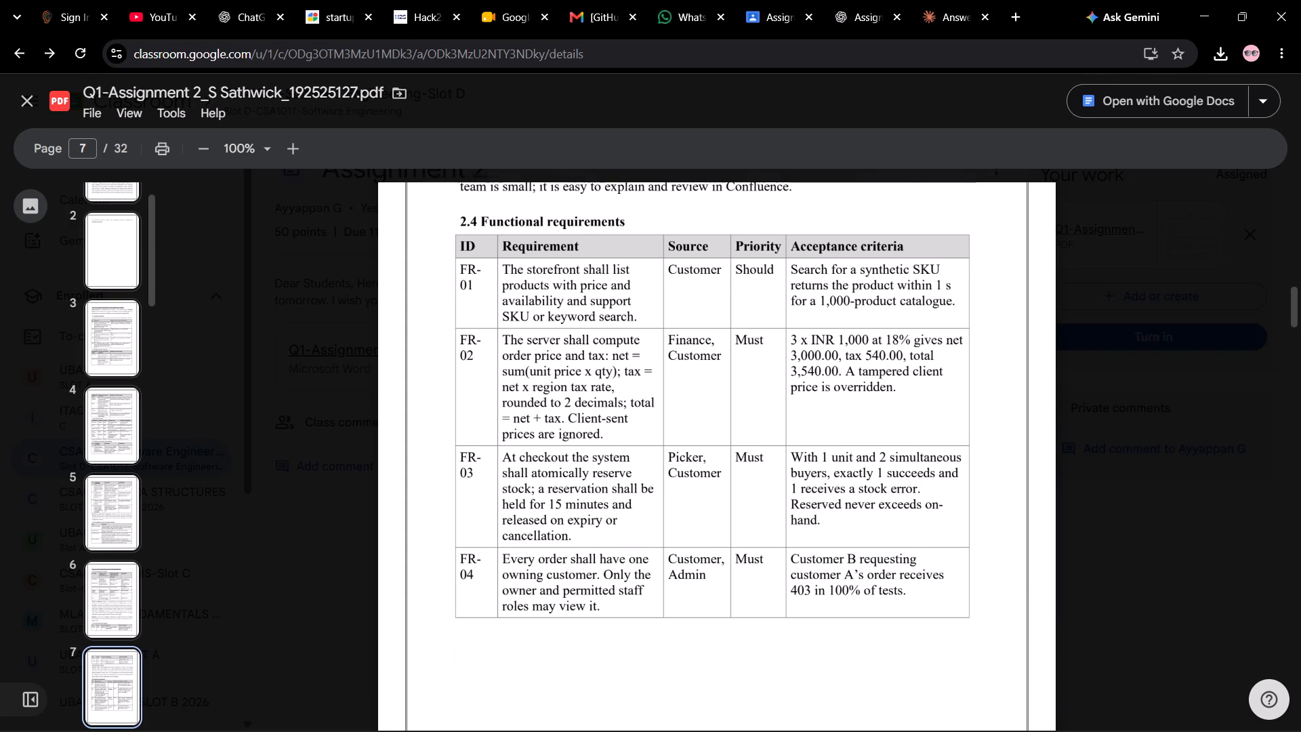
pyautogui.scroll(-3, 841, 510)
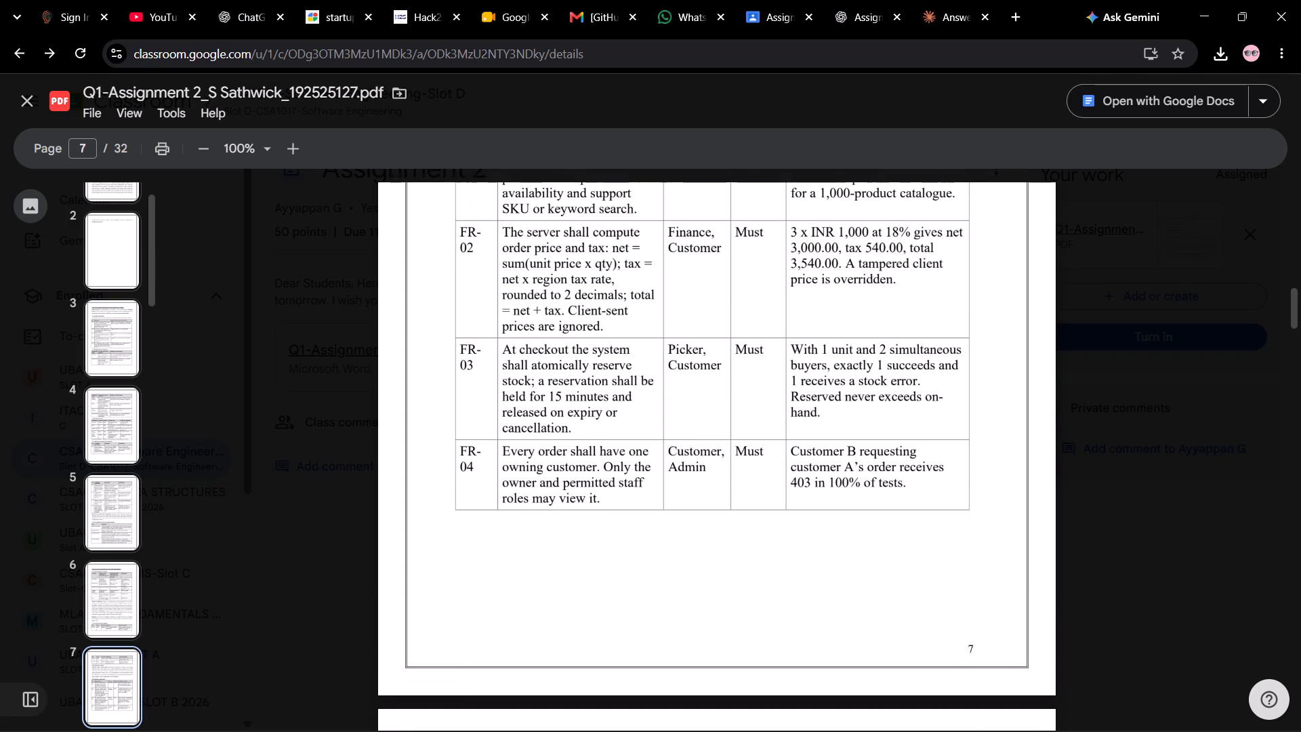
pyautogui.scroll(-2, 841, 510)
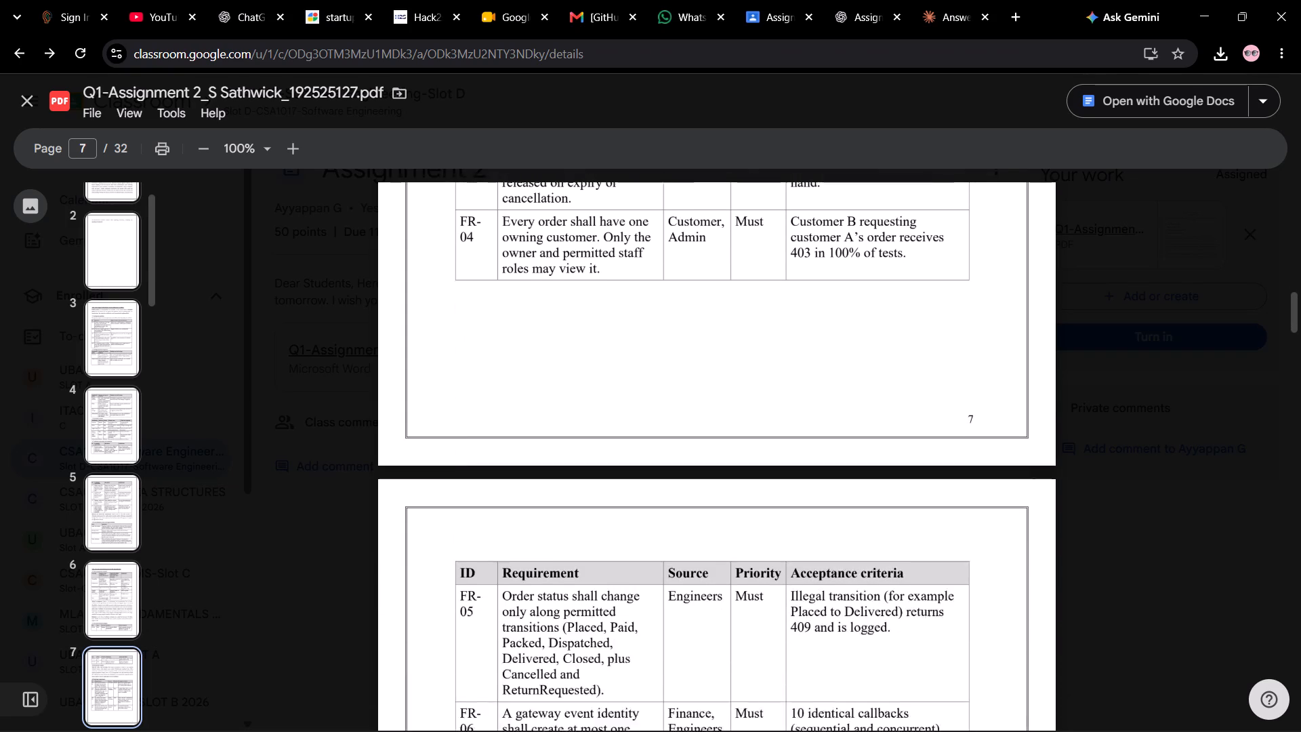
pyautogui.scroll(-6, 841, 510)
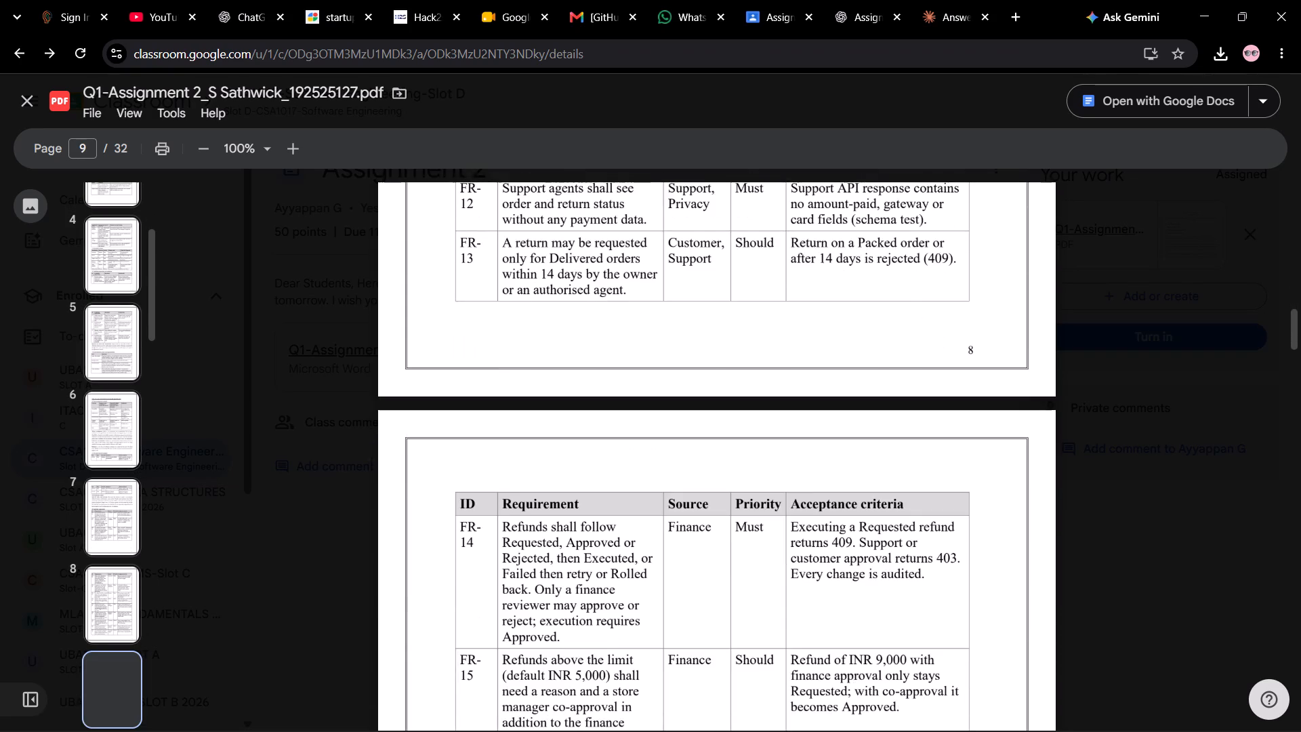
pyautogui.scroll(-6, 841, 510)
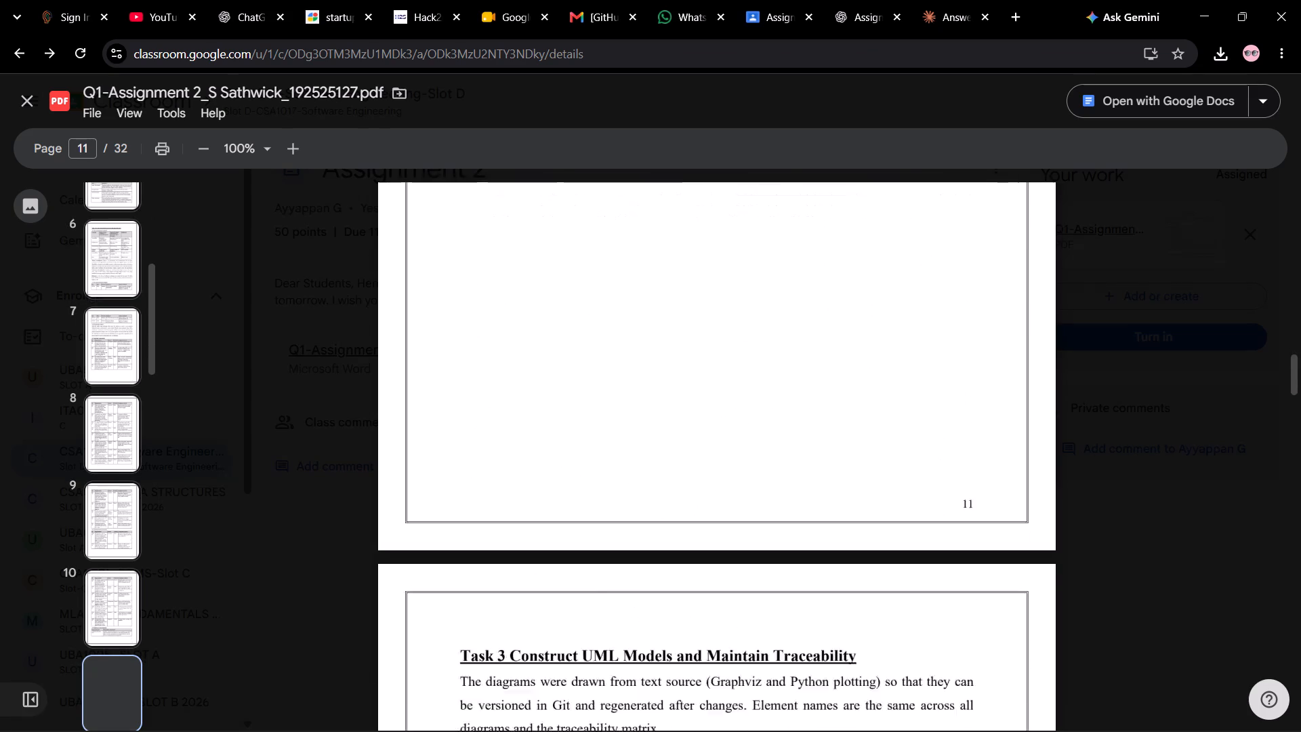
# Review the Task 3 class and state machine diagrams, traceability tables and architecture decision records, and close the PDF preview.
pyautogui.scroll(-2, 841, 510)
pyautogui.scroll(5, 841, 510)
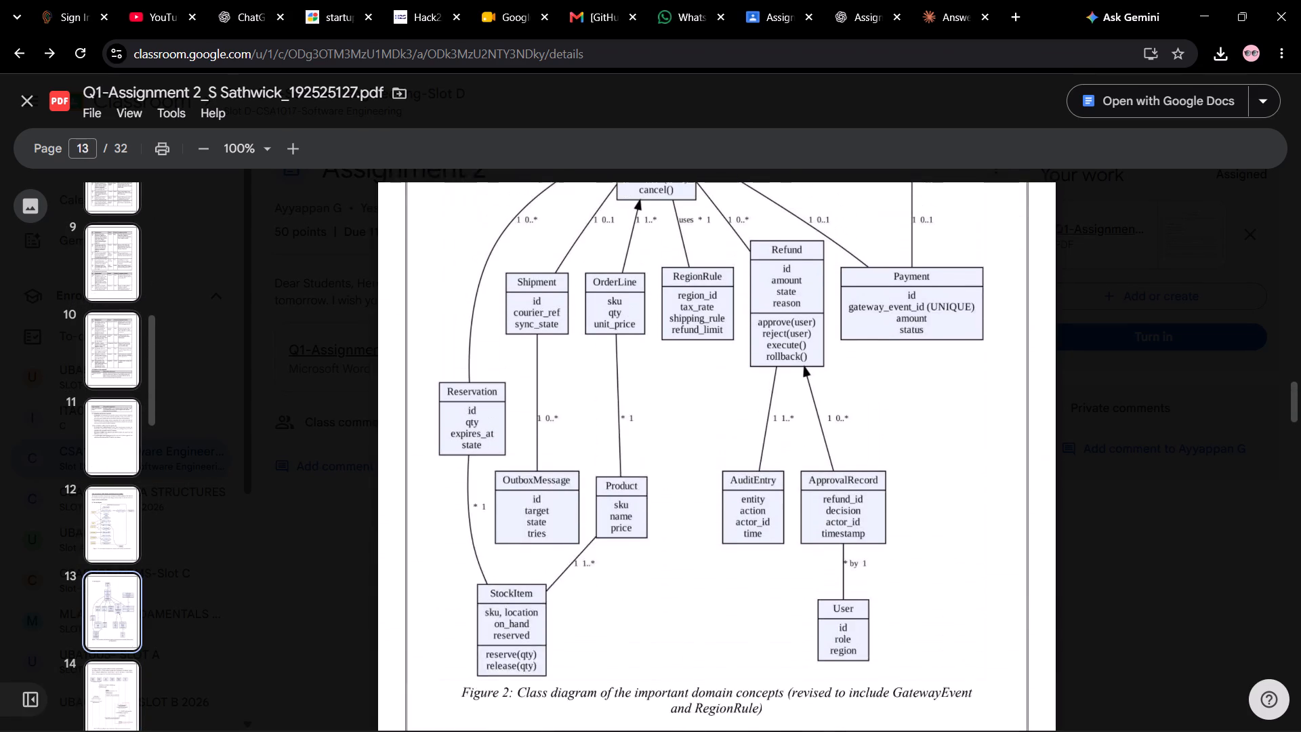
pyautogui.scroll(3, 841, 510)
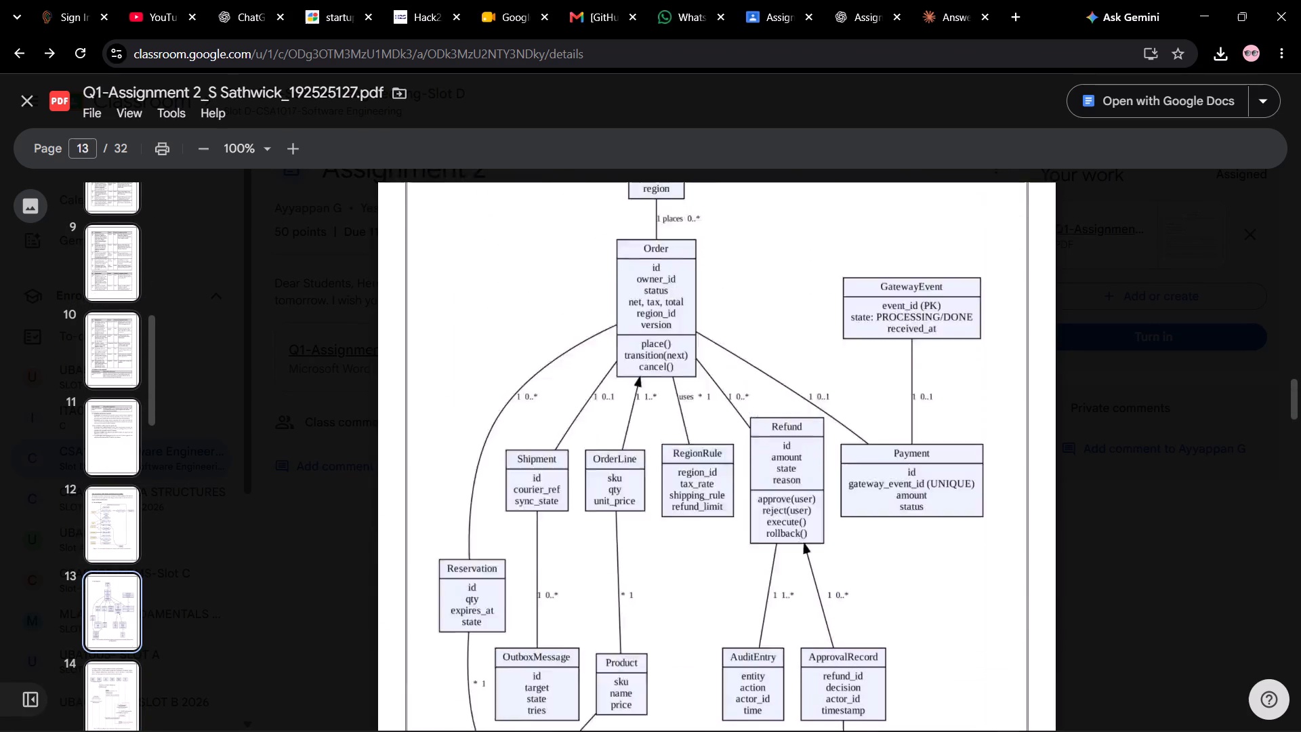
pyautogui.scroll(-1, 841, 510)
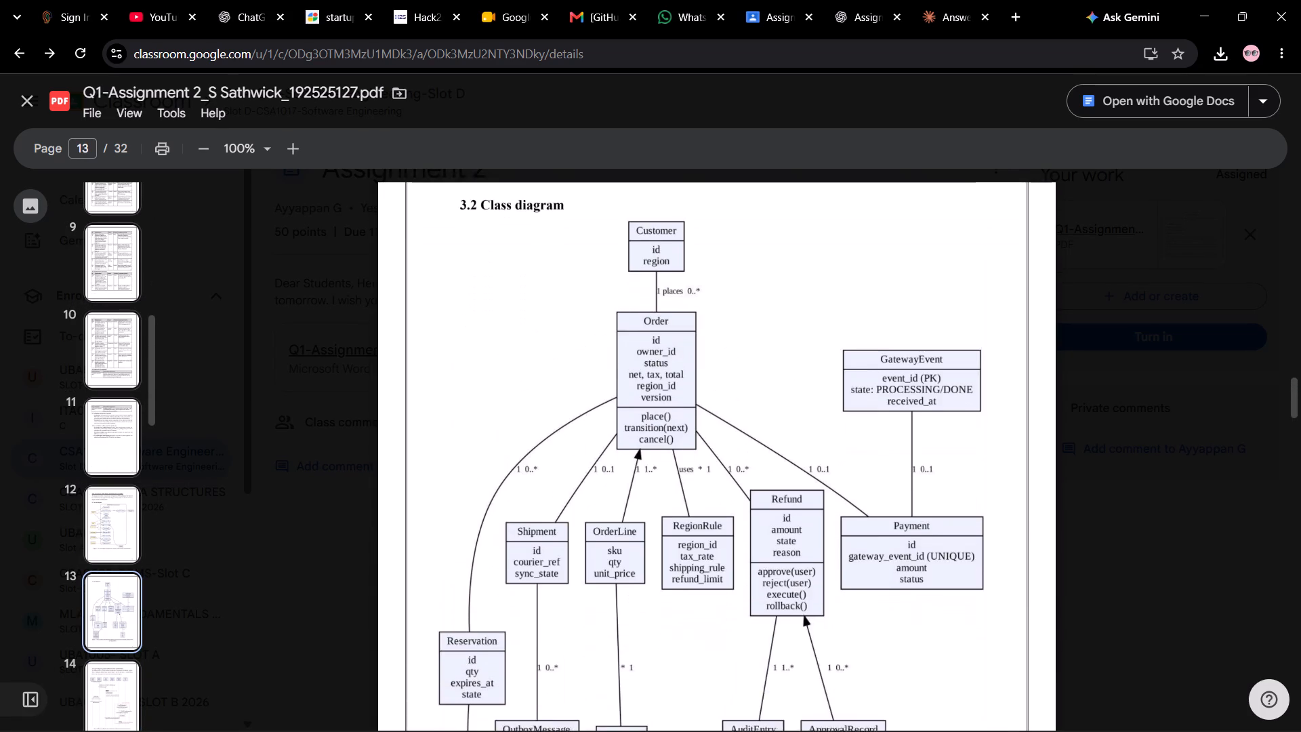
pyautogui.scroll(-4, 841, 510)
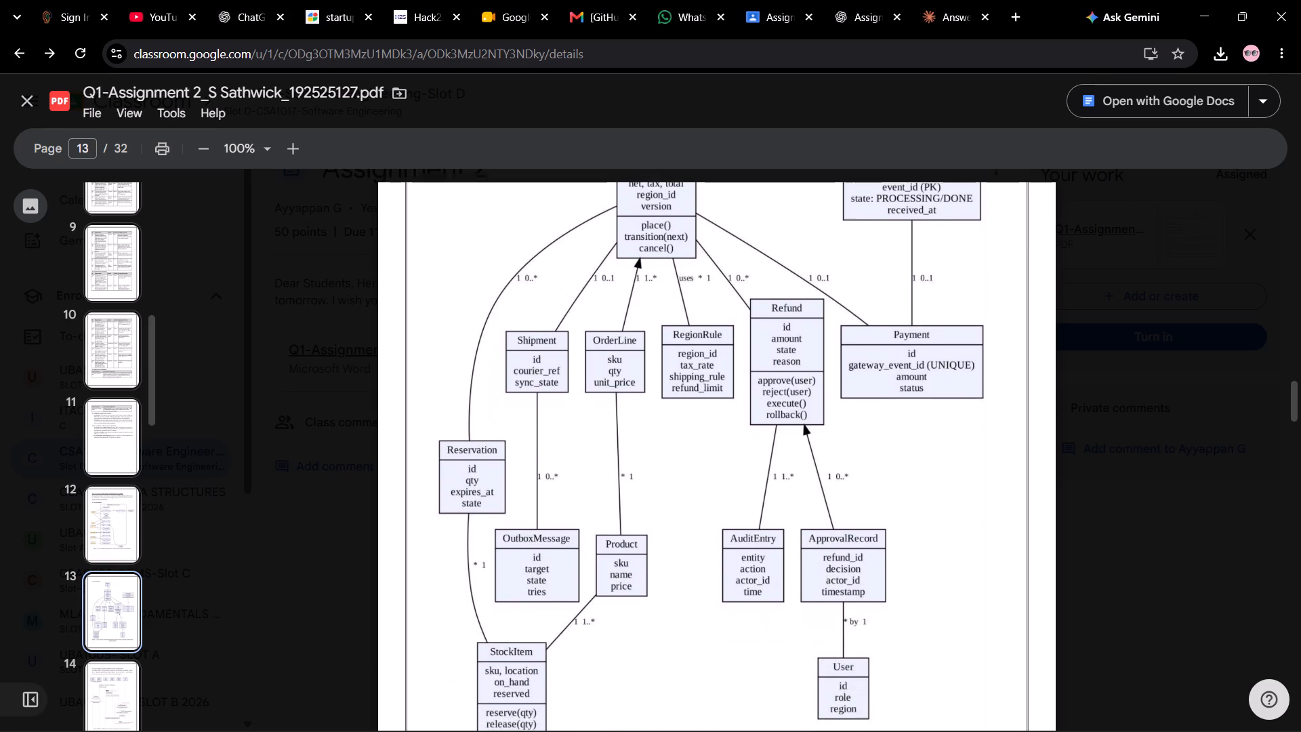
pyautogui.scroll(-2, 841, 510)
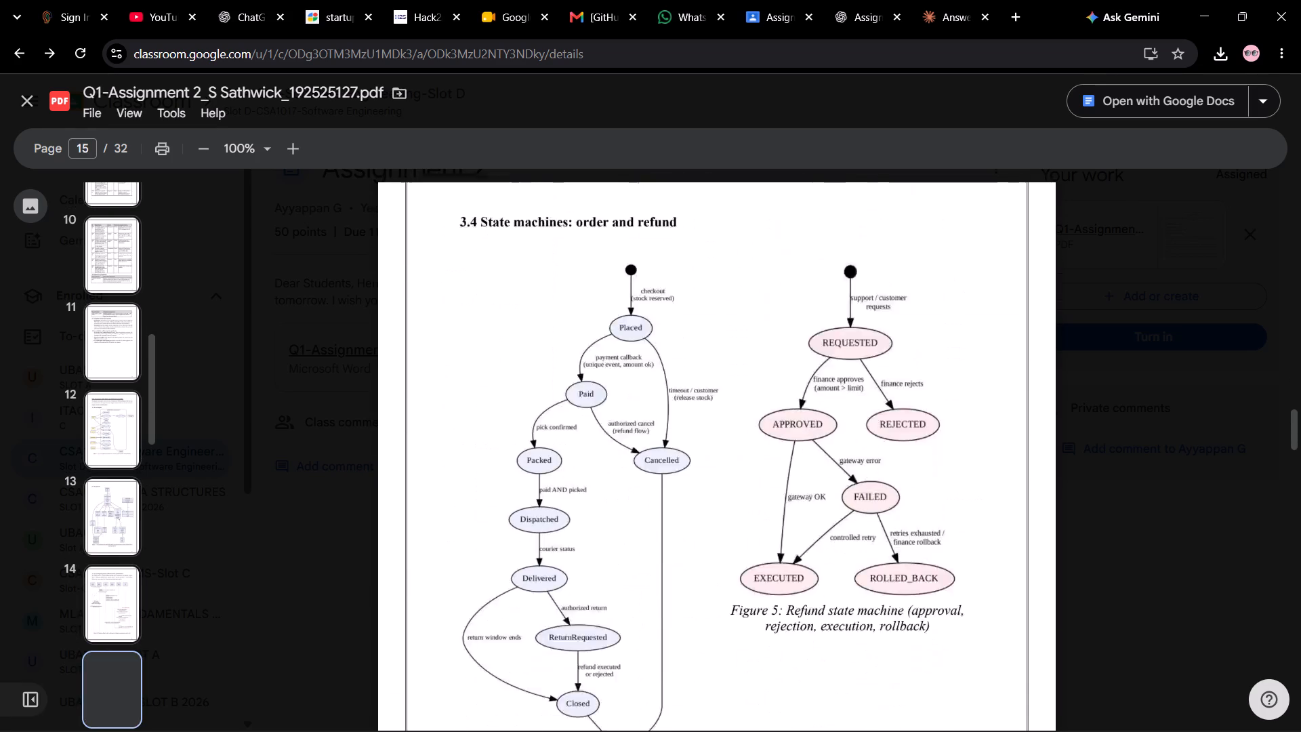
pyautogui.scroll(-1, 841, 510)
pyautogui.scroll(2, 841, 510)
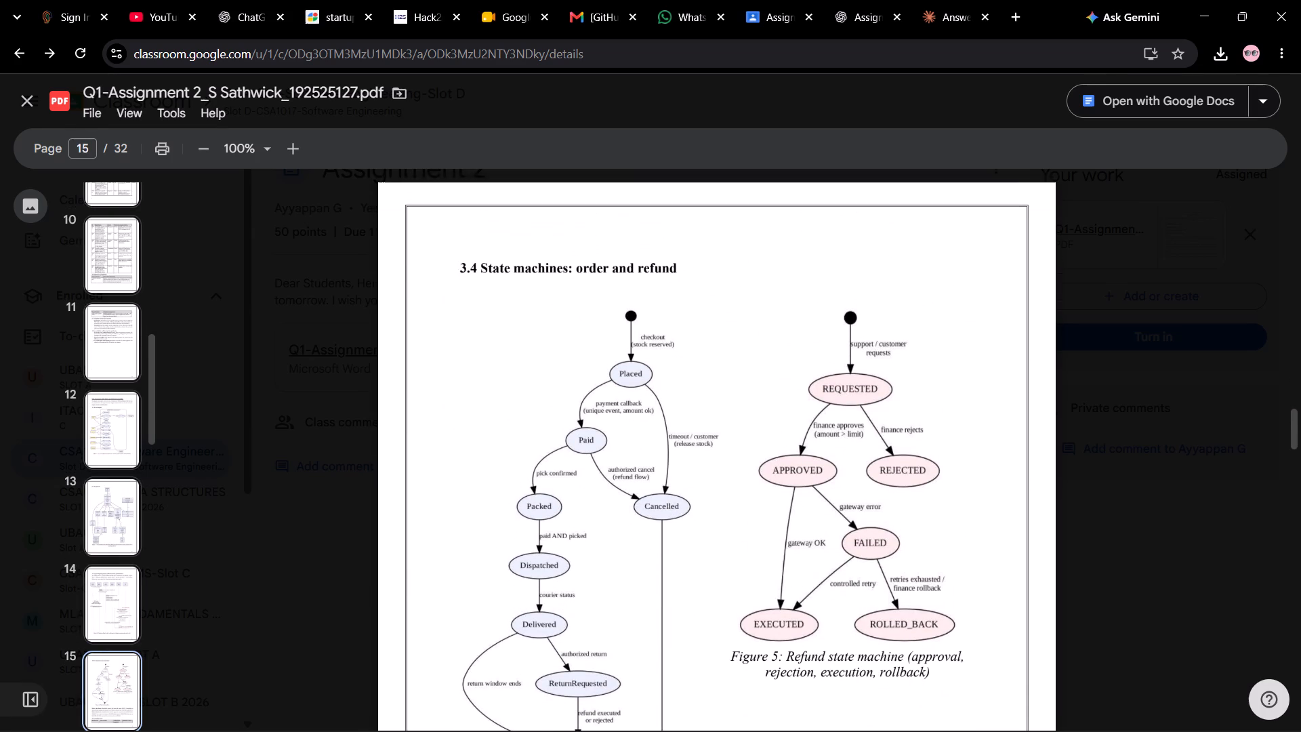
pyautogui.scroll(-7, 841, 510)
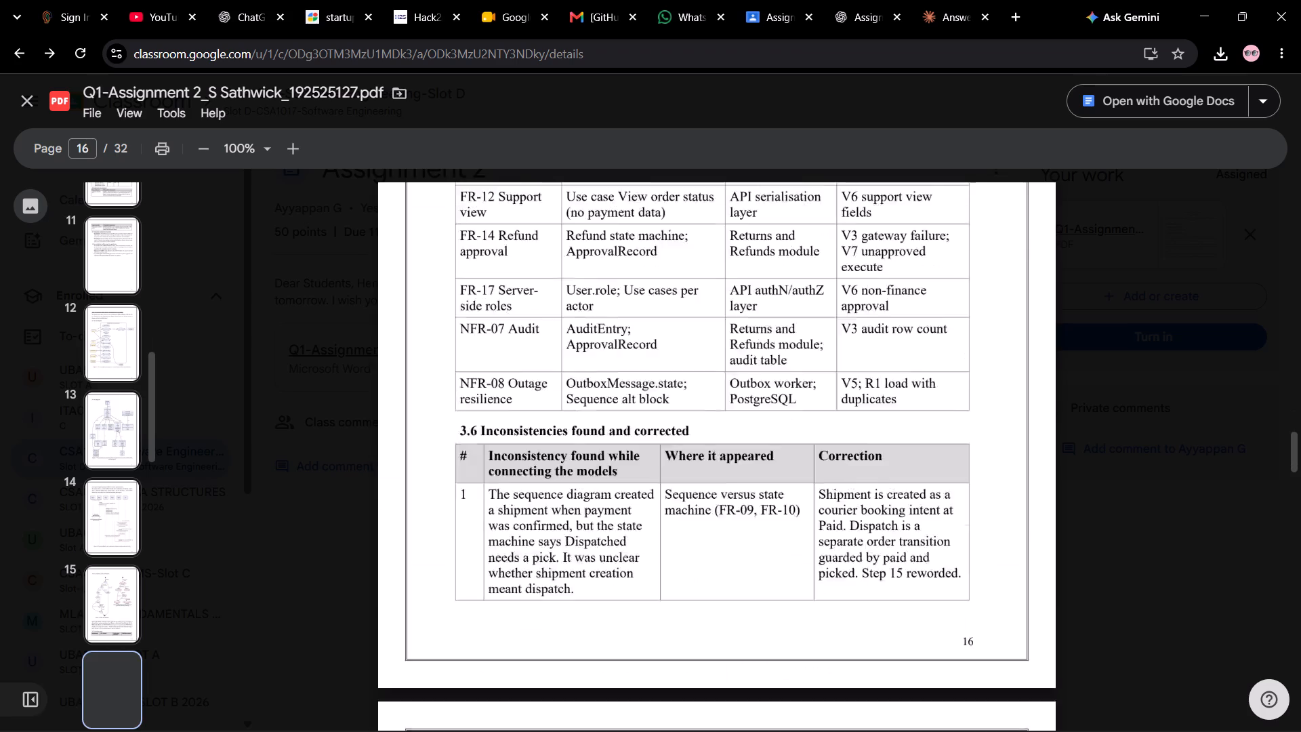
pyautogui.scroll(-3, 841, 510)
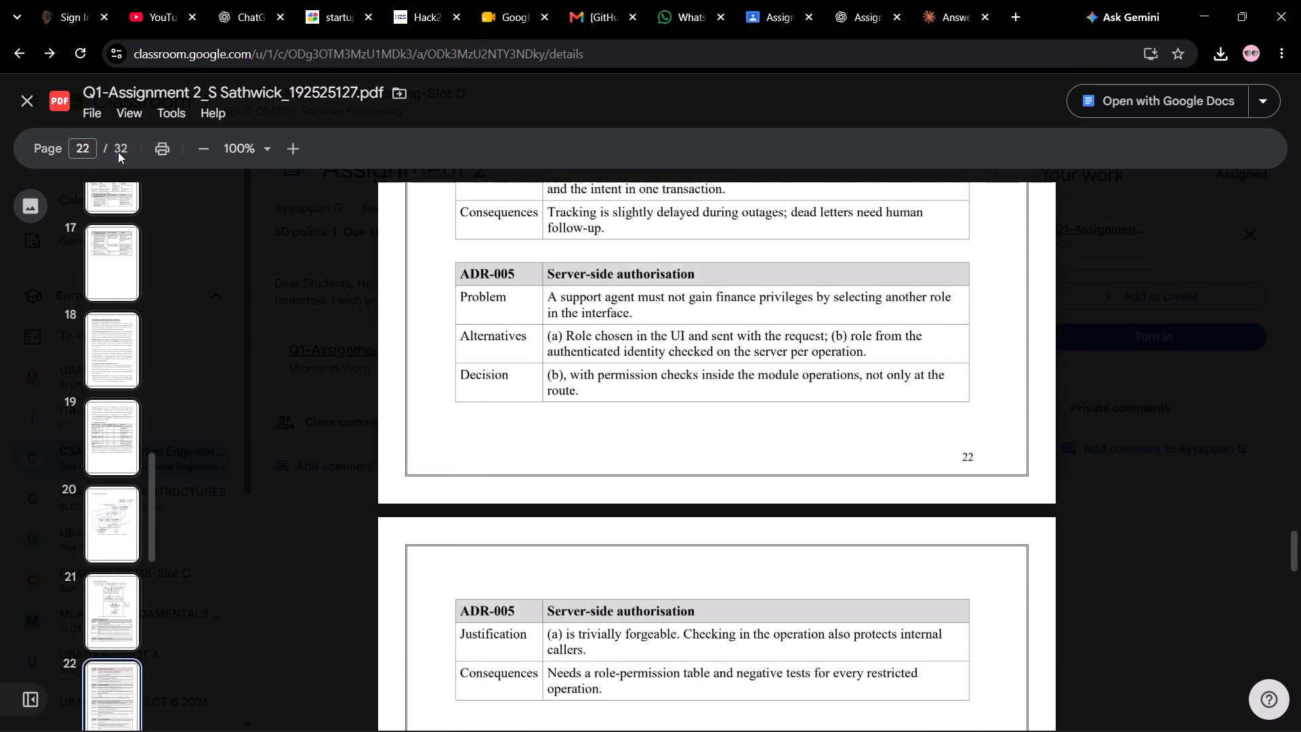
pyautogui.click(33, 97)
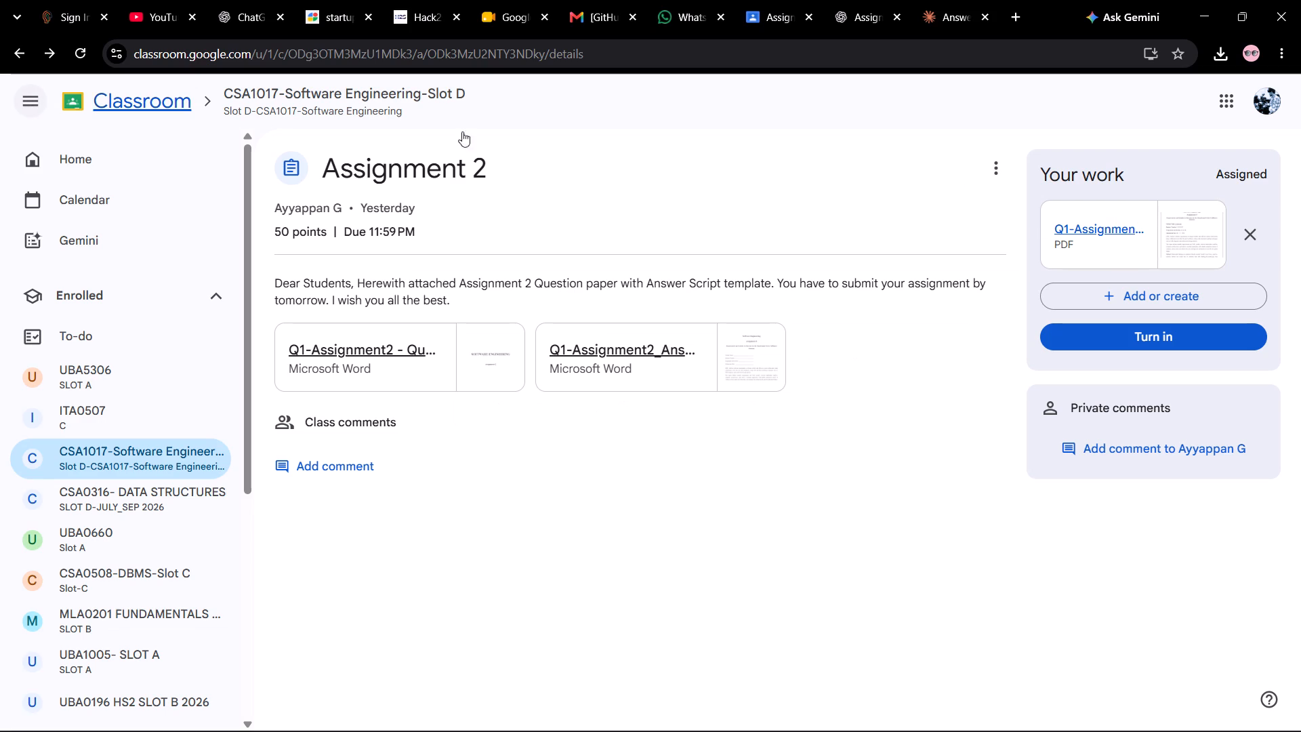
# Turn in Assignment 2 with the attached PDF and confirm the submission.
pyautogui.click(1178, 324)
pyautogui.click(810, 481)
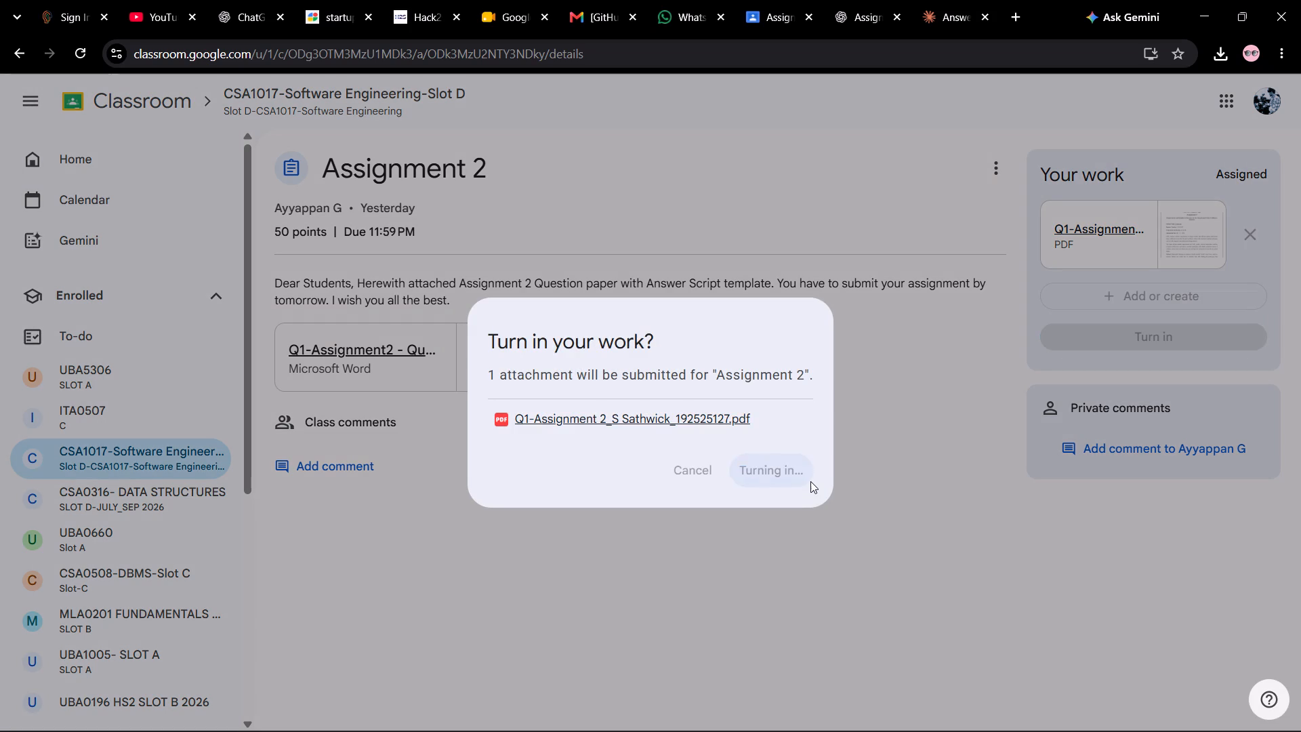